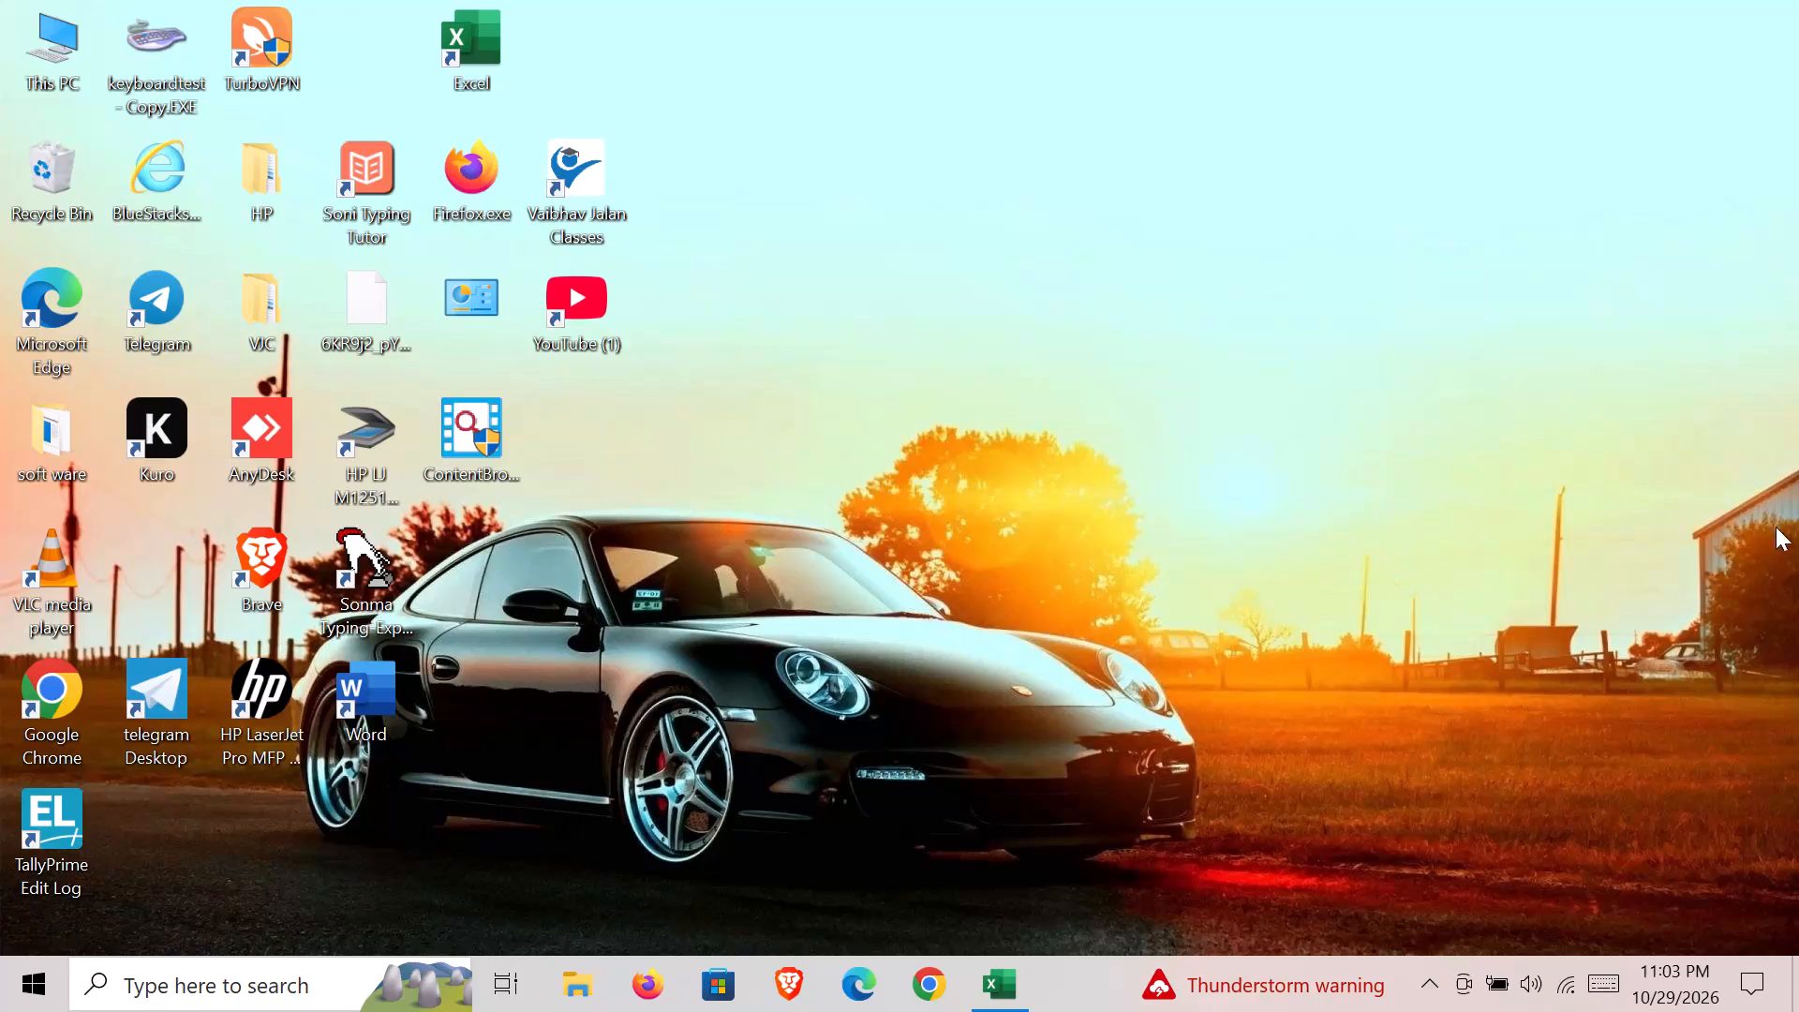
Switch to the open Excel workbook abcd.xlsx.
click(993, 991)
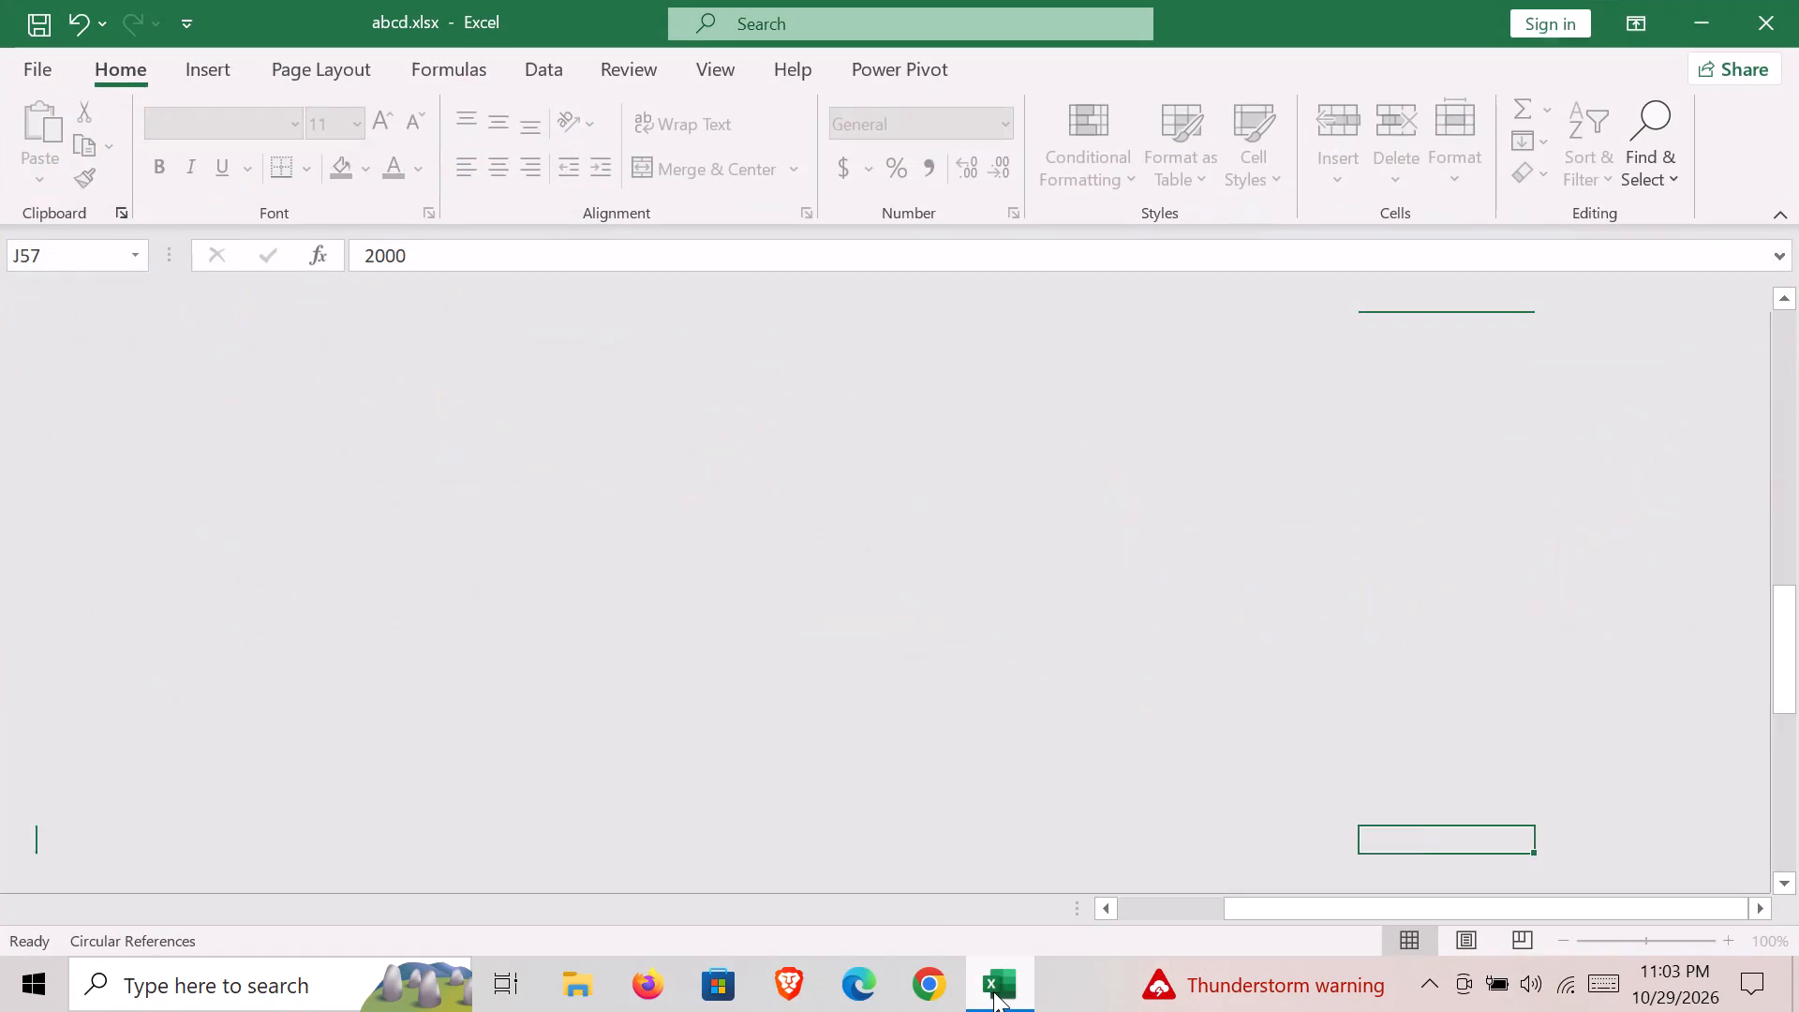
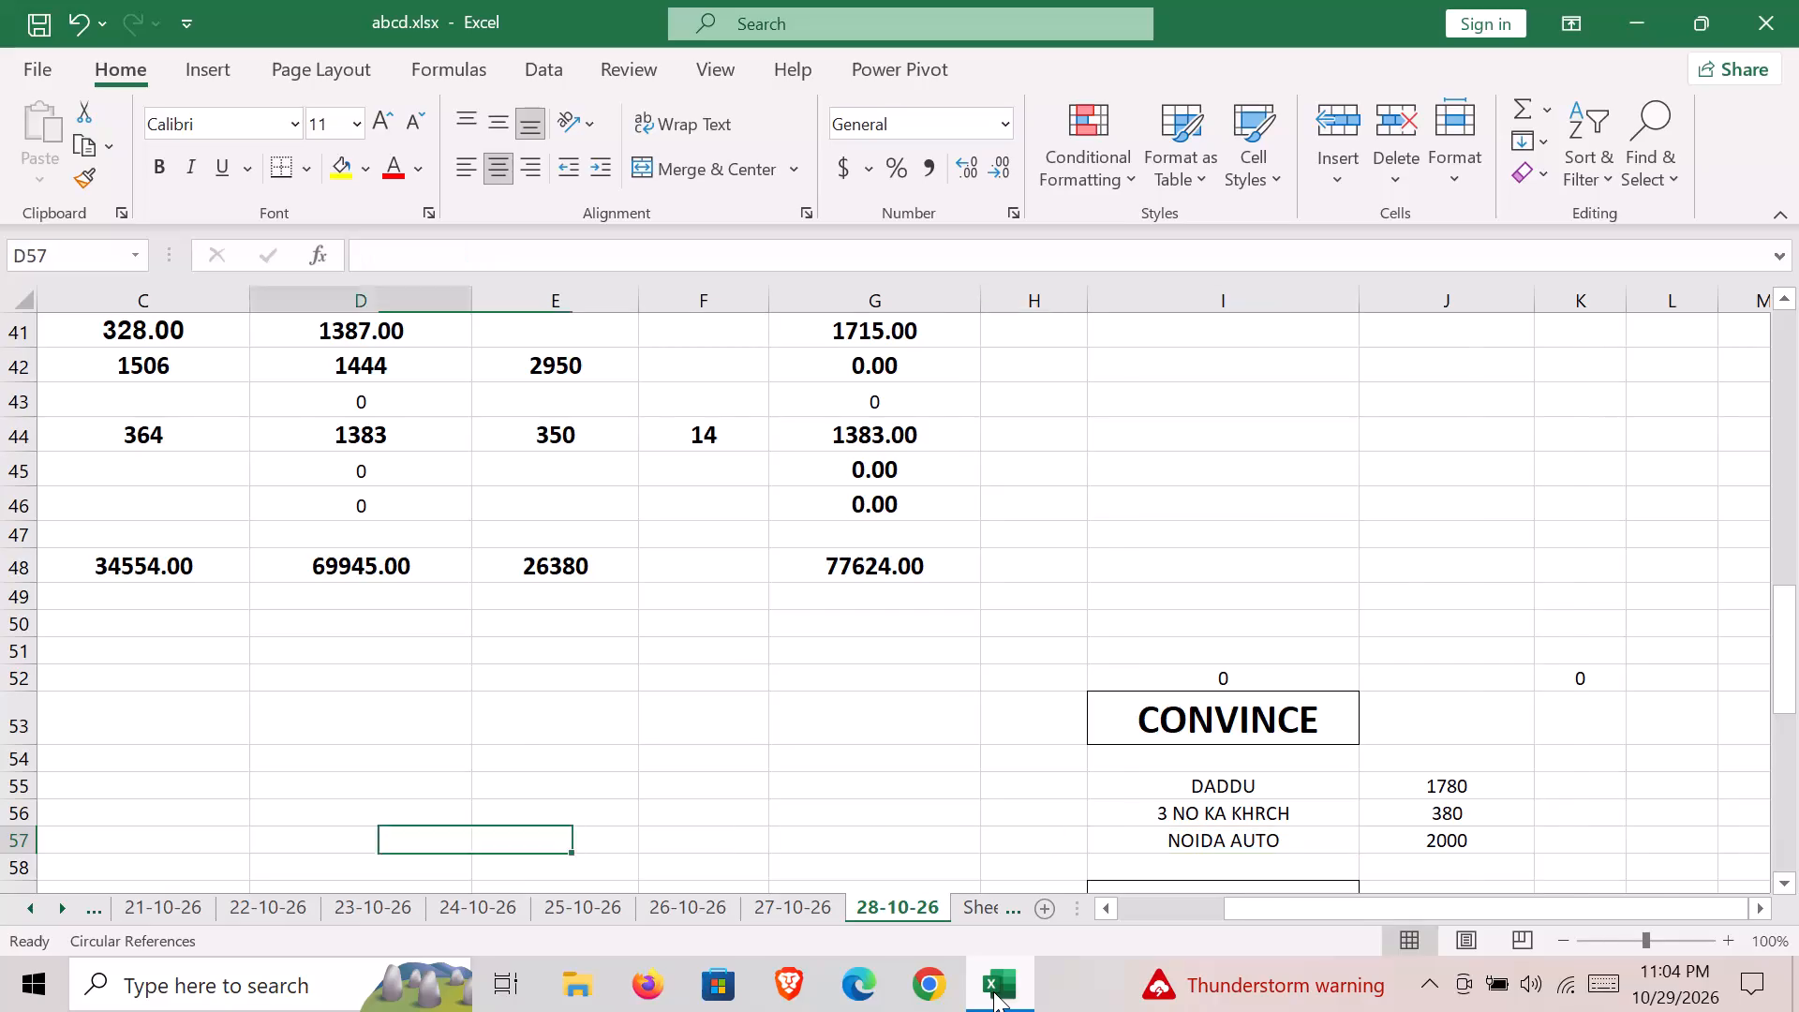
Examine row 57 of sheet 28-10-26 across to the NOIDA AUTO amount in the CONVINCE section.
key(Right)
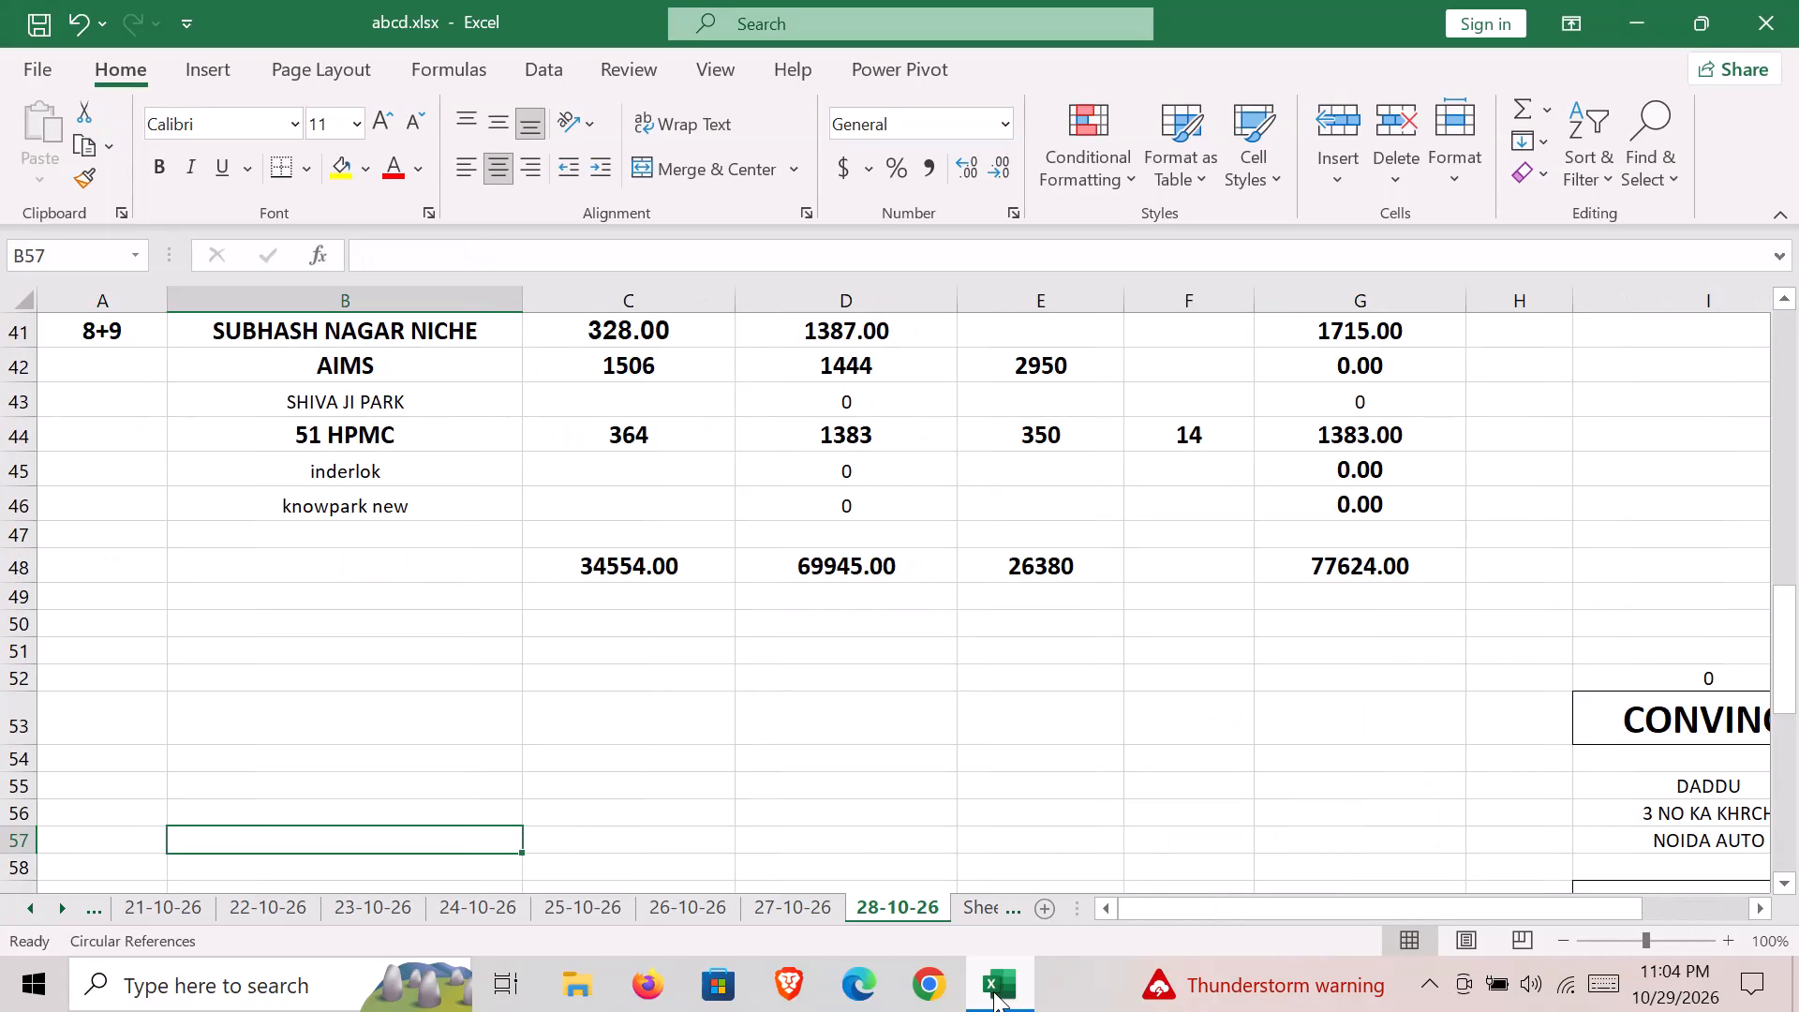
key(Right)
key(Right)
key(Right)
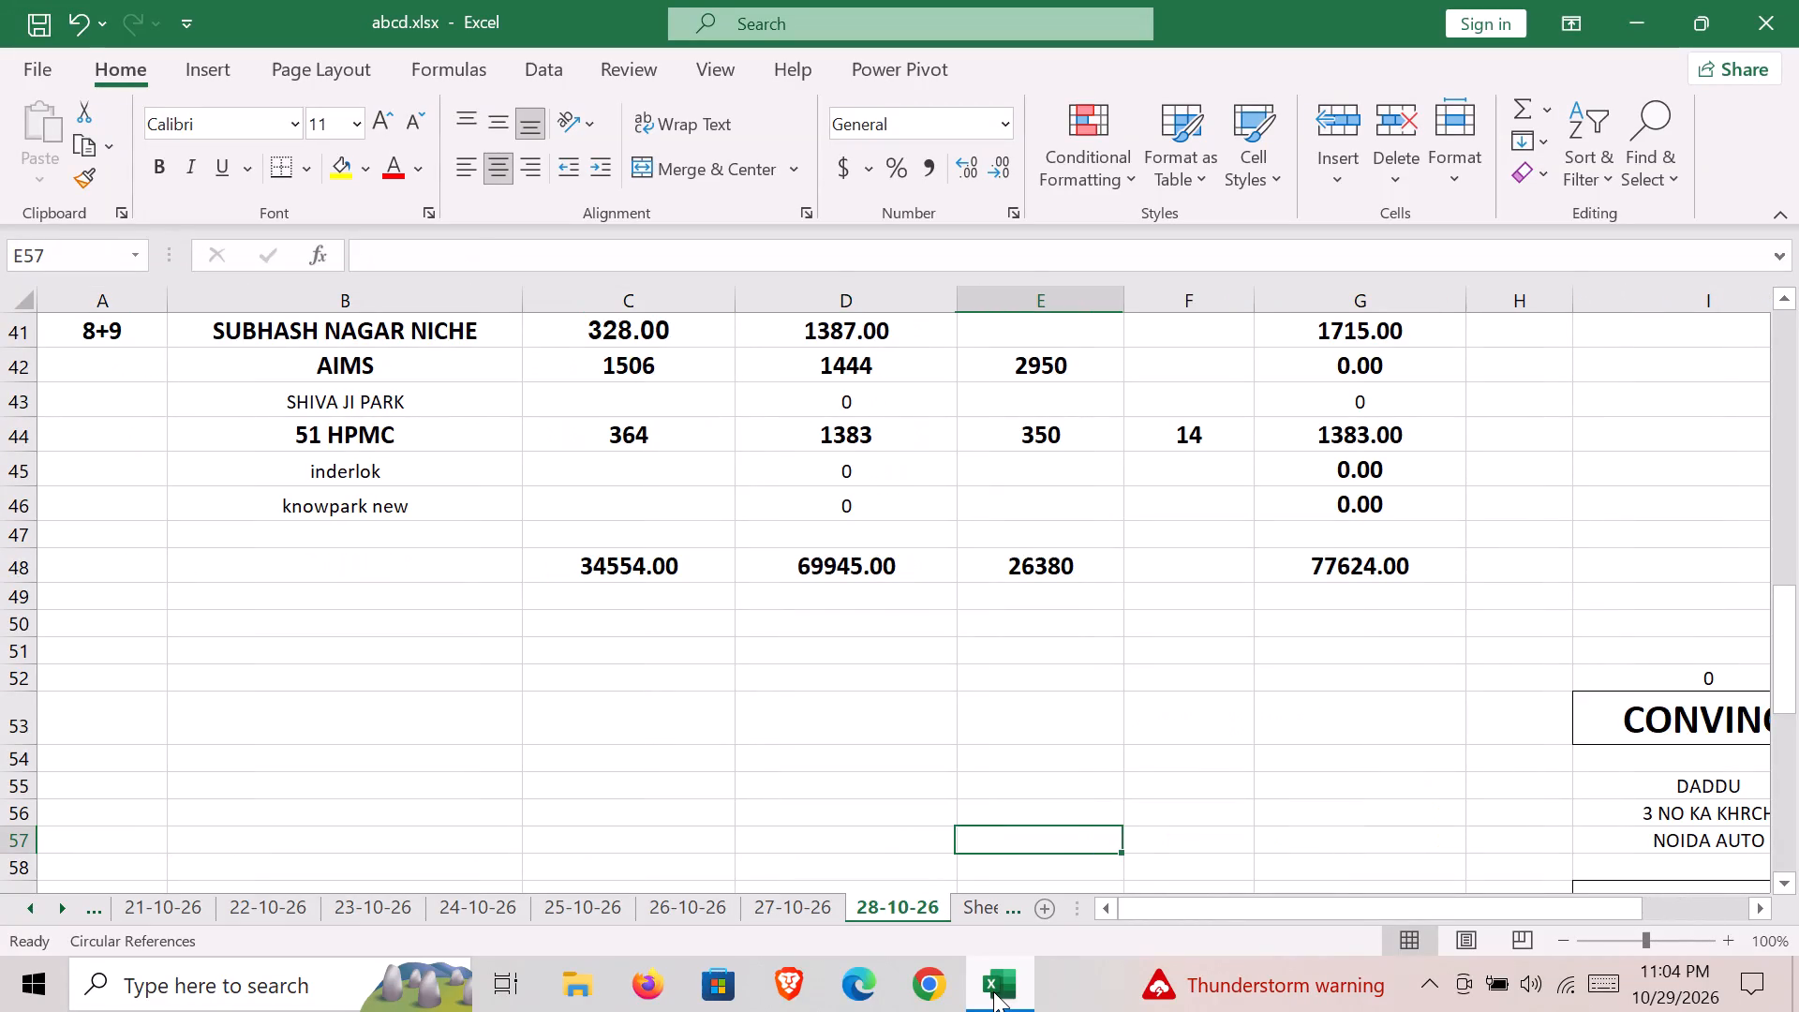
key(Right)
key(Right)
key(Right)
key(Right)
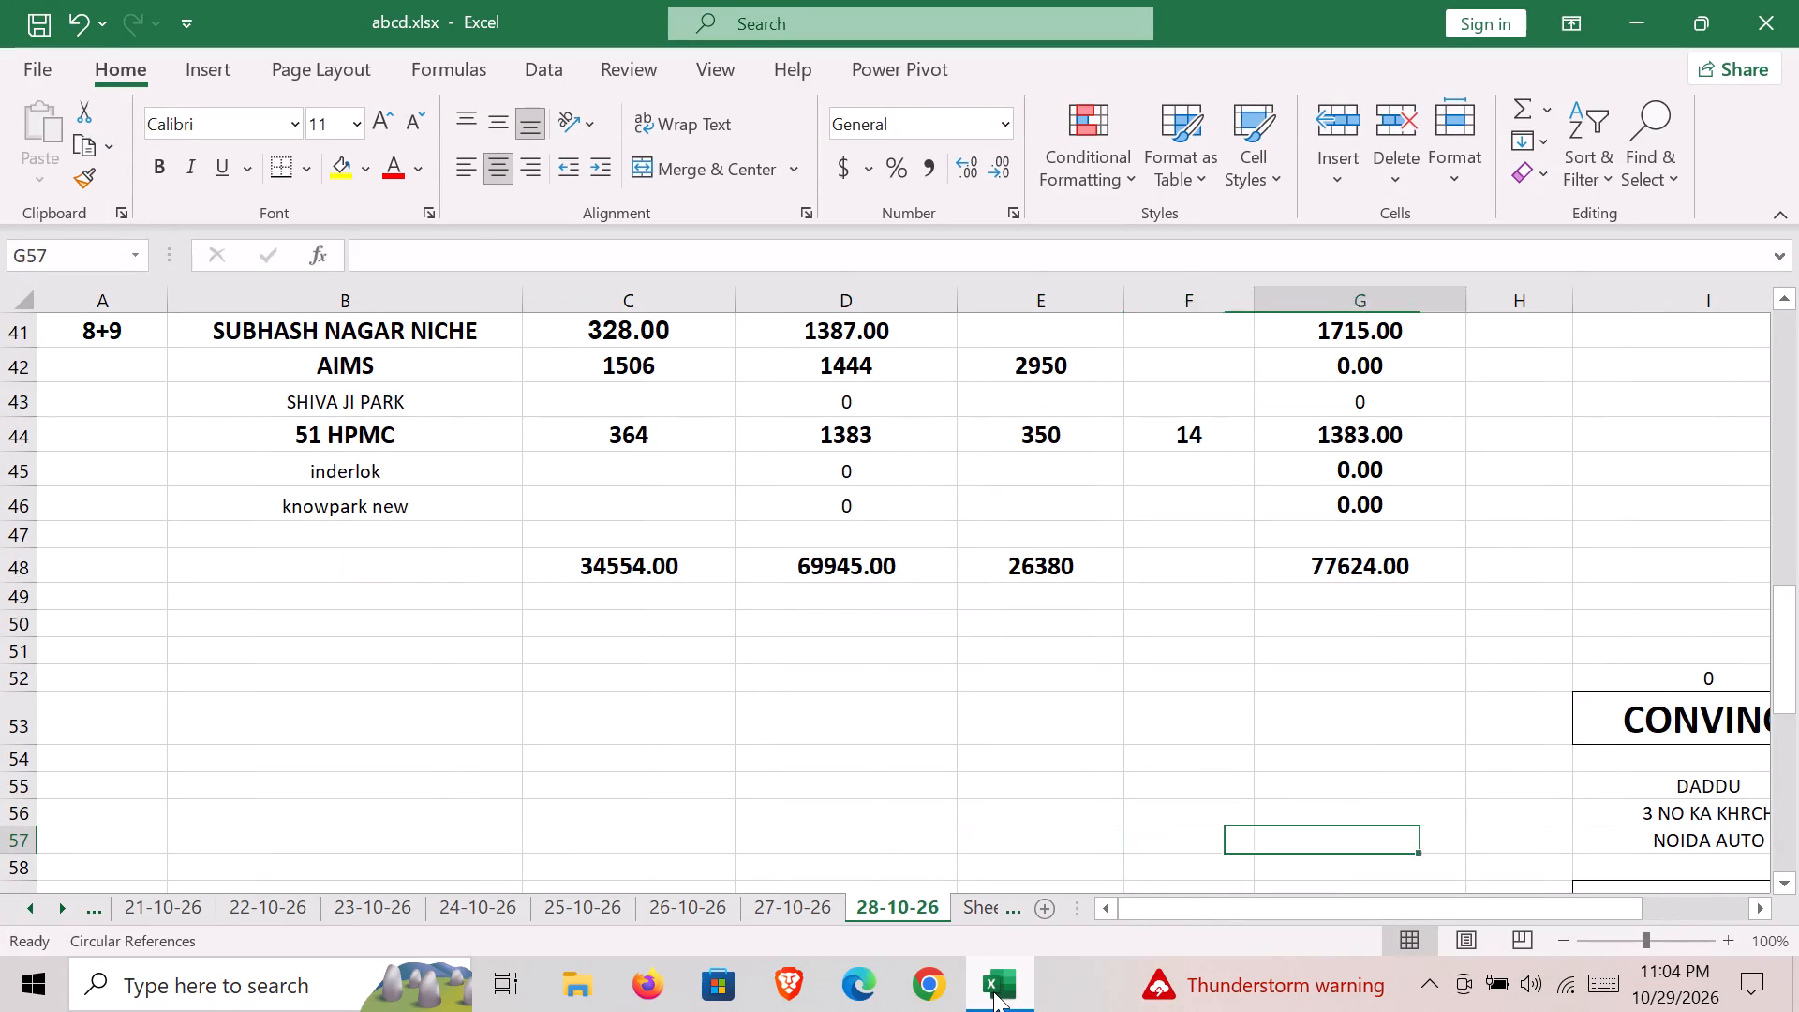
key(Right)
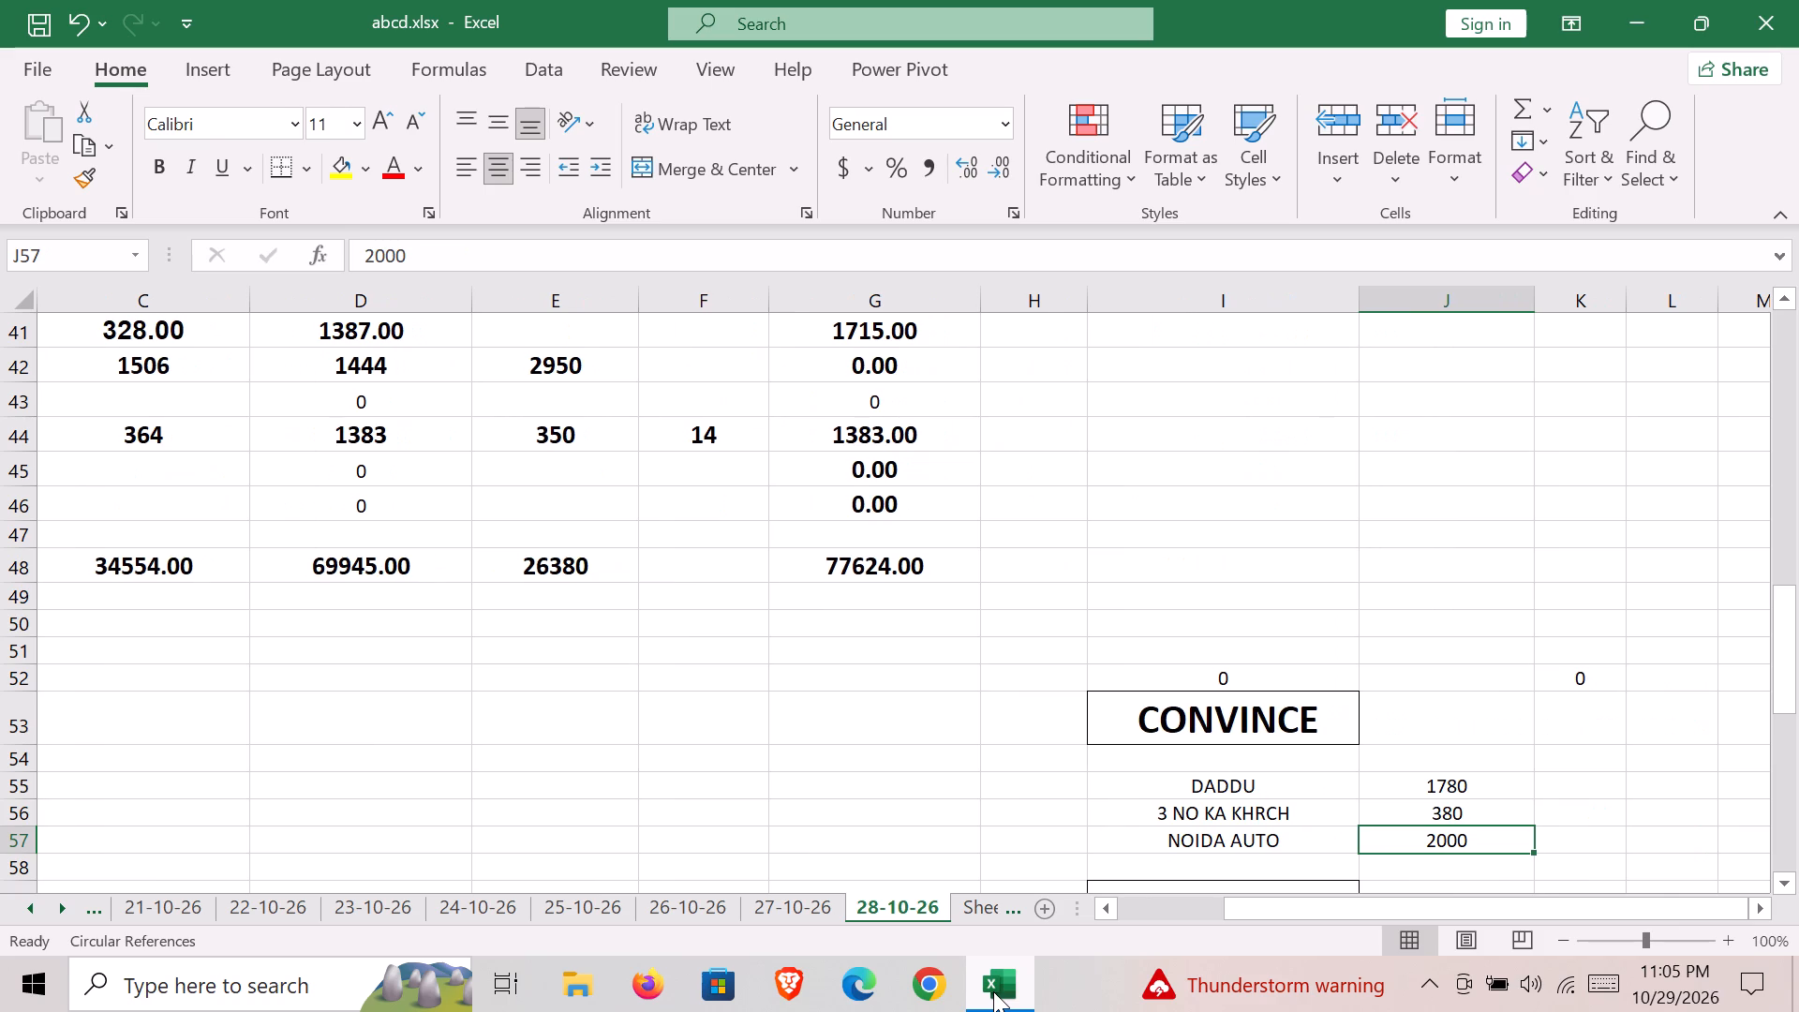
key(Left)
key(Left)
key(Left)
key(Left)
key(Left)
key(Left)
key(Left)
key(Left)
key(Left)
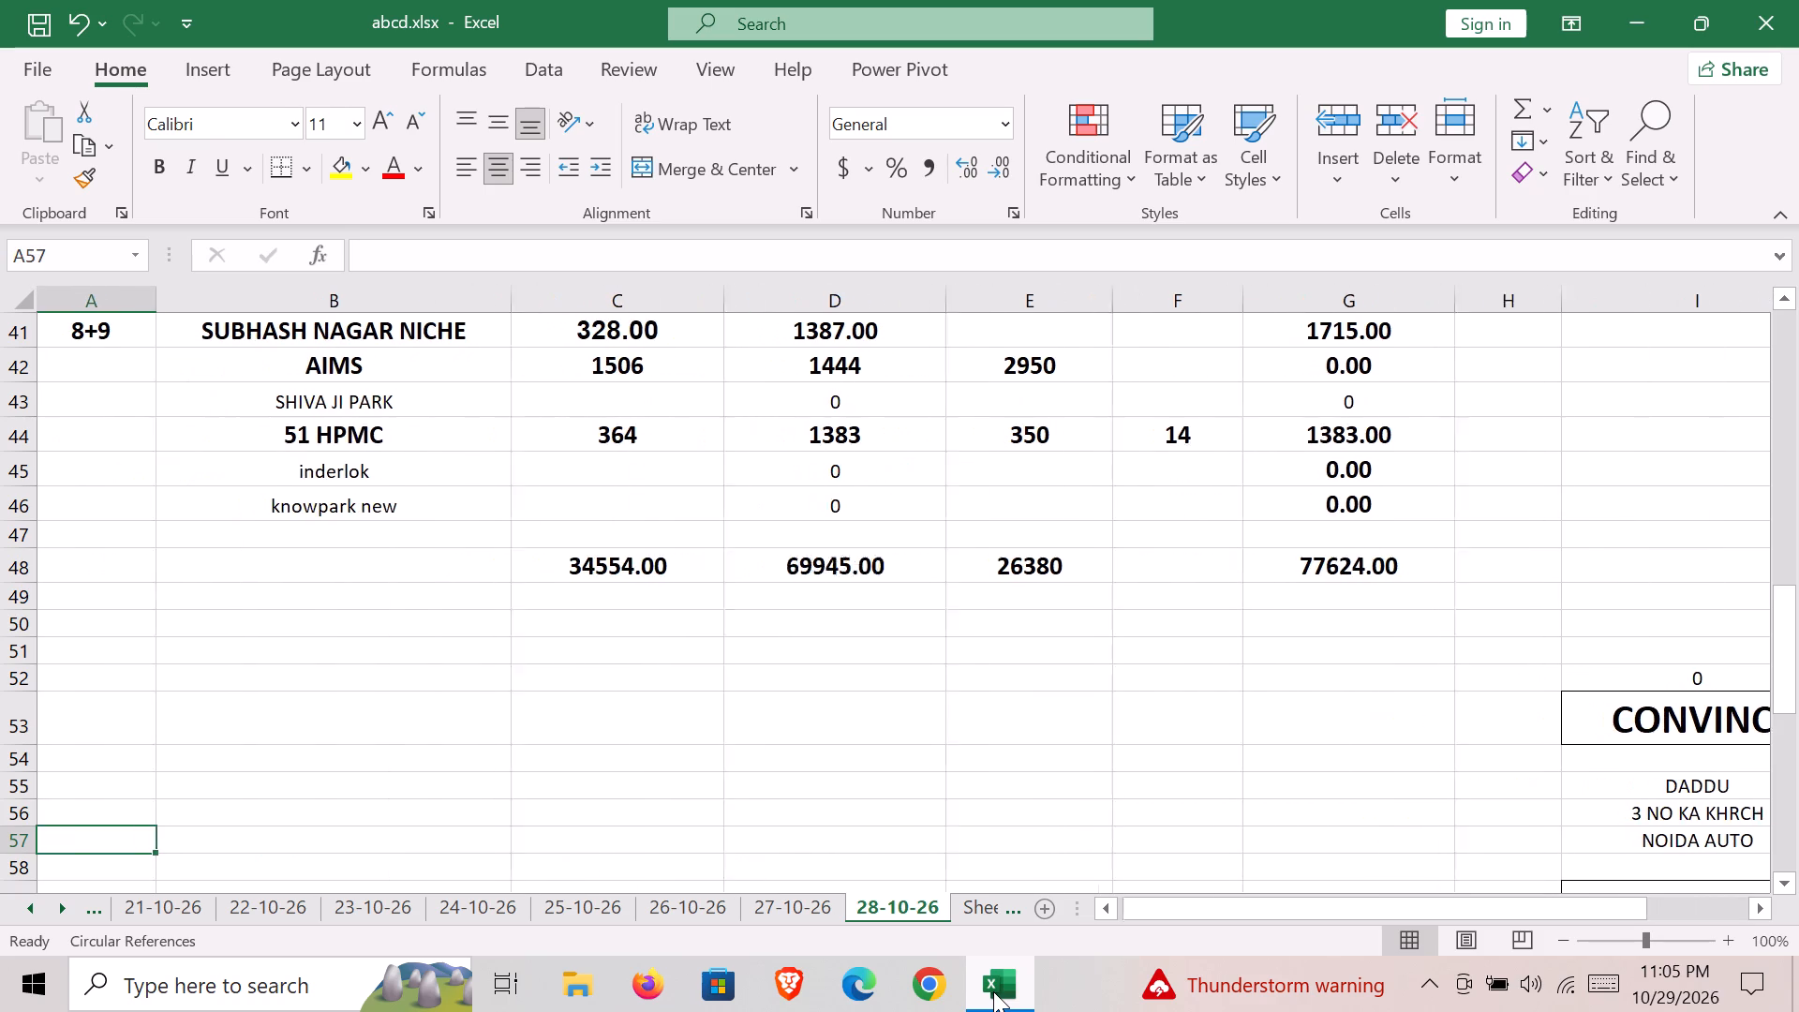
Enter 1000 in column E of the KALKA JI 2 row (cell E33) on sheet 28-10-26.
key(Right)
key(Right)
key(Right)
key(Right)
key(Up)
key(Up)
key(Up)
key(Up)
key(Up)
key(Up)
key(Up)
key(Up)
key(Up)
key(Up)
key(Up)
key(Up)
key(Up)
key(Up)
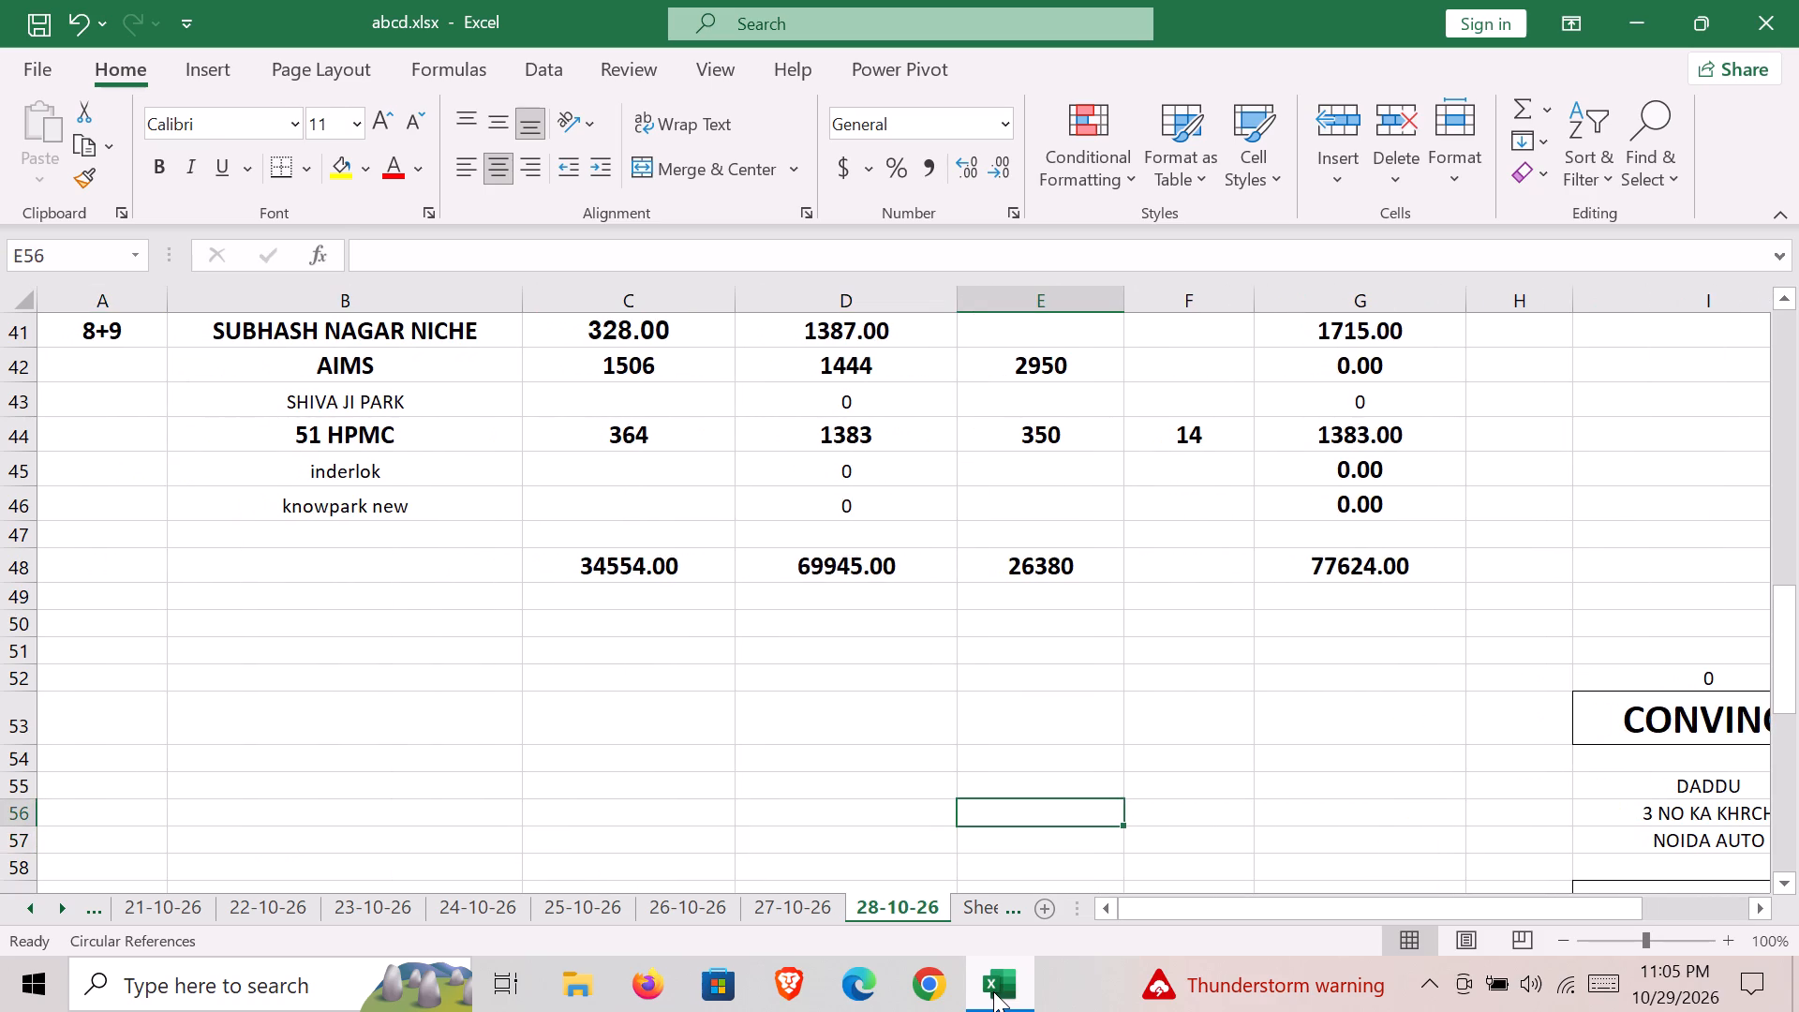
key(Up)
key(Up)
key(Up)
key(Up)
key(Up)
key(Up)
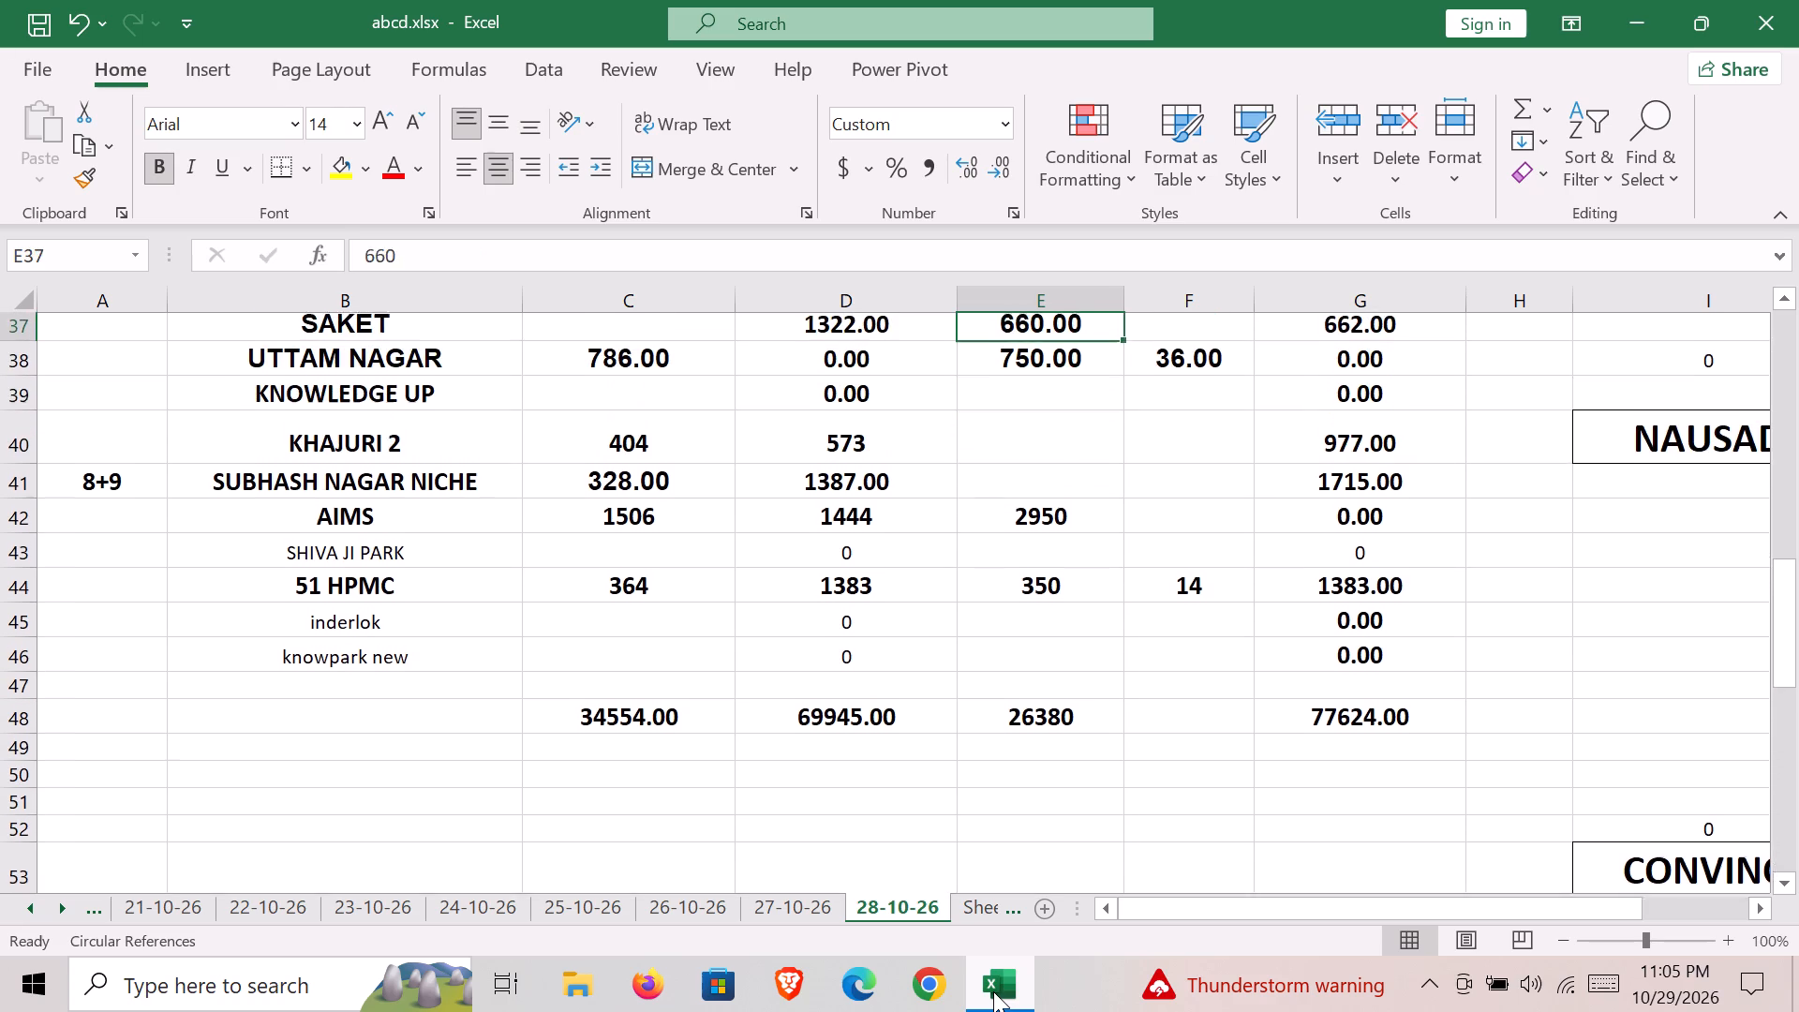
key(Up)
key(Up)
key(Up)
key(Up)
key(Up)
key(Up)
key(Up)
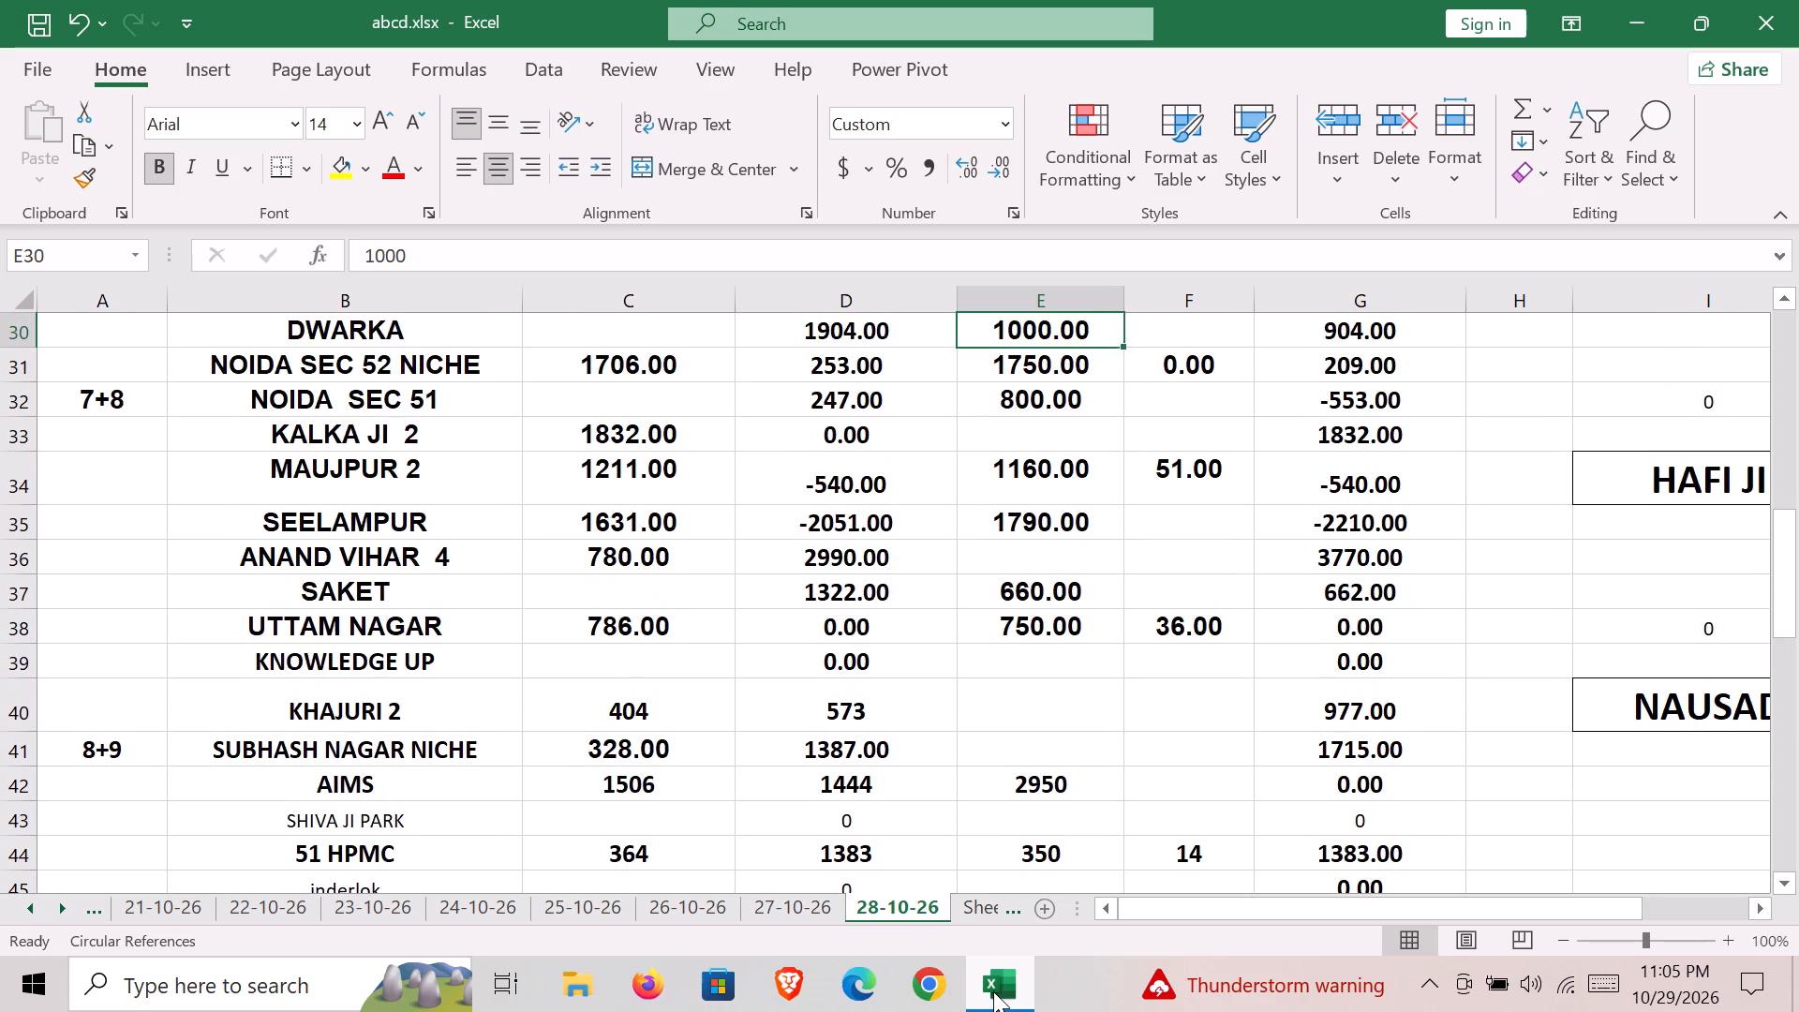
key(Down)
key(Down)
key(Down)
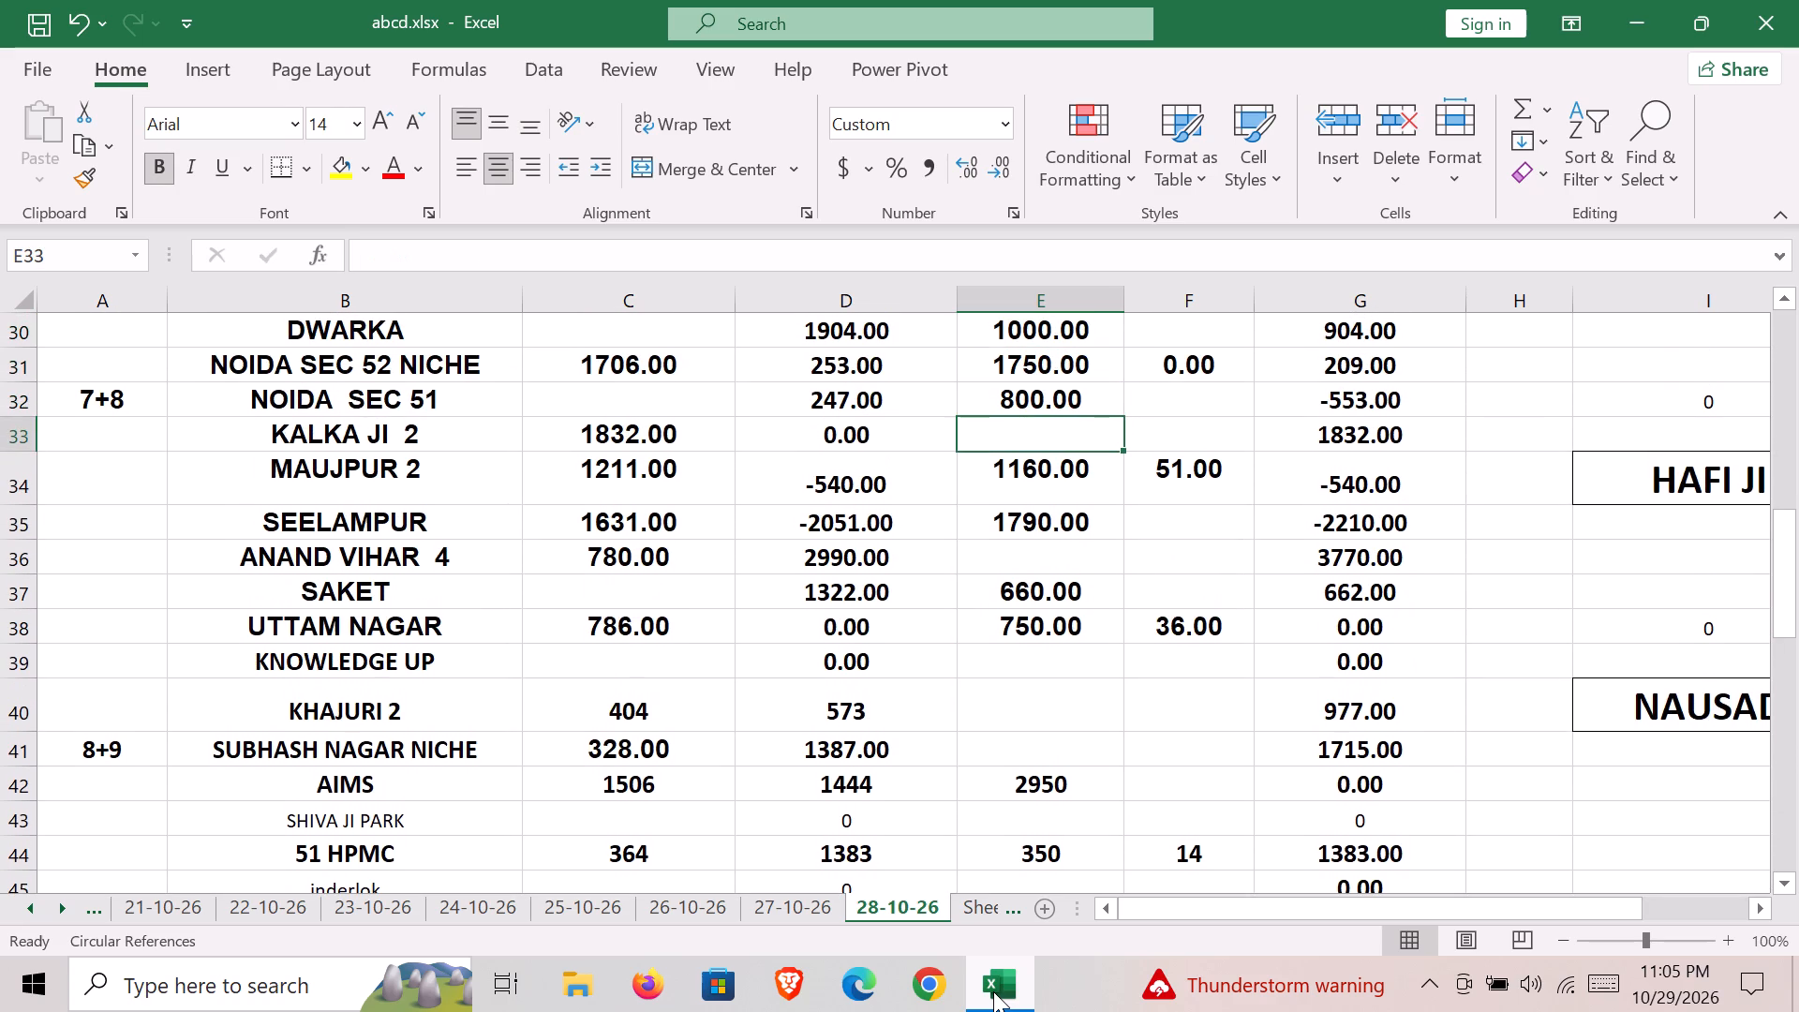
text(1000)
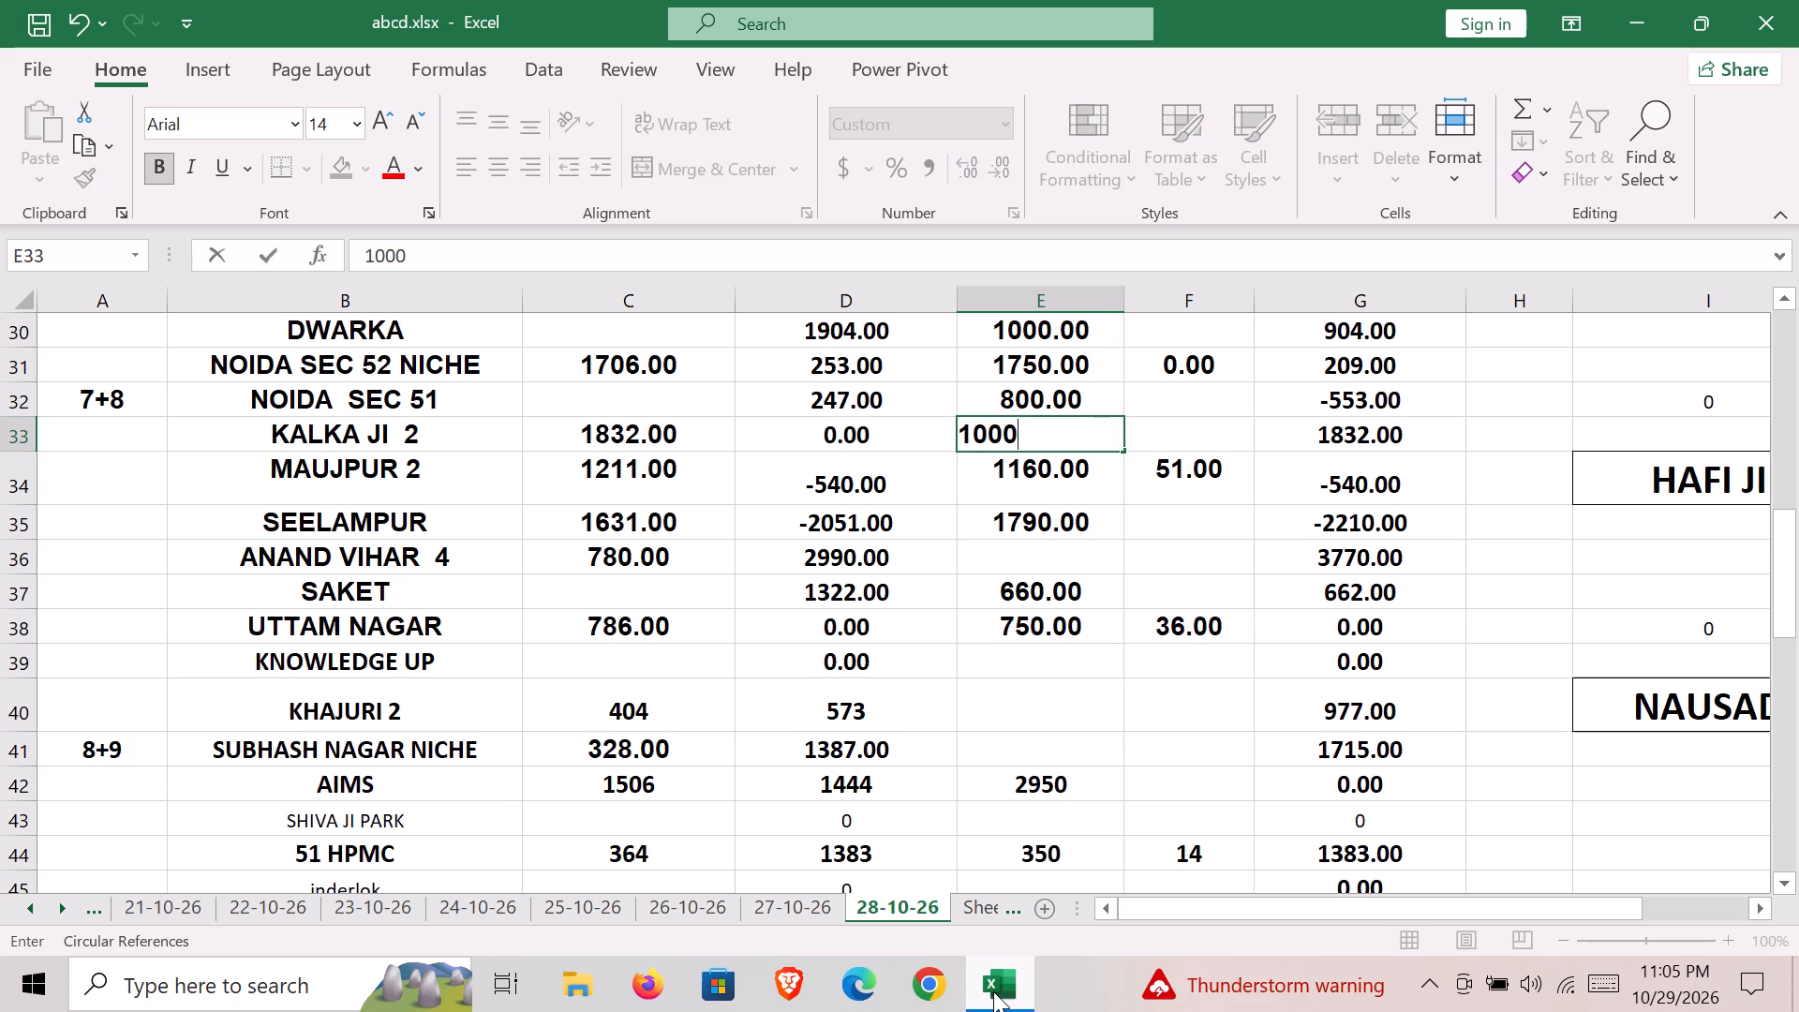
key(Up)
Save the workbook with the new KALKA JI 2 entry.
key(Up)
key(Up)
key(Up)
key(Up)
key(Up)
key(Up)
key(Up)
key(Up)
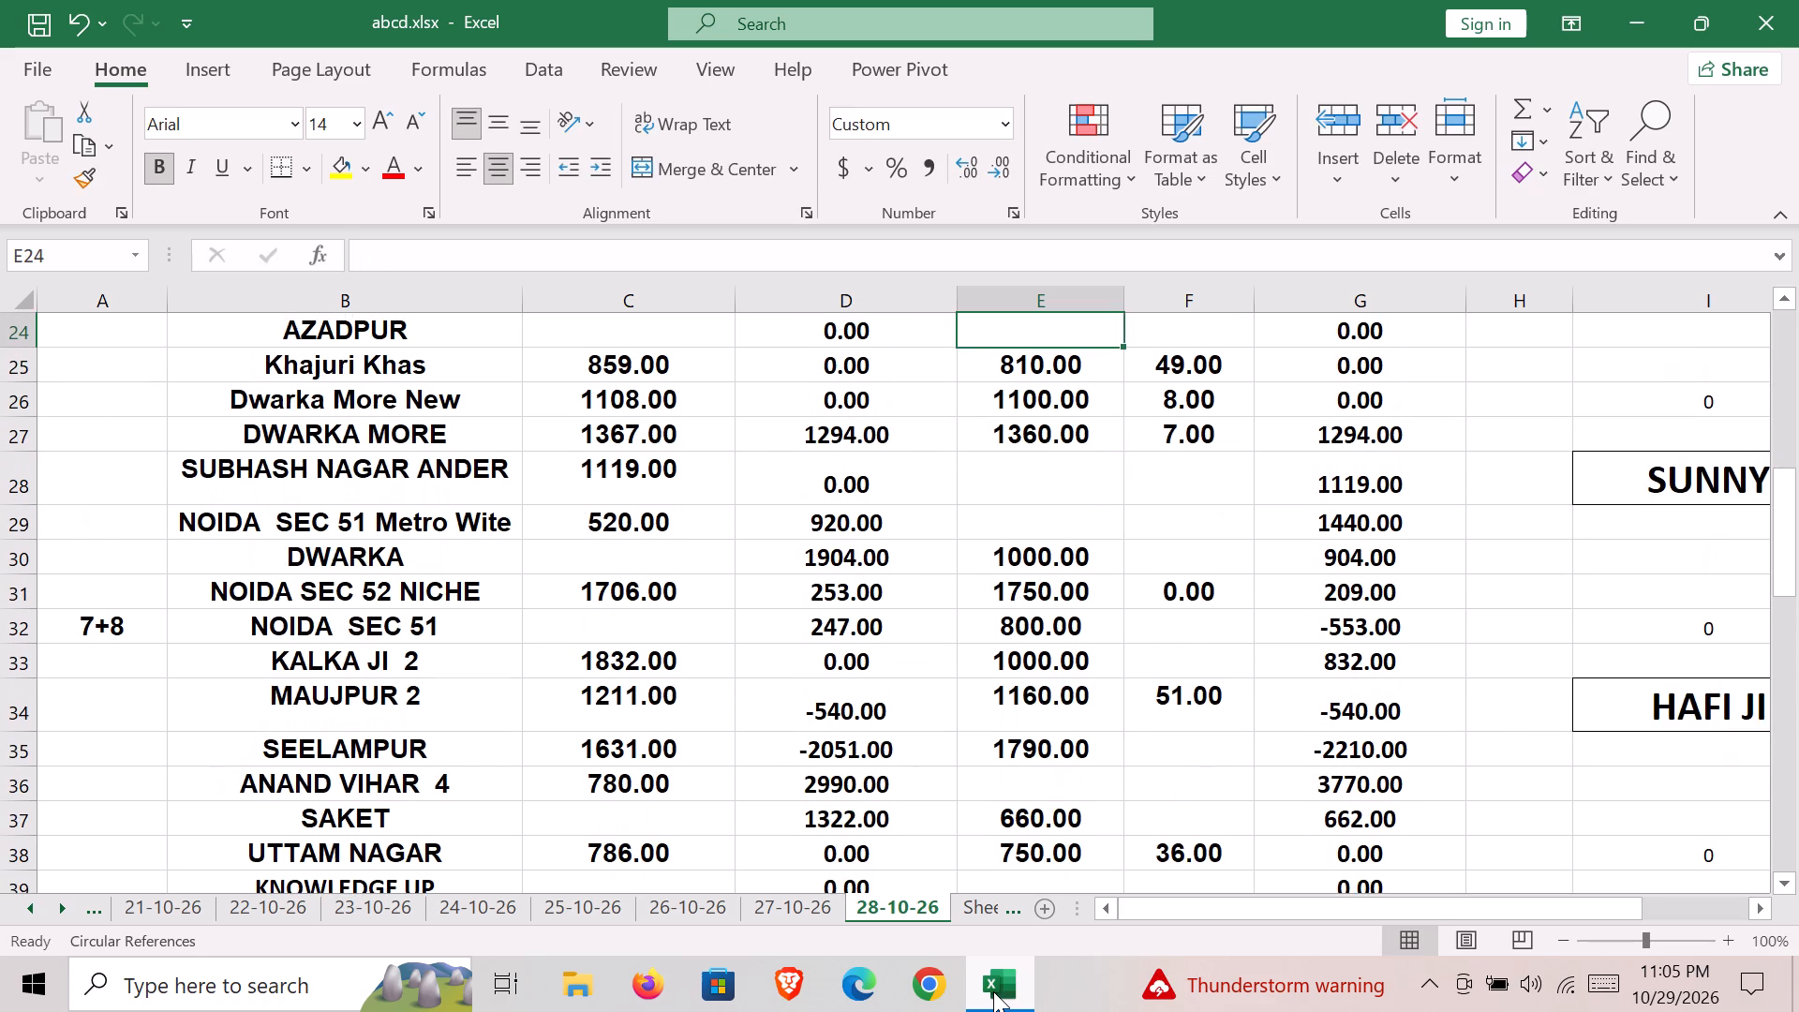
key(Up)
key(Down)
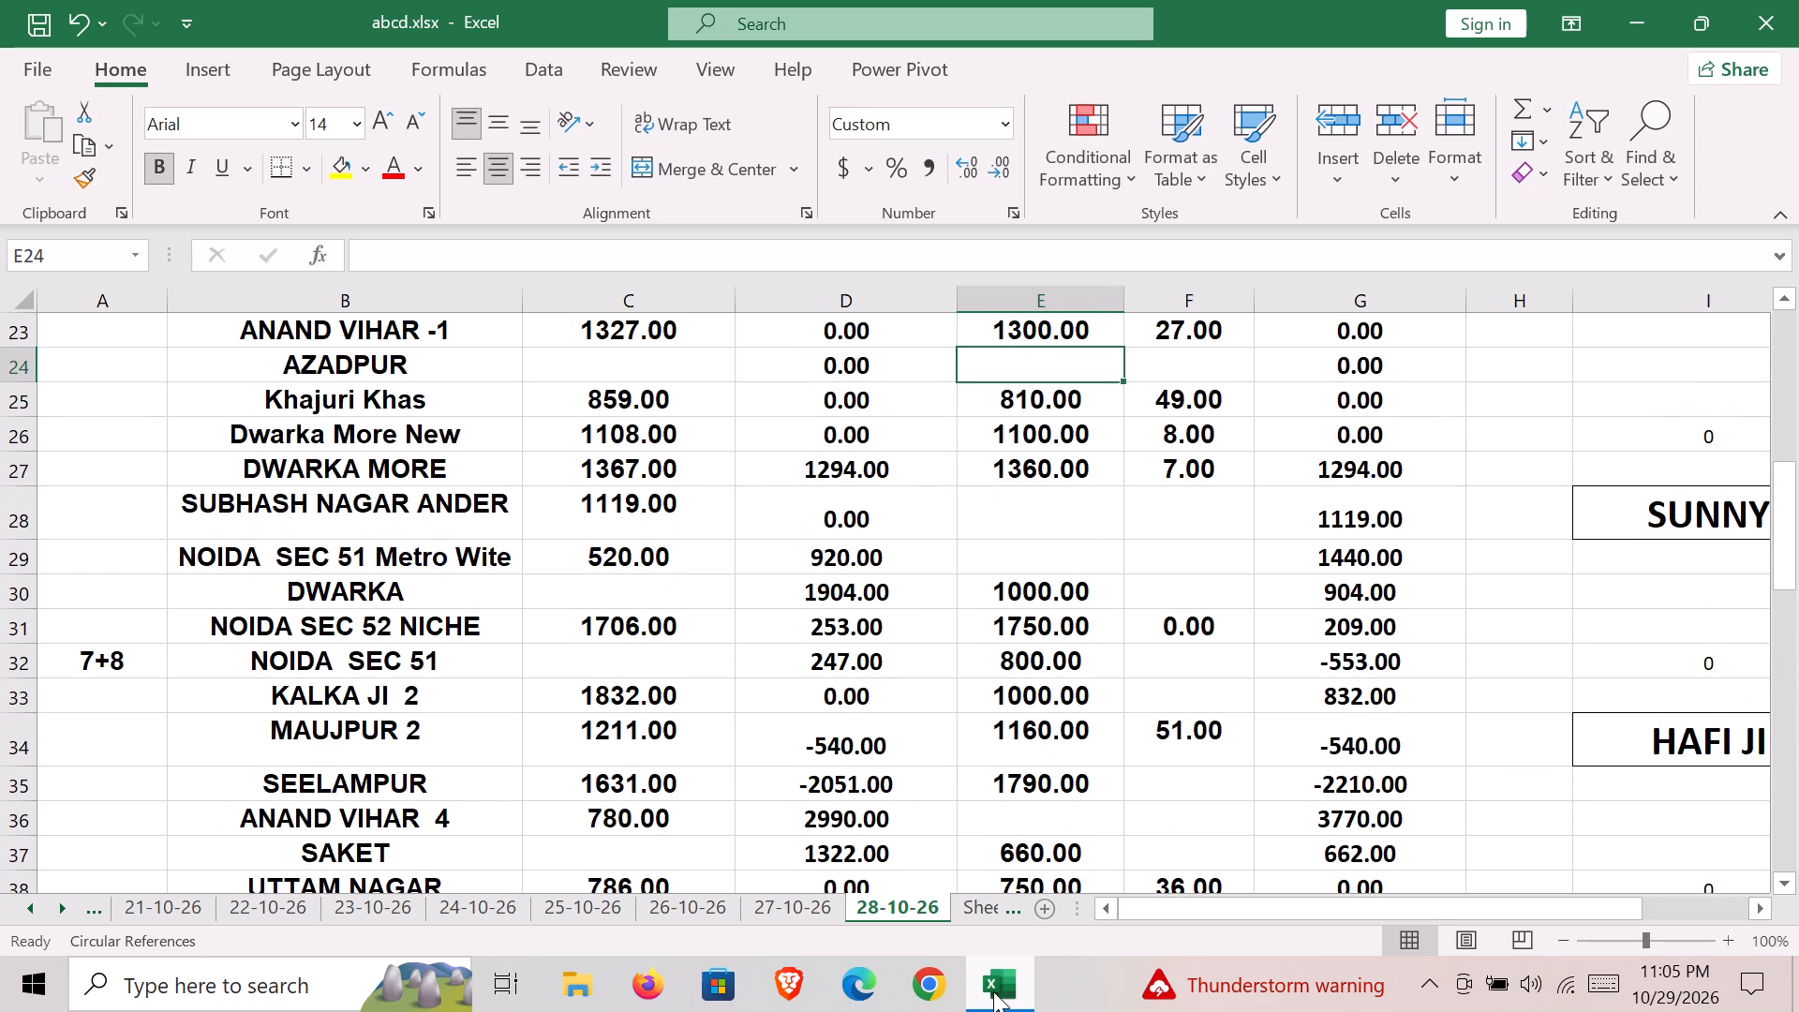
key(ctrl+s)
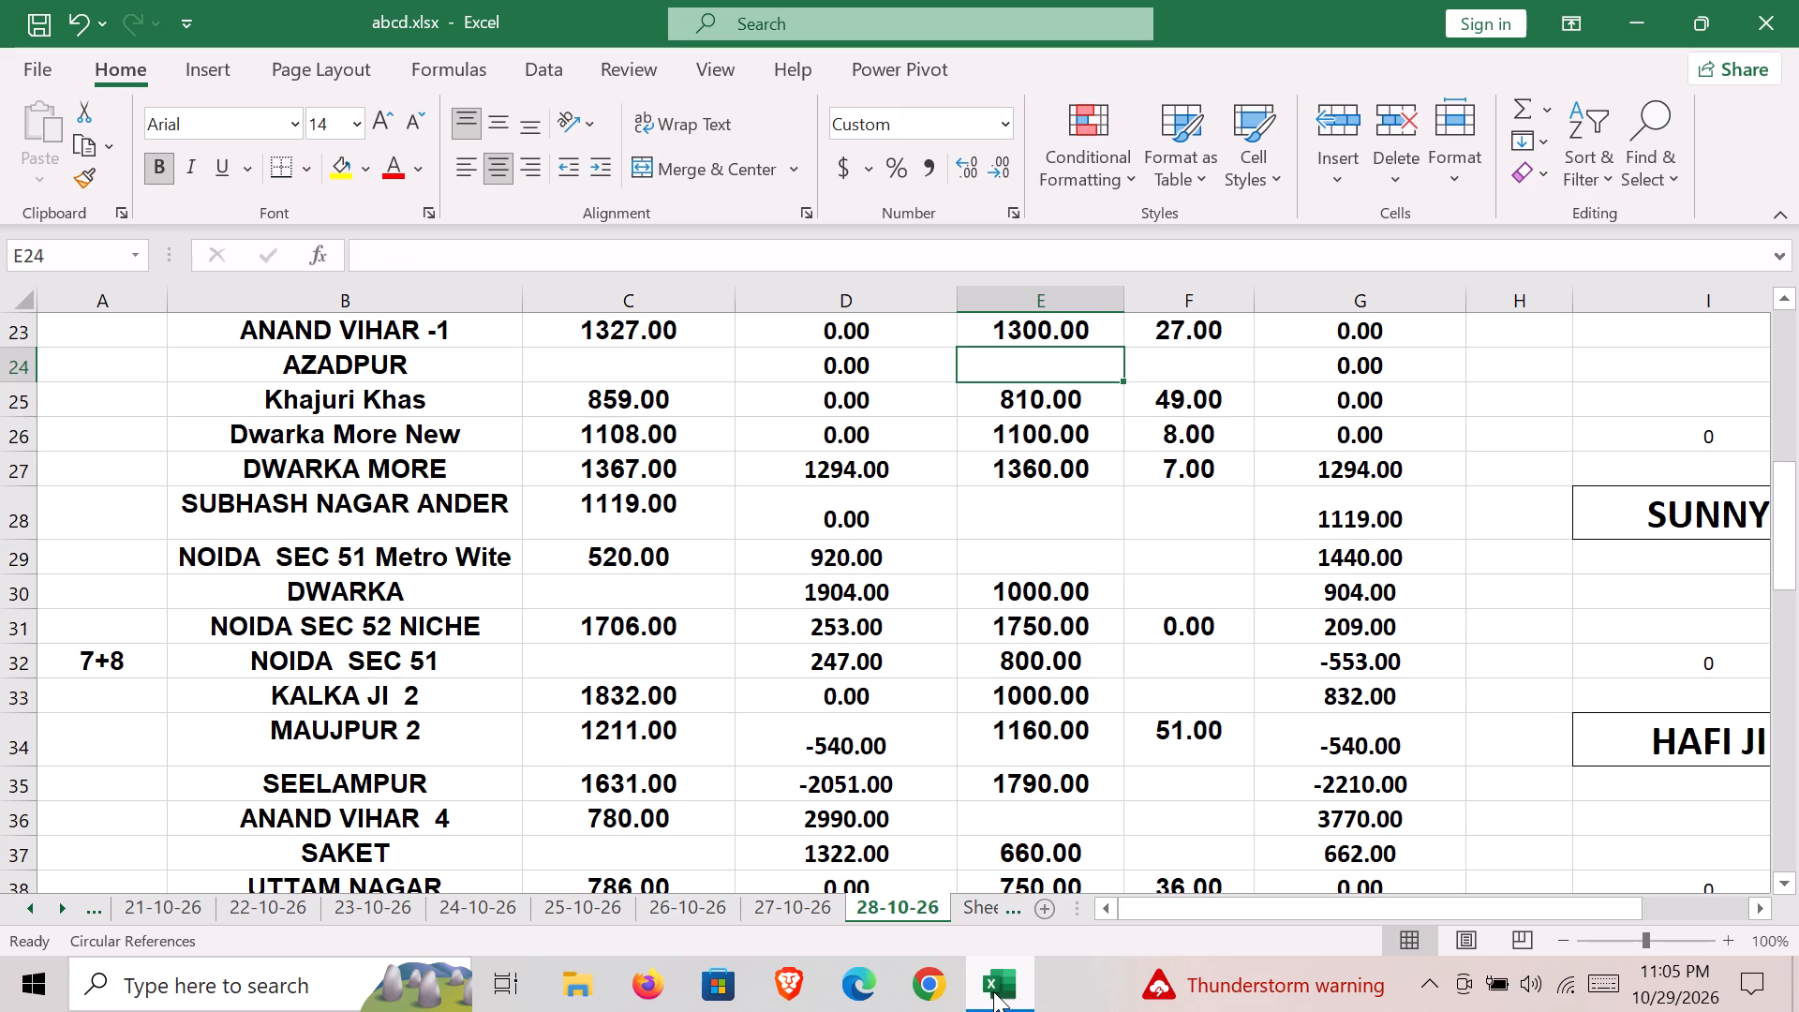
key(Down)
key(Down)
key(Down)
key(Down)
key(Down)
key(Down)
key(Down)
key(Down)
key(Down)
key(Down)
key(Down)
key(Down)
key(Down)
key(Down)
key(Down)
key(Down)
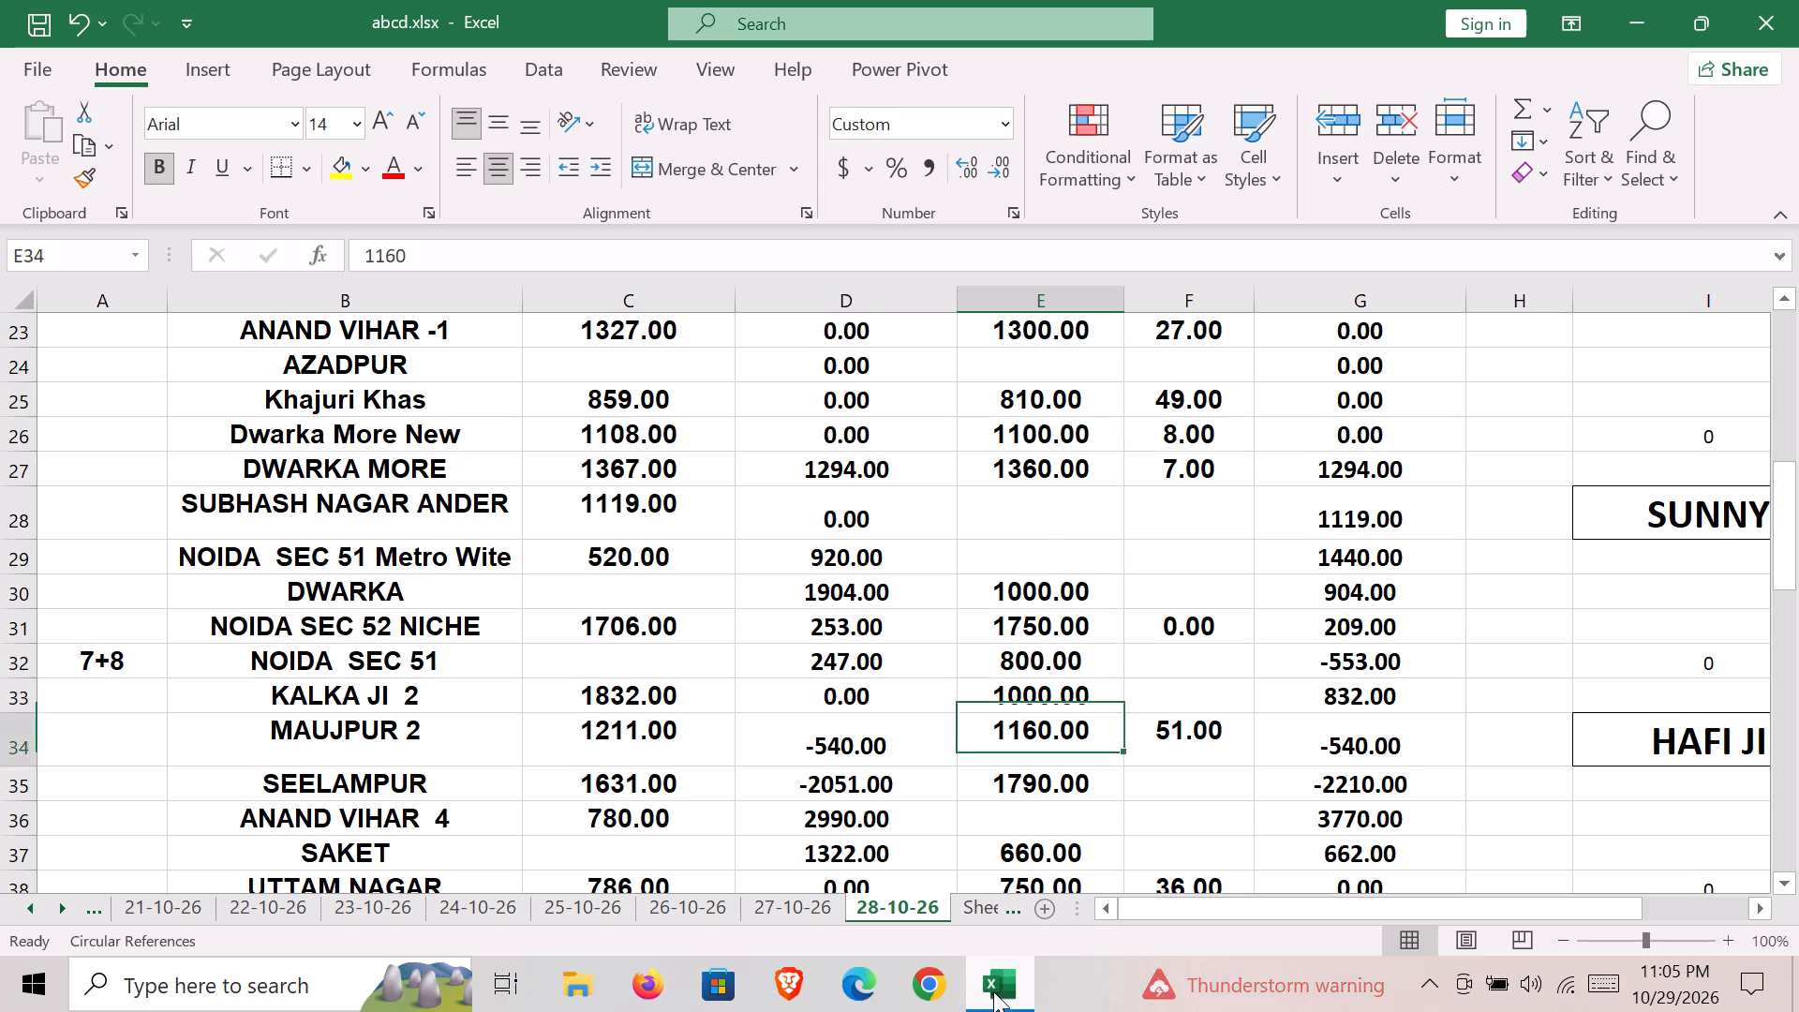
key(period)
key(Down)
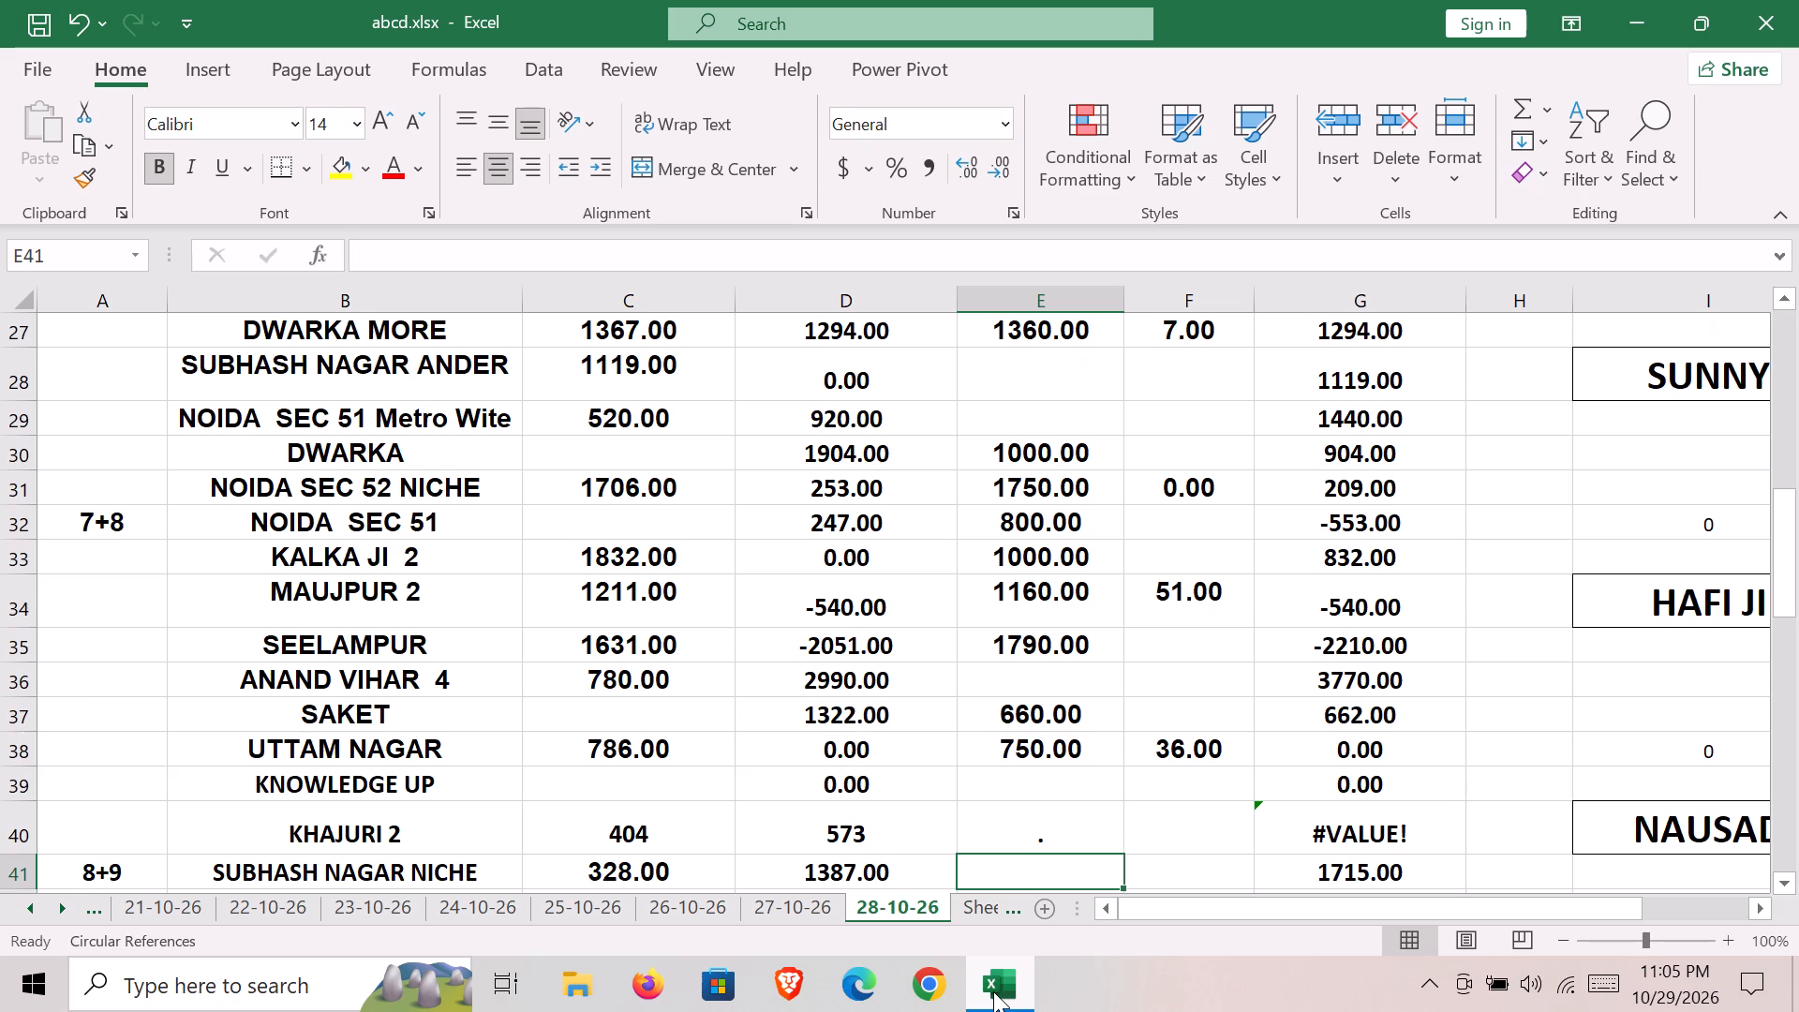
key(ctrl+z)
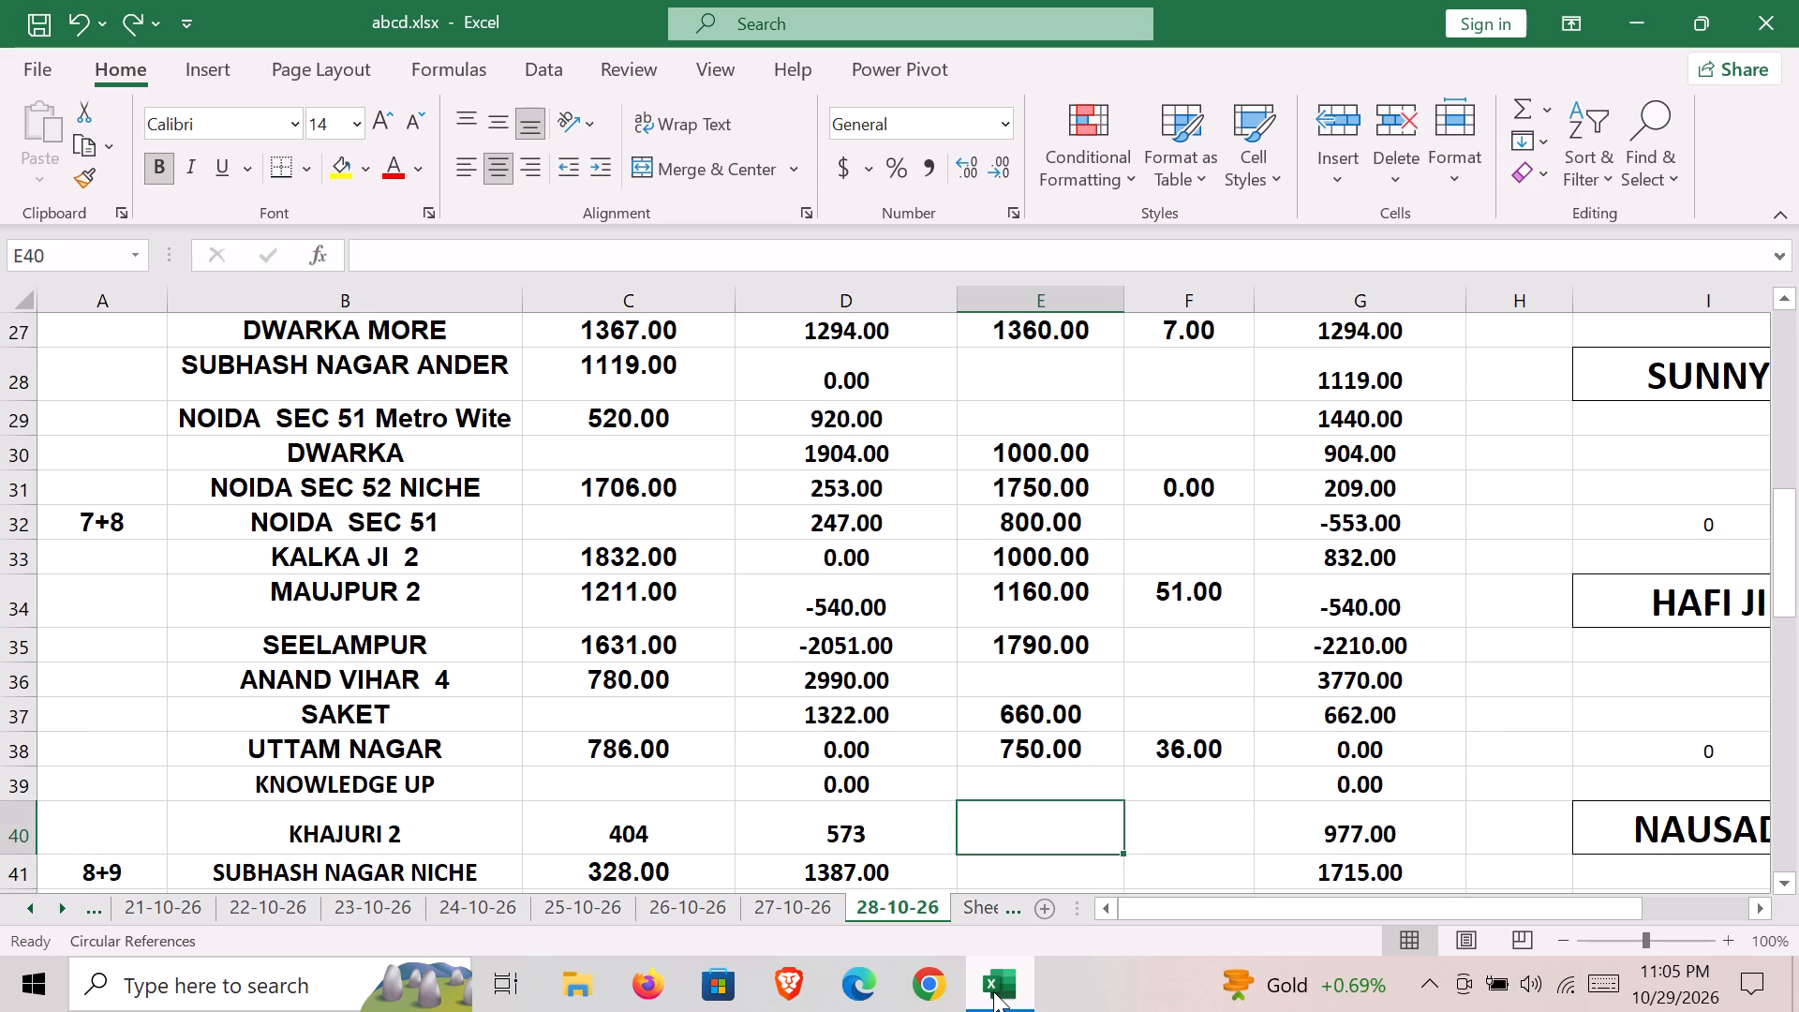
Check the column E total in row 48 beneath the location list.
key(Down)
key(Down)
key(Down)
key(Down)
key(Down)
key(Down)
key(Down)
key(Down)
key(Down)
key(Down)
key(Down)
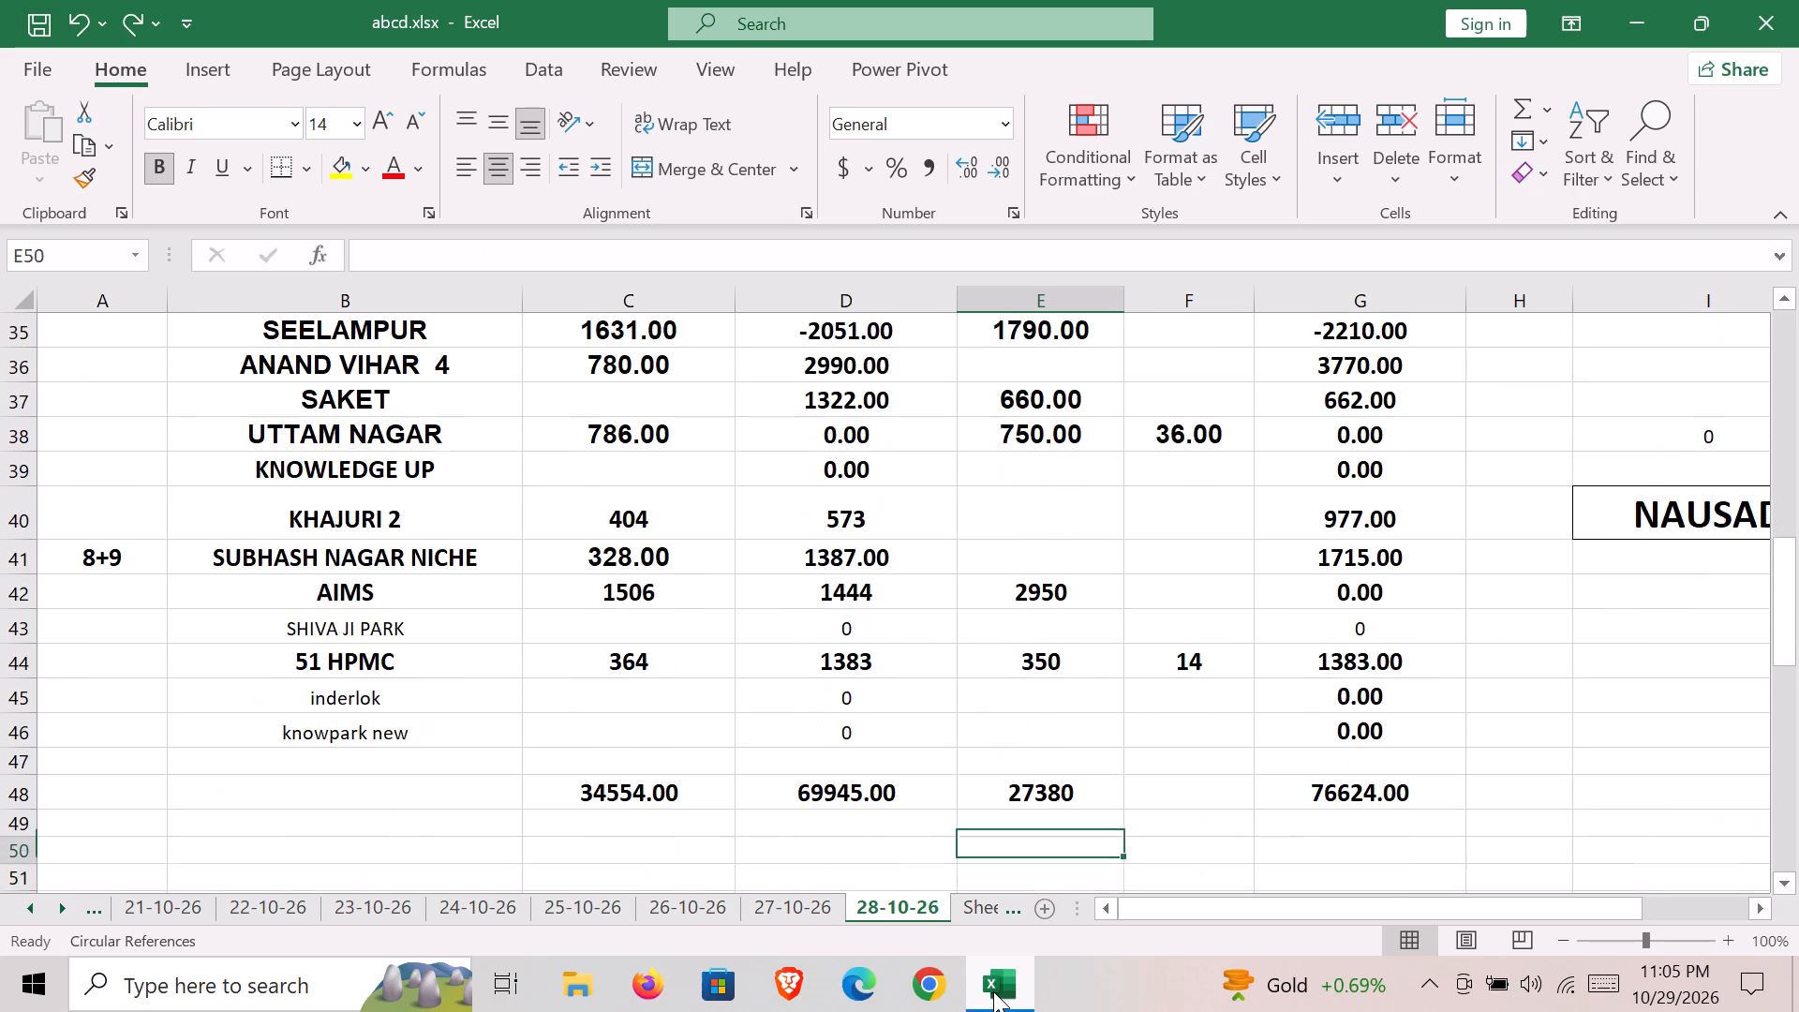
key(Up)
key(Up)
key(Up)
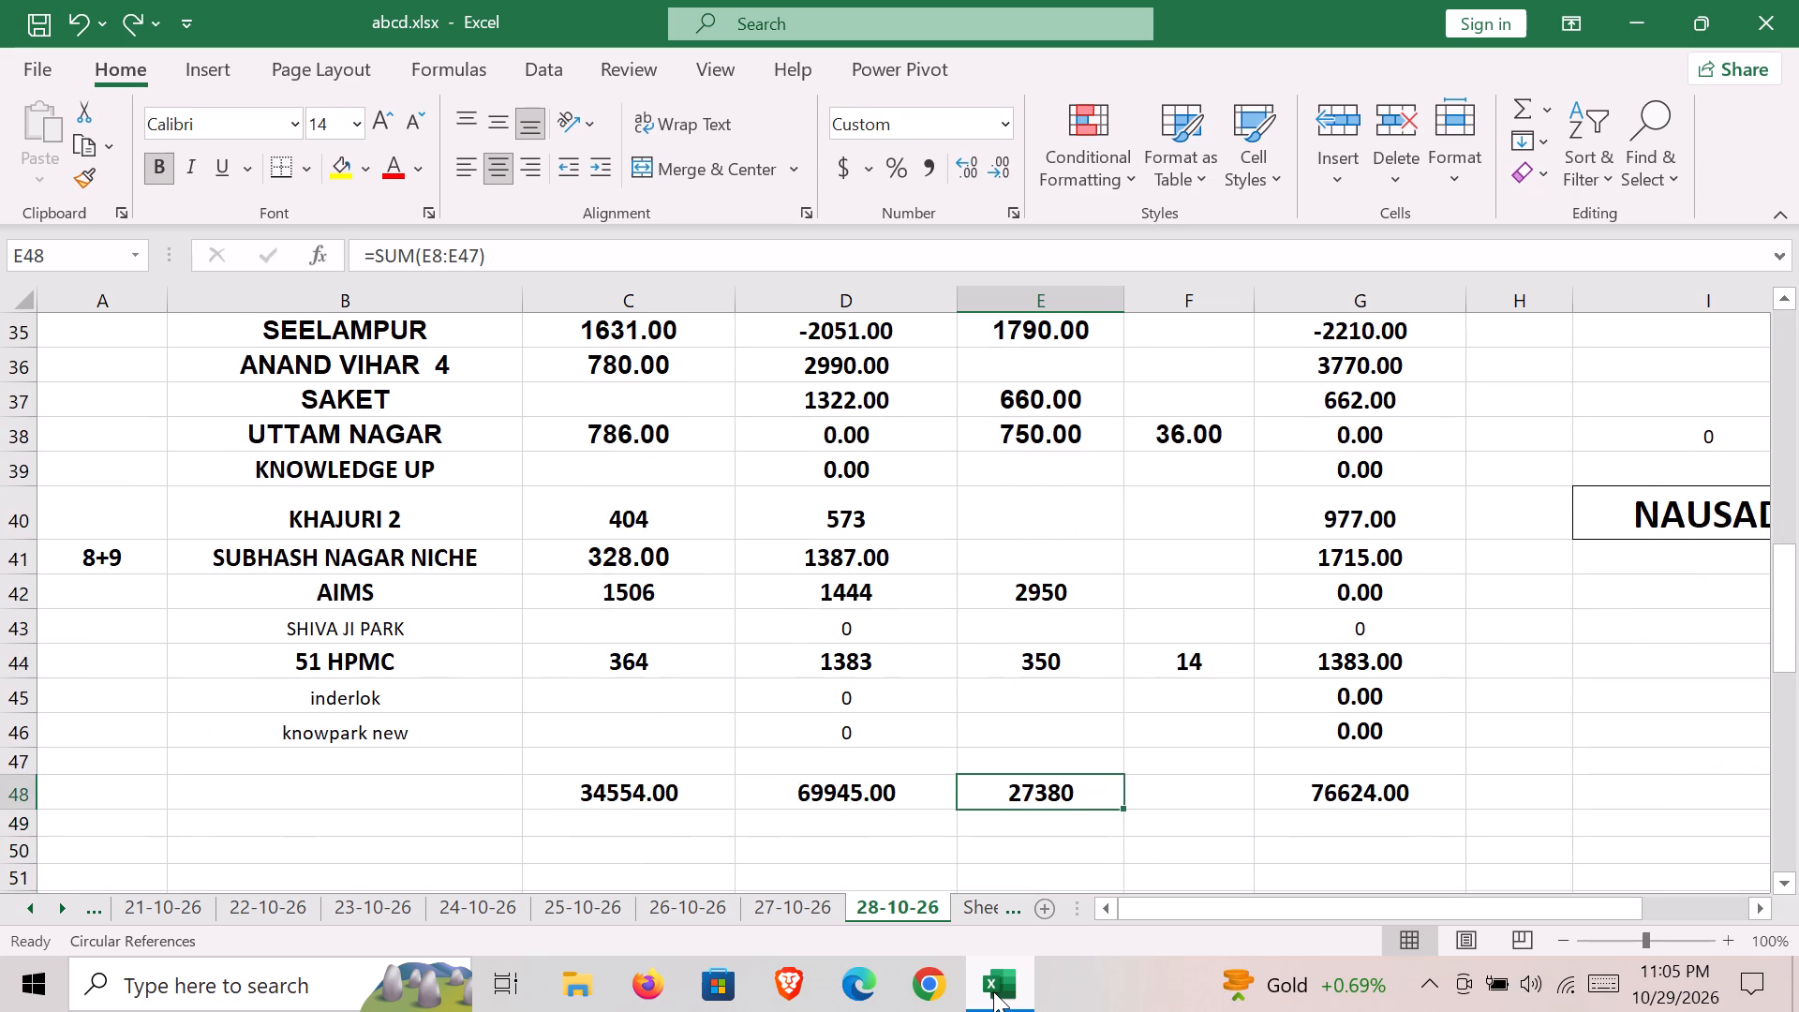
Examine the CONVINCE, RASAN and JUBAIR sections in column I, down to row 67 below the totals.
key(Down)
key(Down)
key(Down)
key(Down)
key(Down)
key(Down)
key(Down)
key(Down)
key(Down)
key(Down)
key(Down)
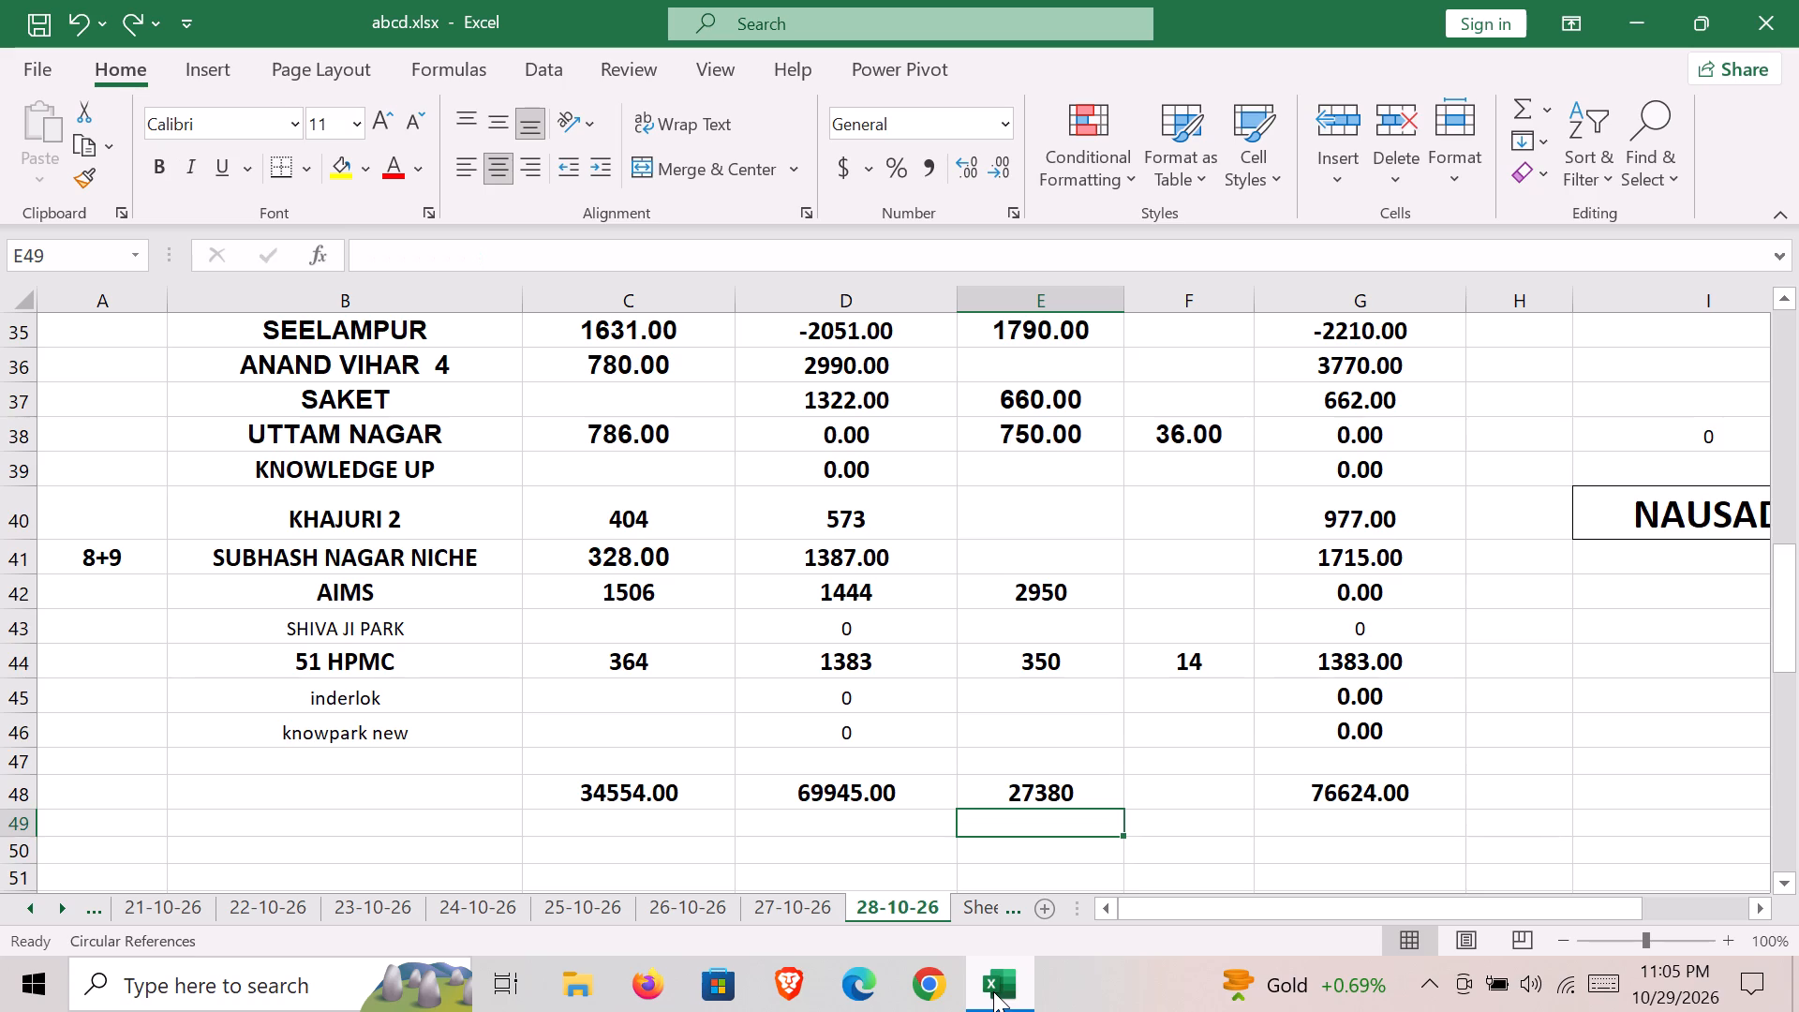
key(Down)
key(Down)
key(Down)
key(Down)
key(Down)
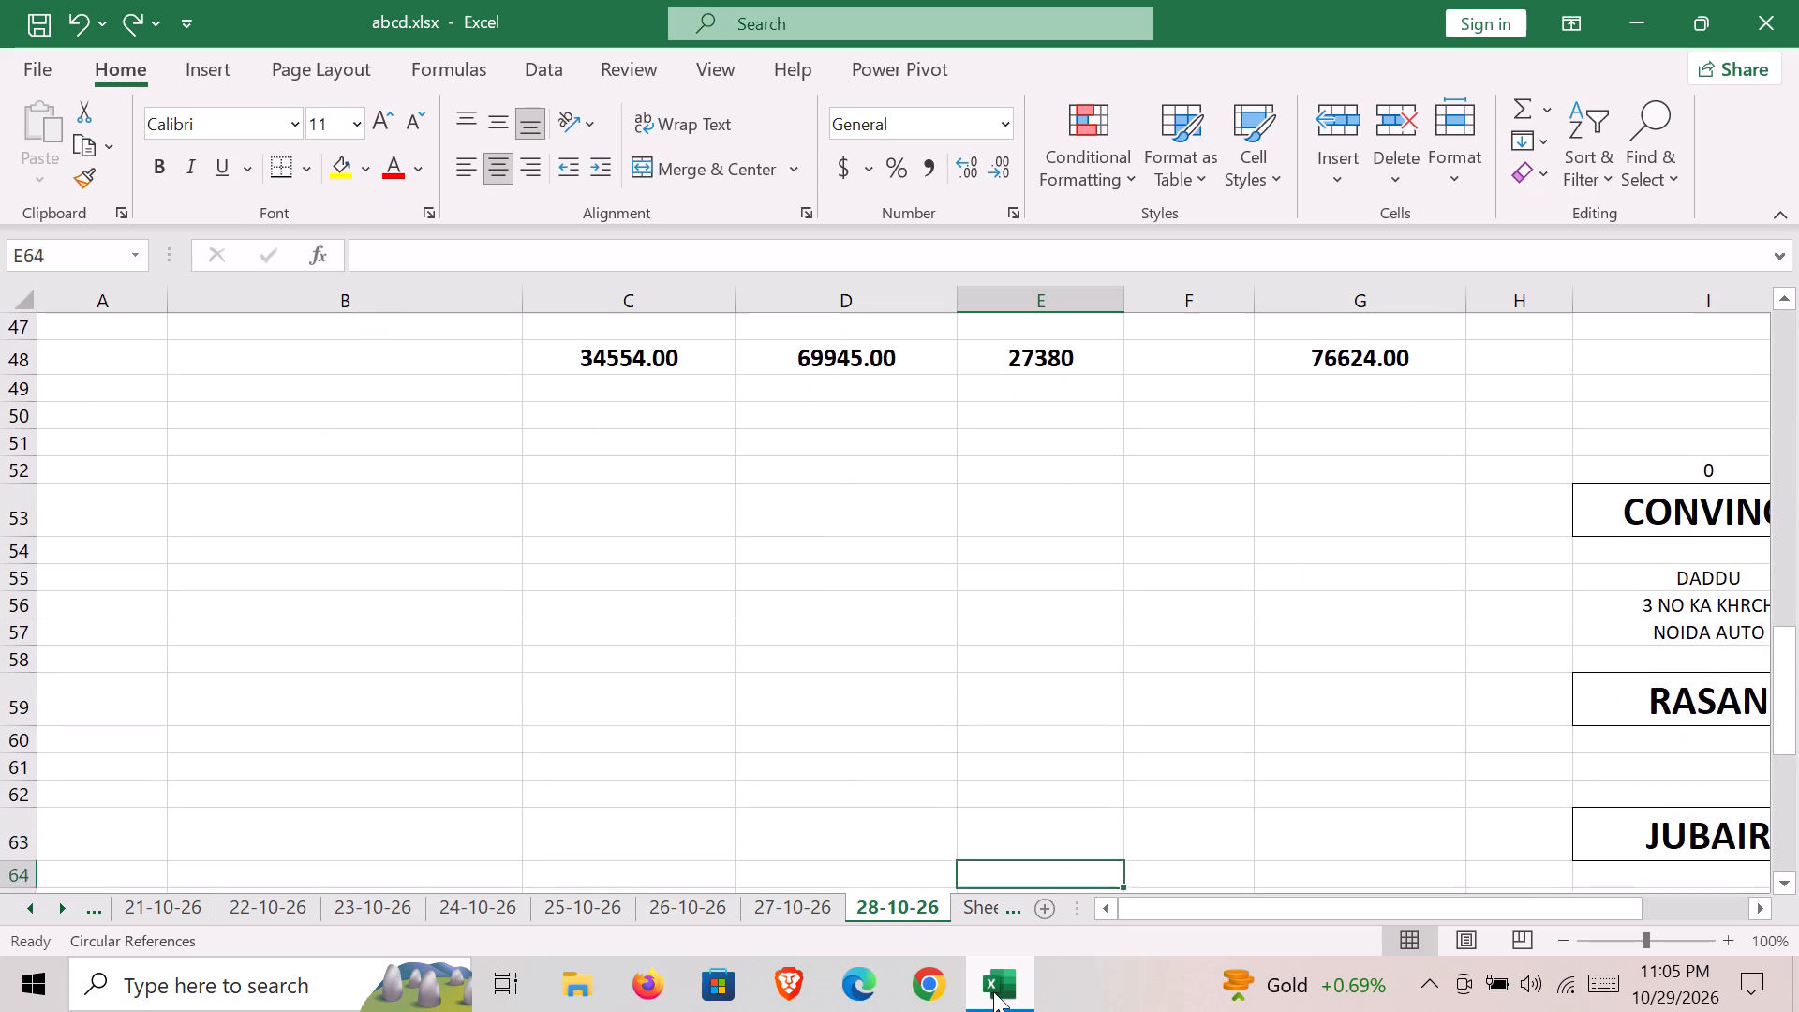
key(Down)
key(Down)
key(Right)
key(Right)
key(Right)
key(Right)
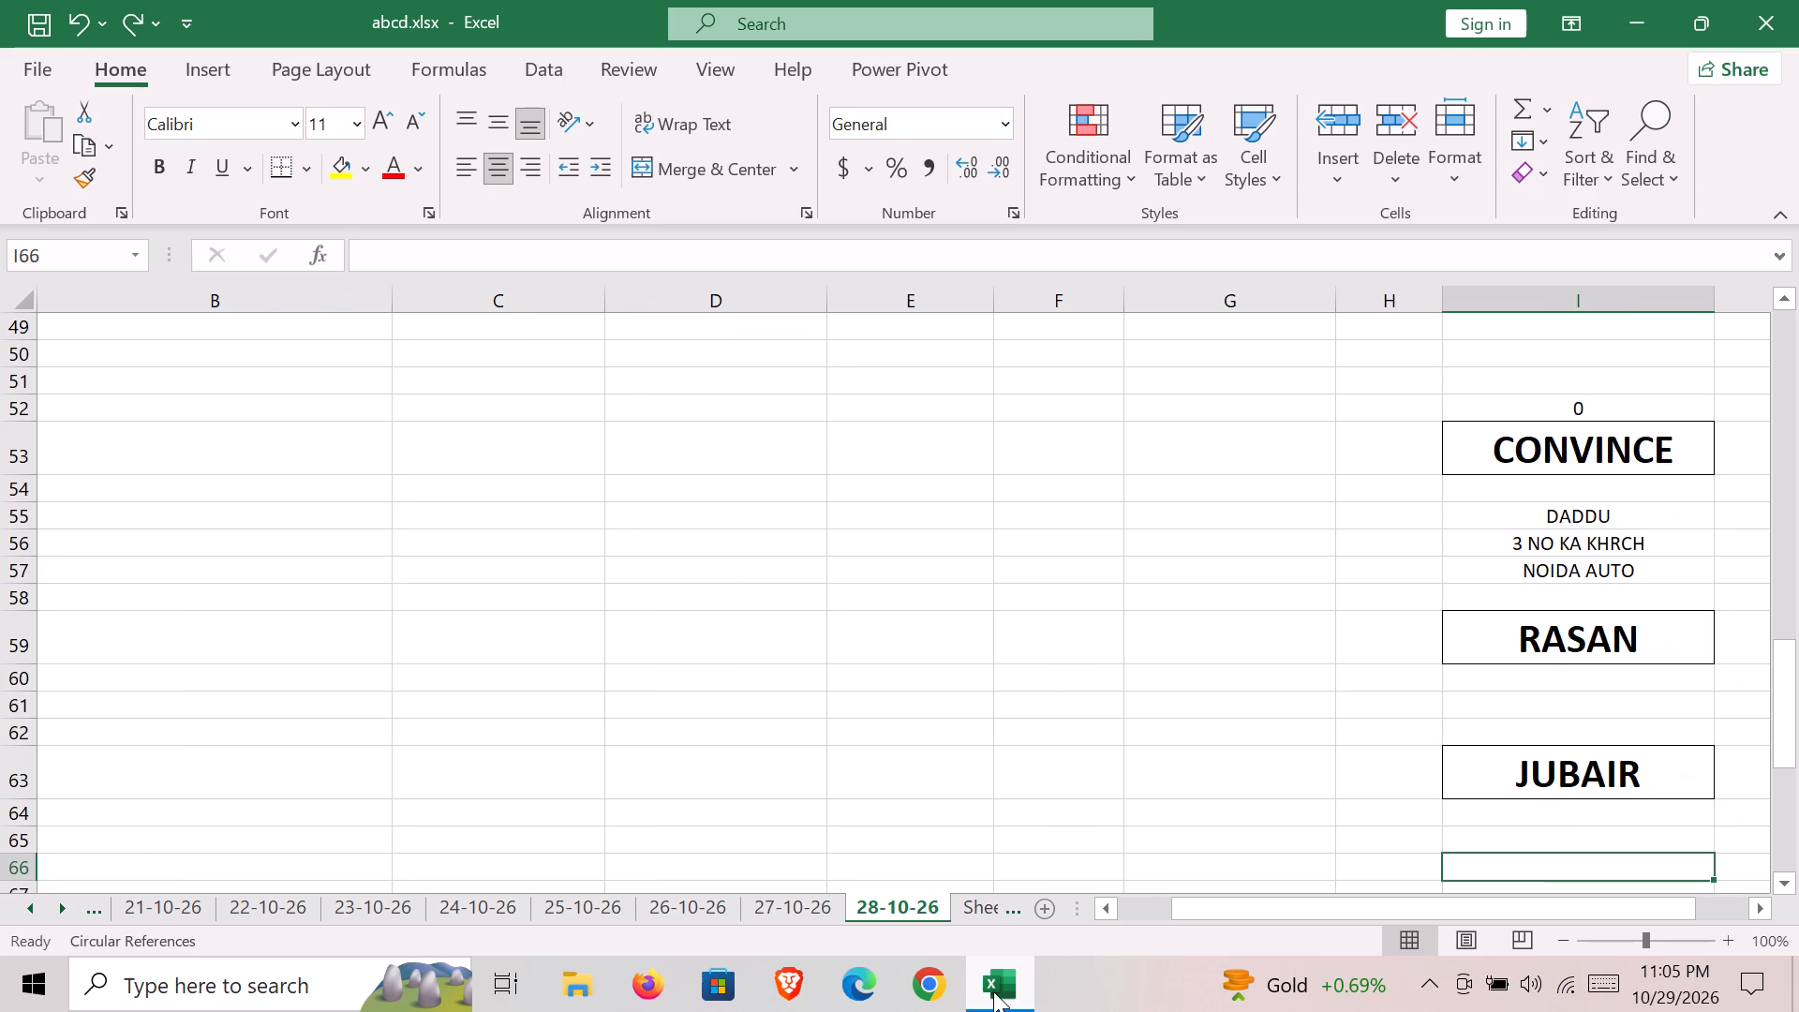
key(Return)
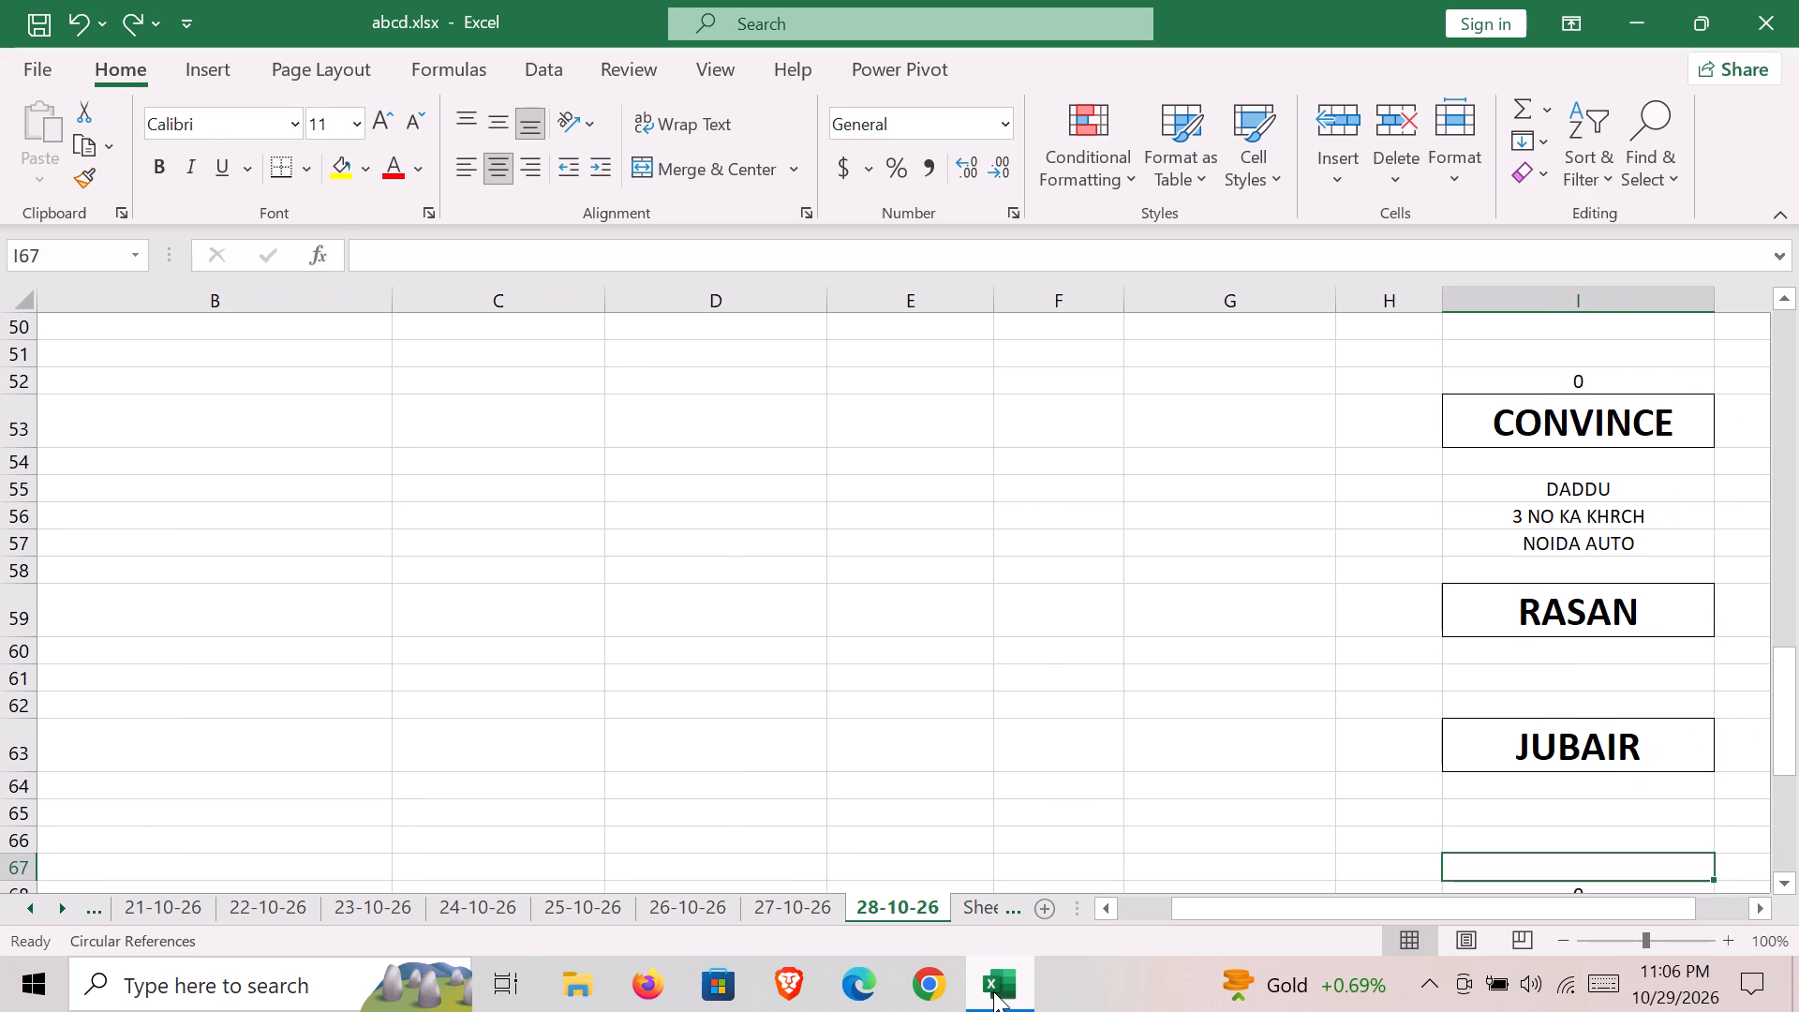
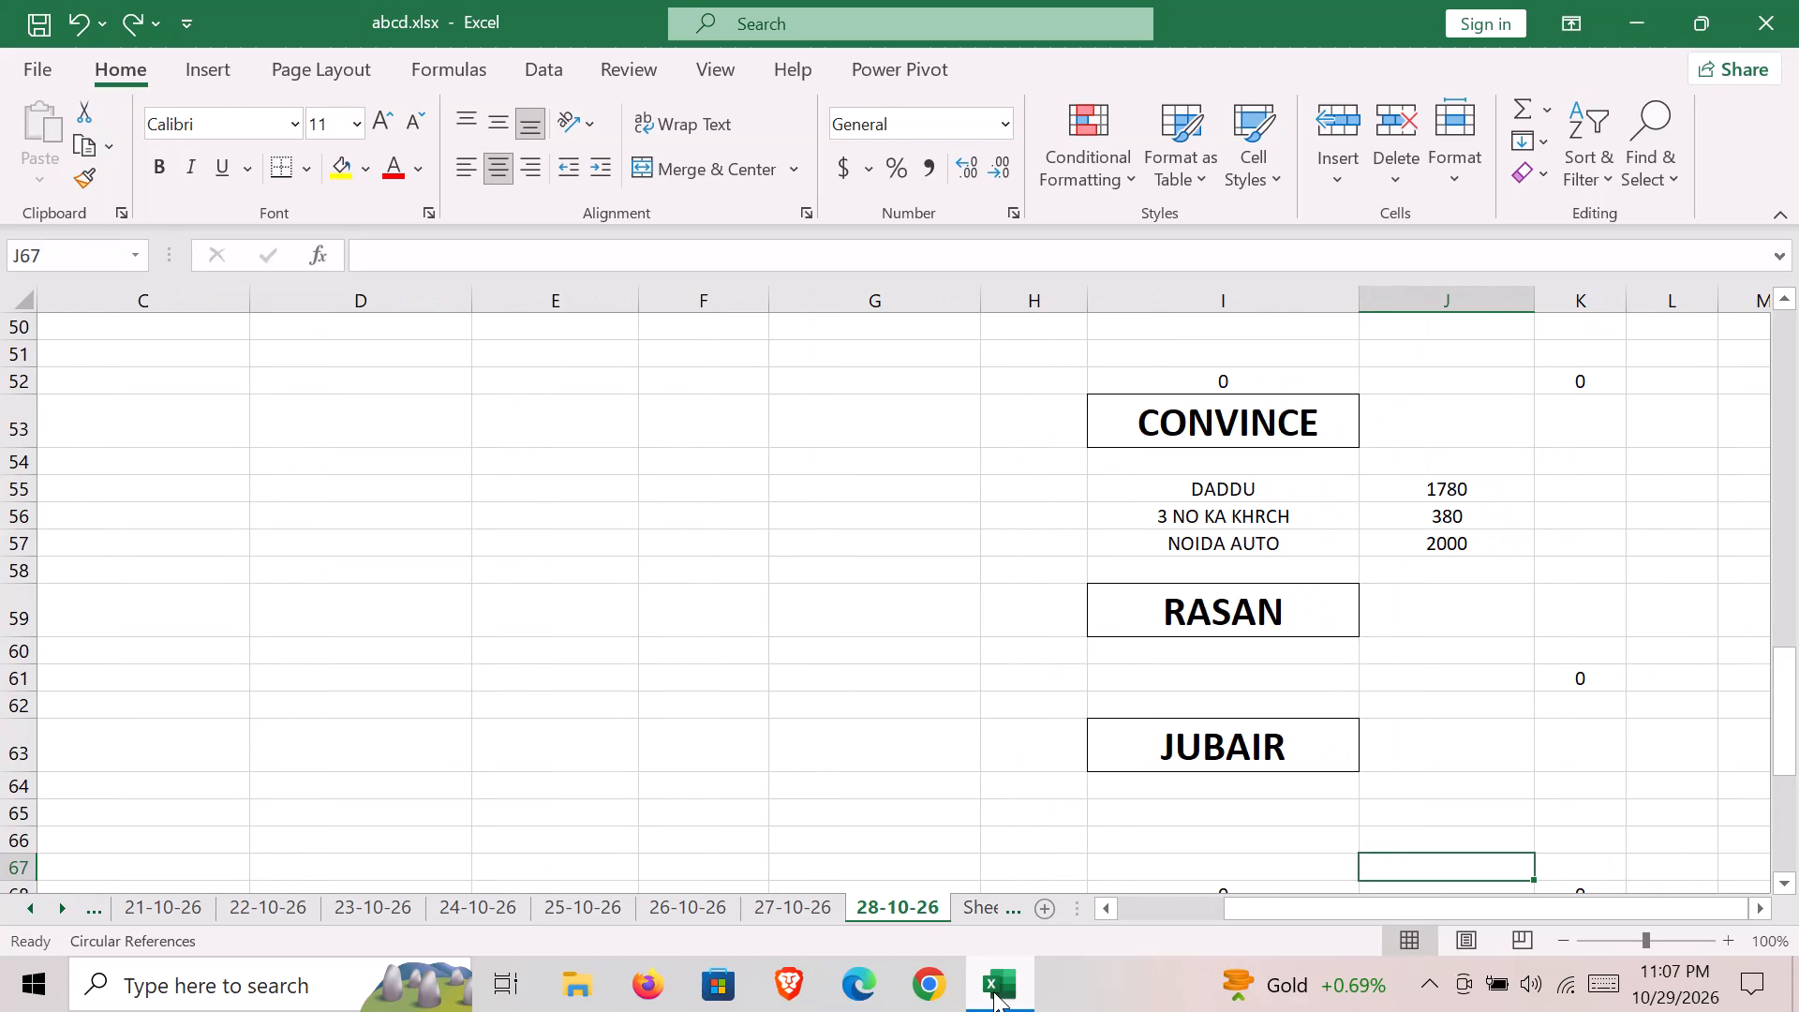
Check the Credit Amount total formula in cell E48 beneath the location list.
key(Left)
key(Left)
key(Left)
key(Left)
key(Left)
key(Left)
key(Left)
key(Left)
key(Left)
key(Left)
key(Left)
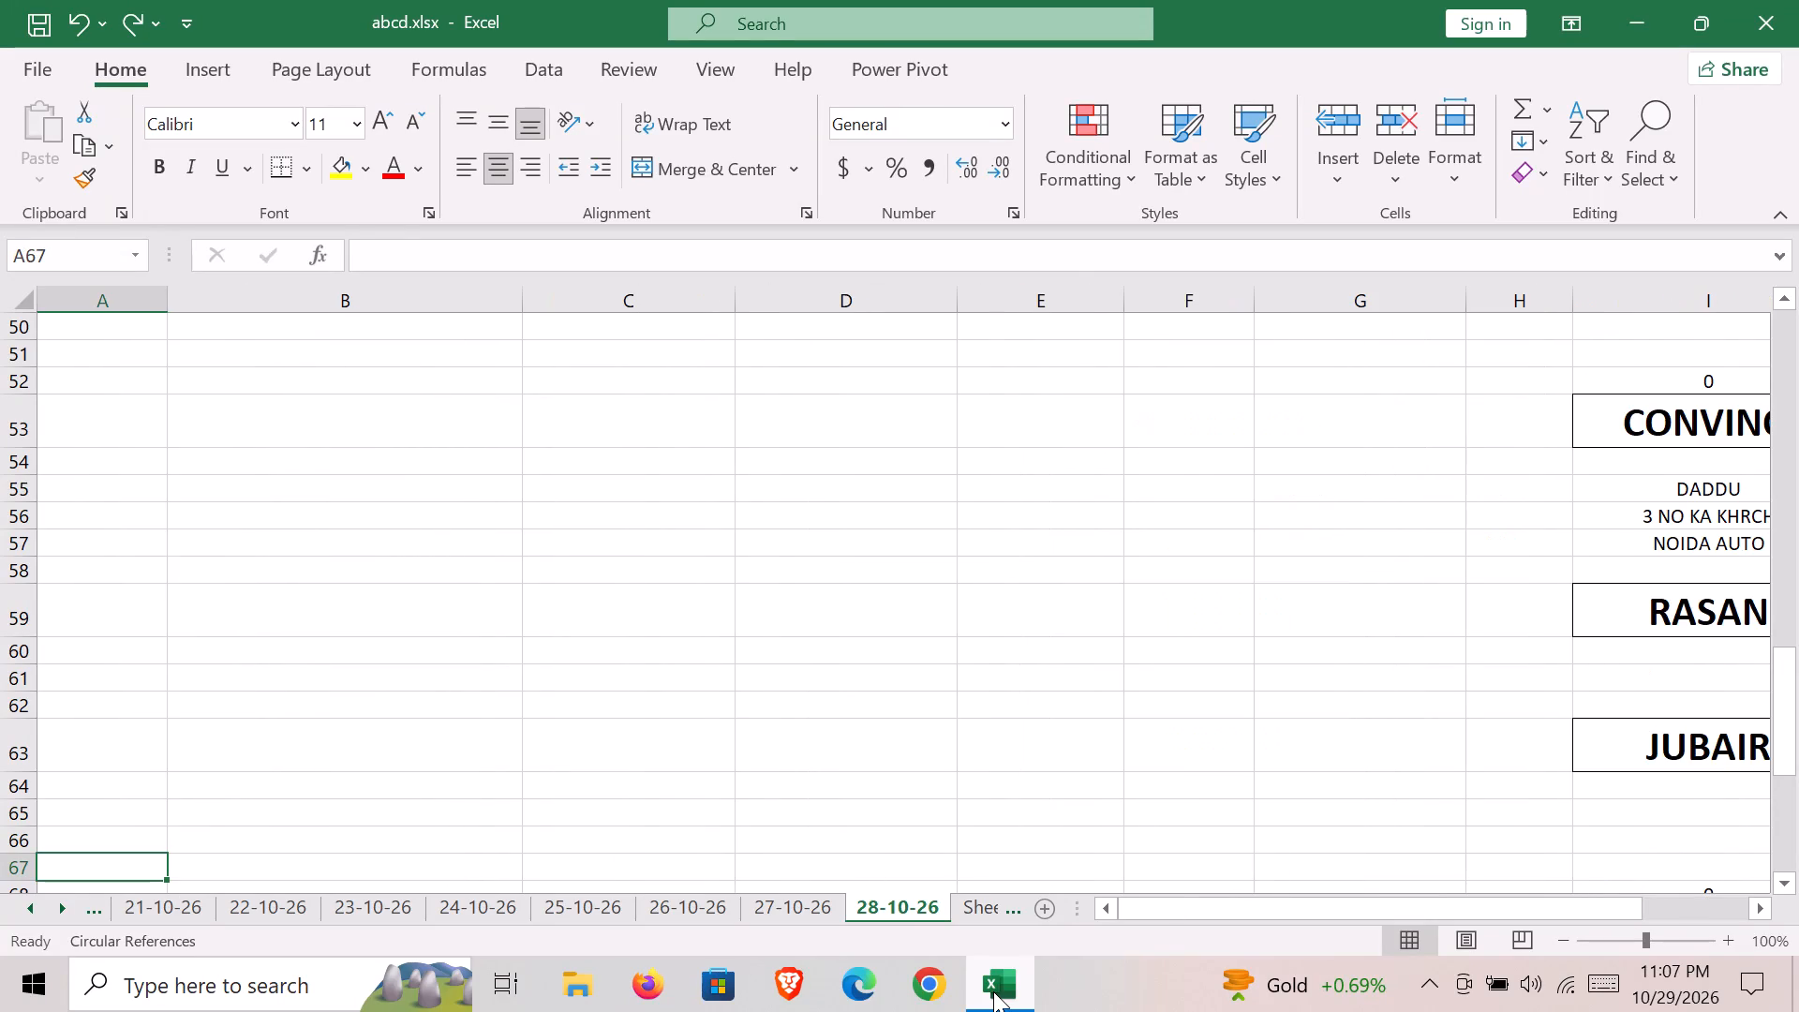
key(Right)
key(Up)
key(Up)
key(Up)
key(Up)
key(Up)
key(Up)
key(Up)
key(Up)
key(Up)
key(Up)
key(Up)
key(Up)
key(Up)
key(Up)
key(Up)
key(Up)
key(Up)
key(Up)
key(Up)
key(Up)
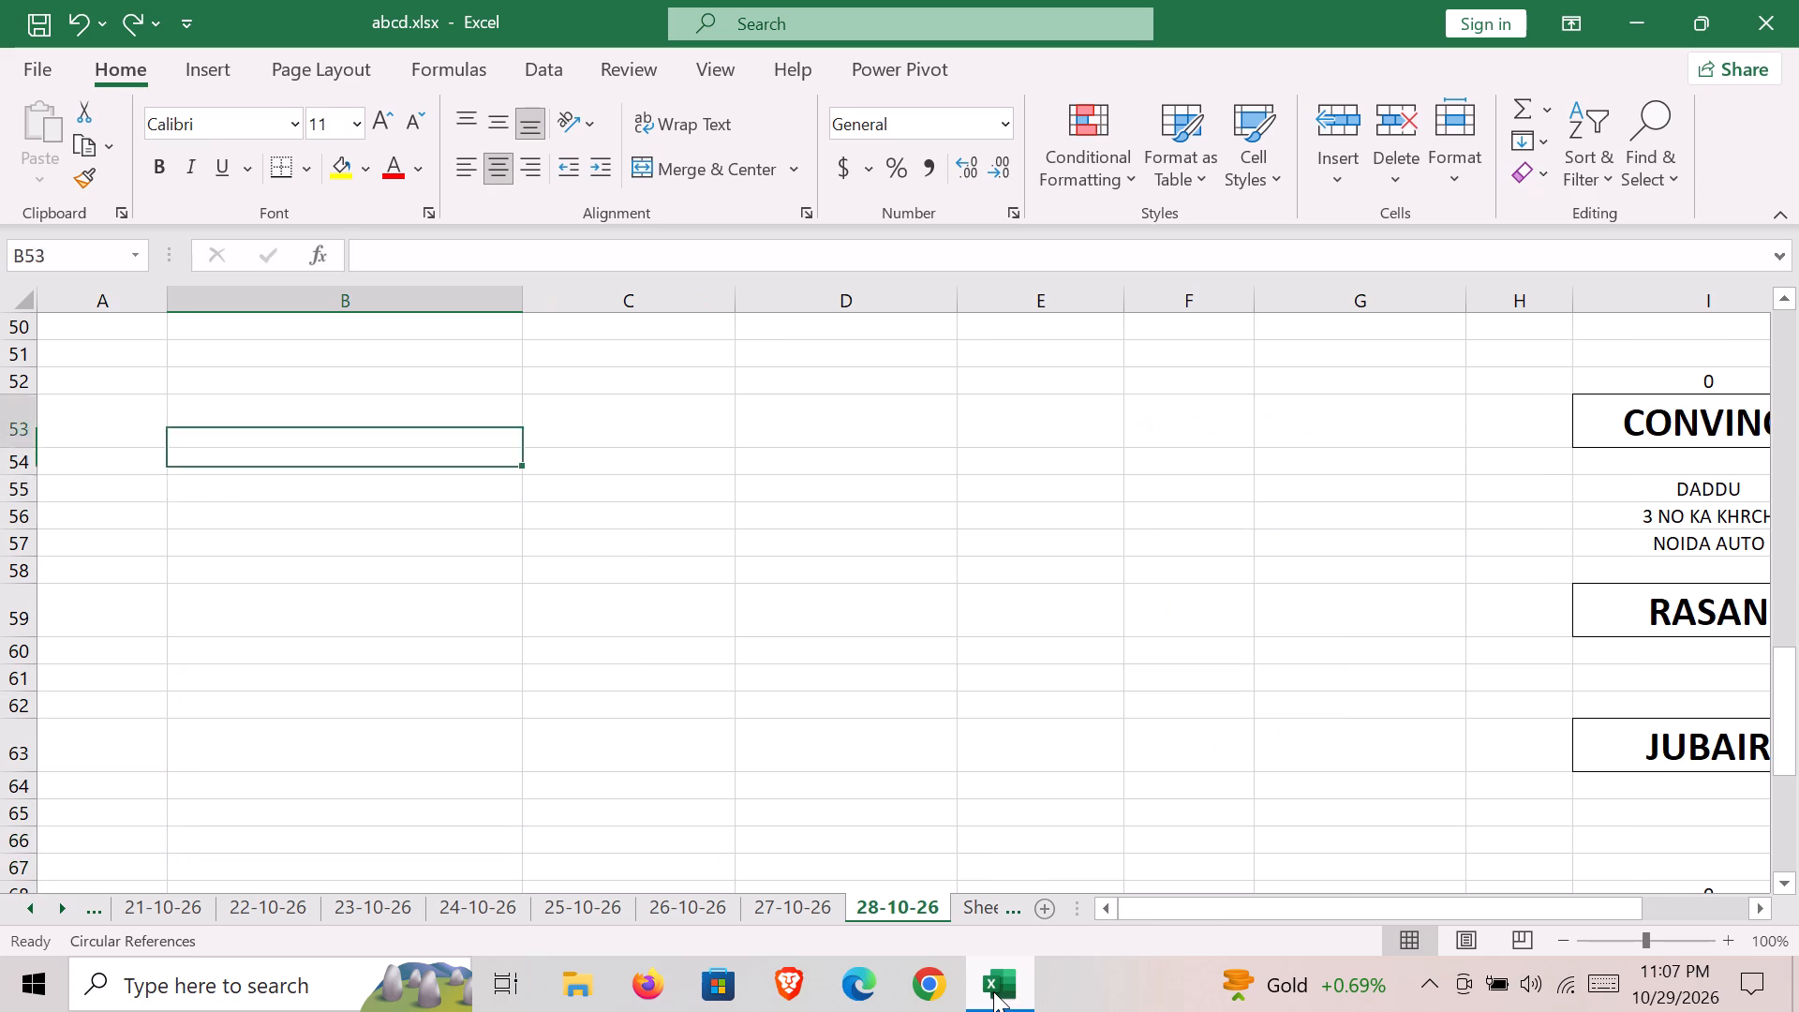
key(Down)
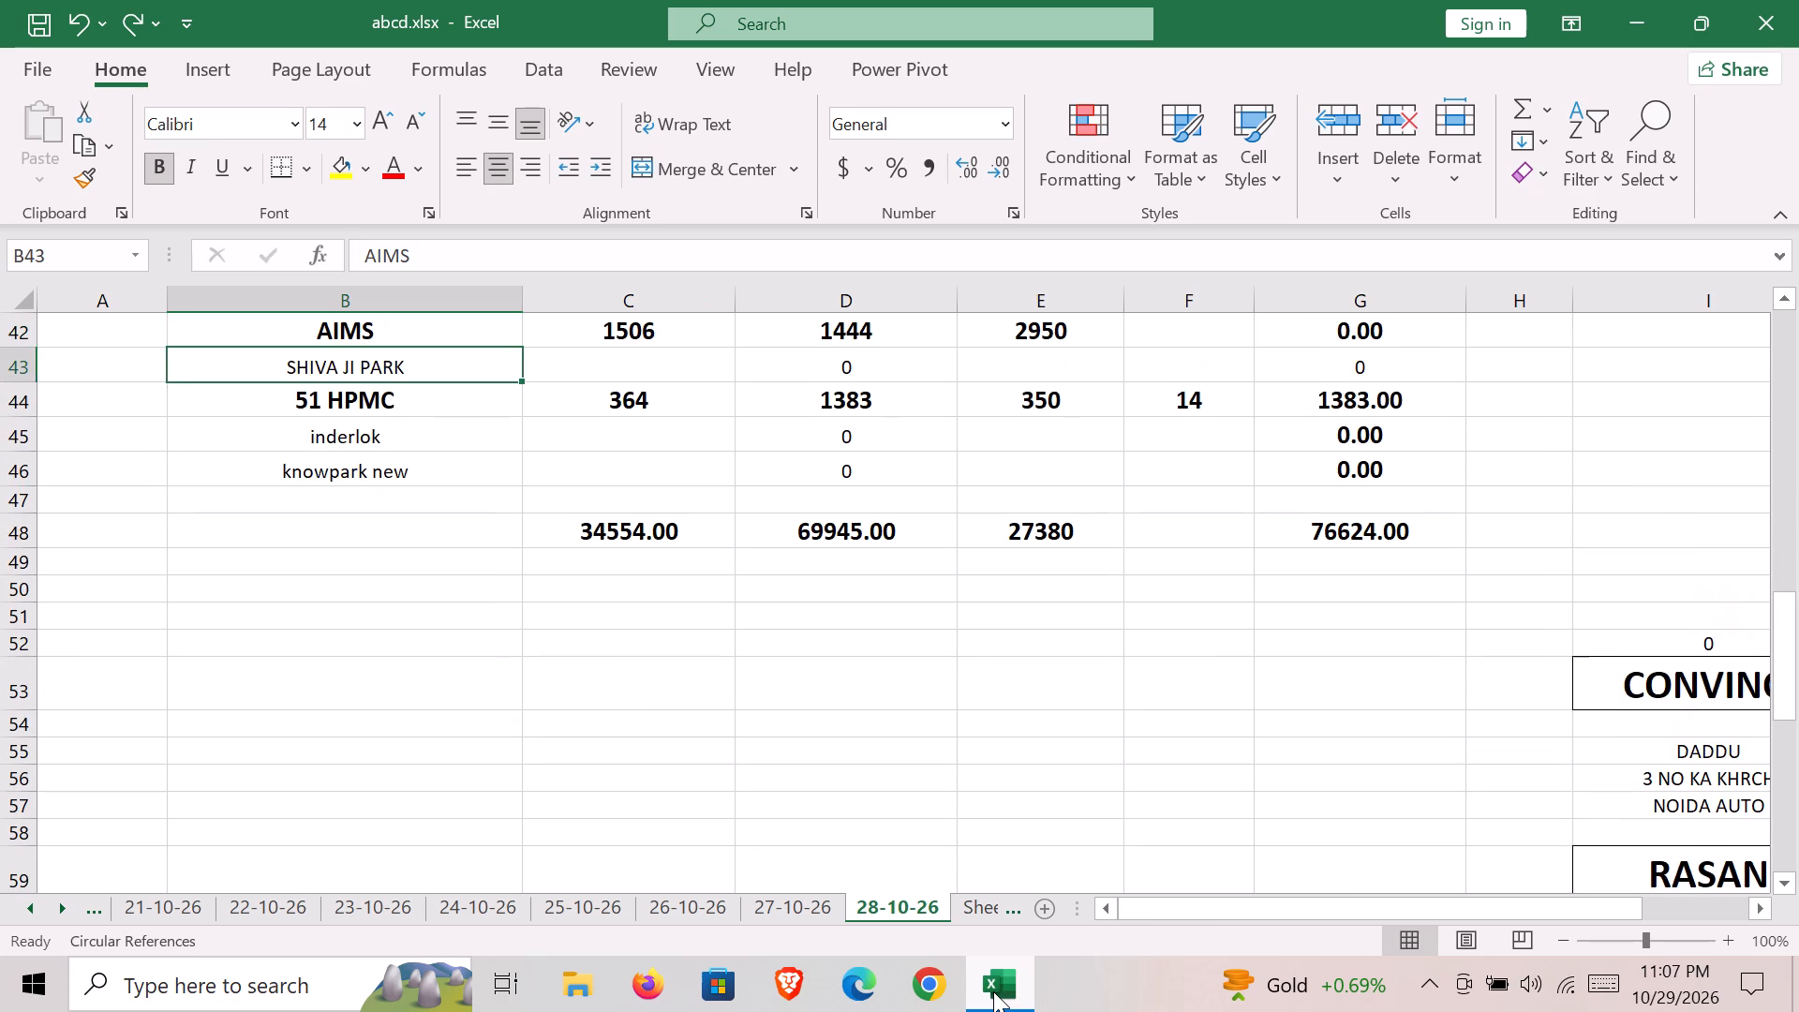
key(Down)
key(Down)
key(Down)
key(Right)
key(Right)
key(Right)
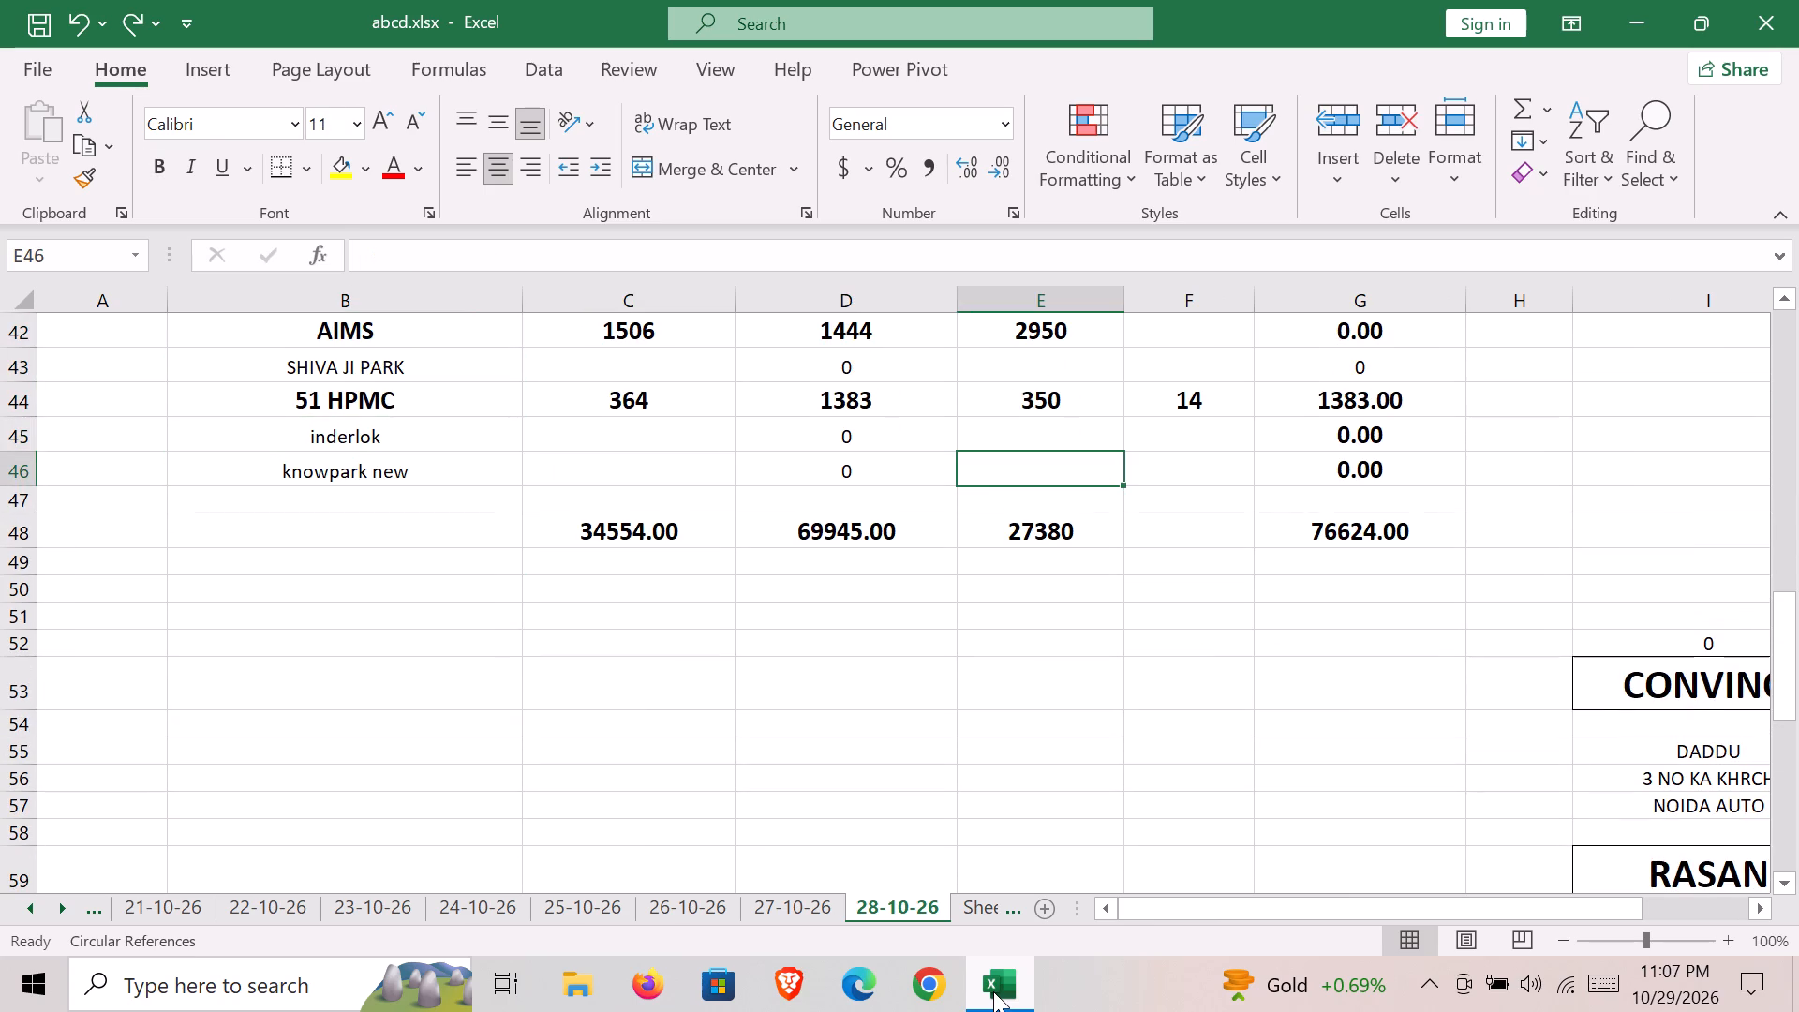
key(Down)
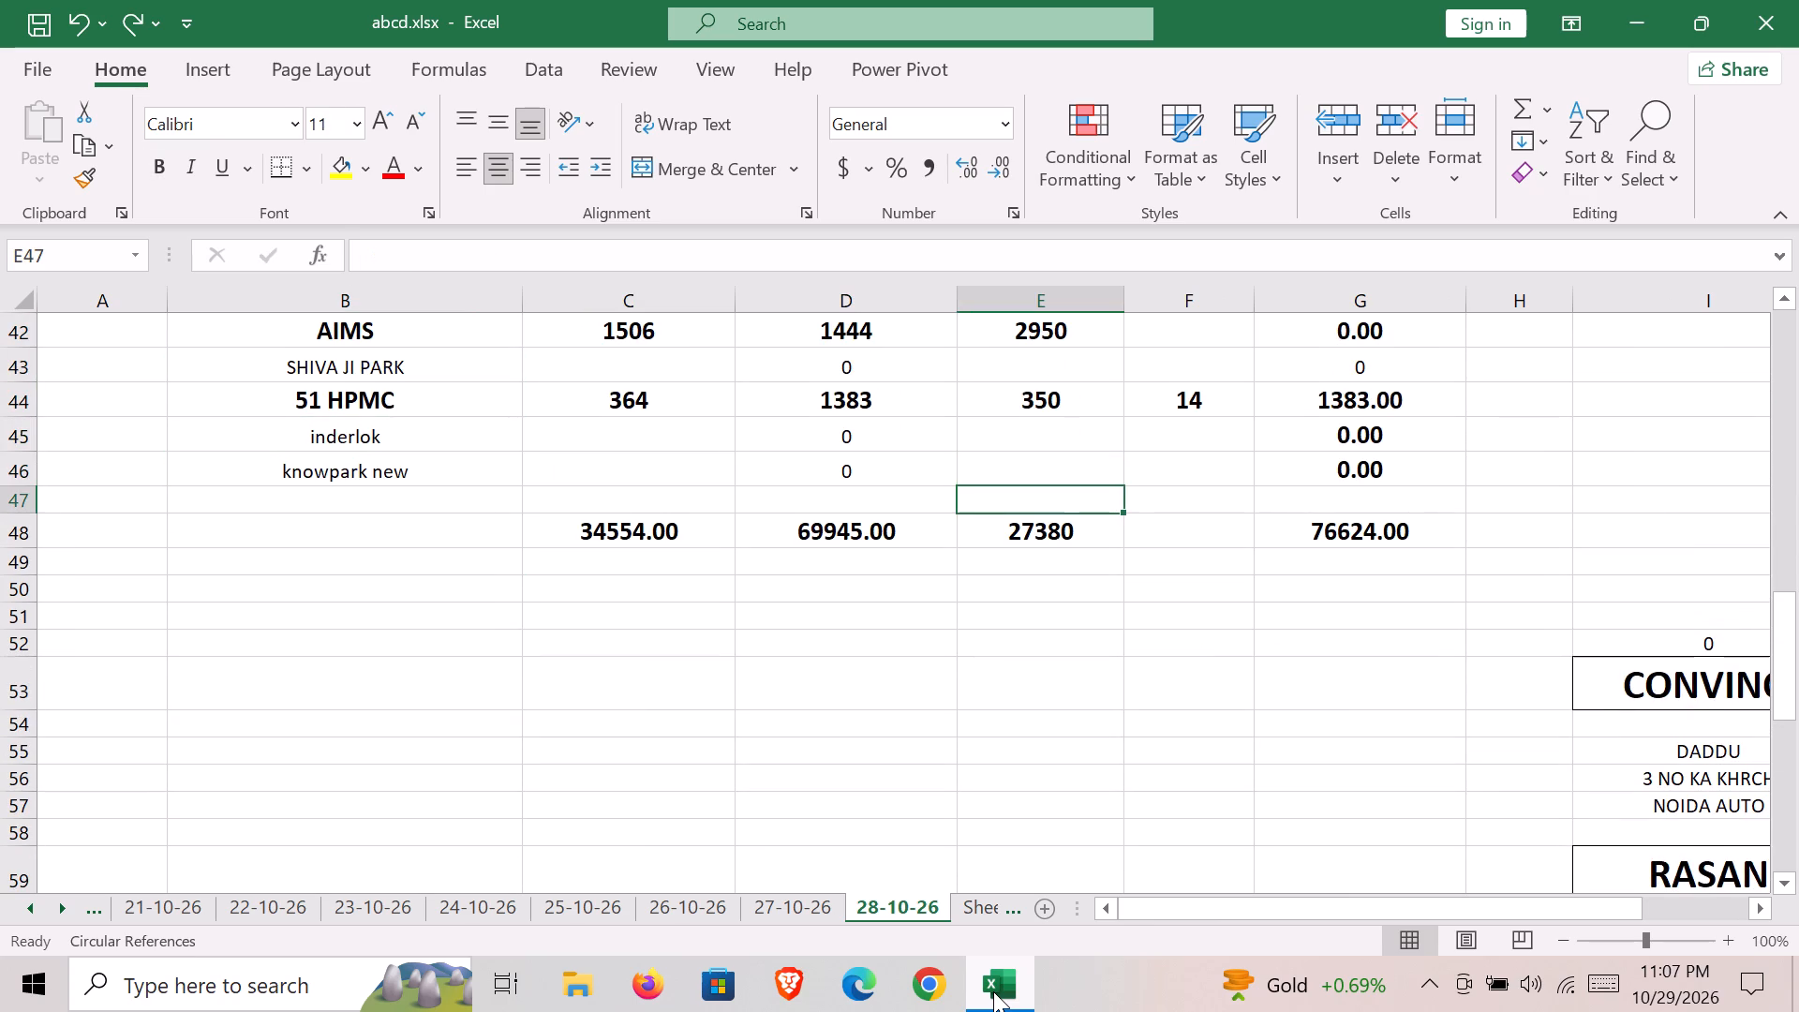
key(Down)
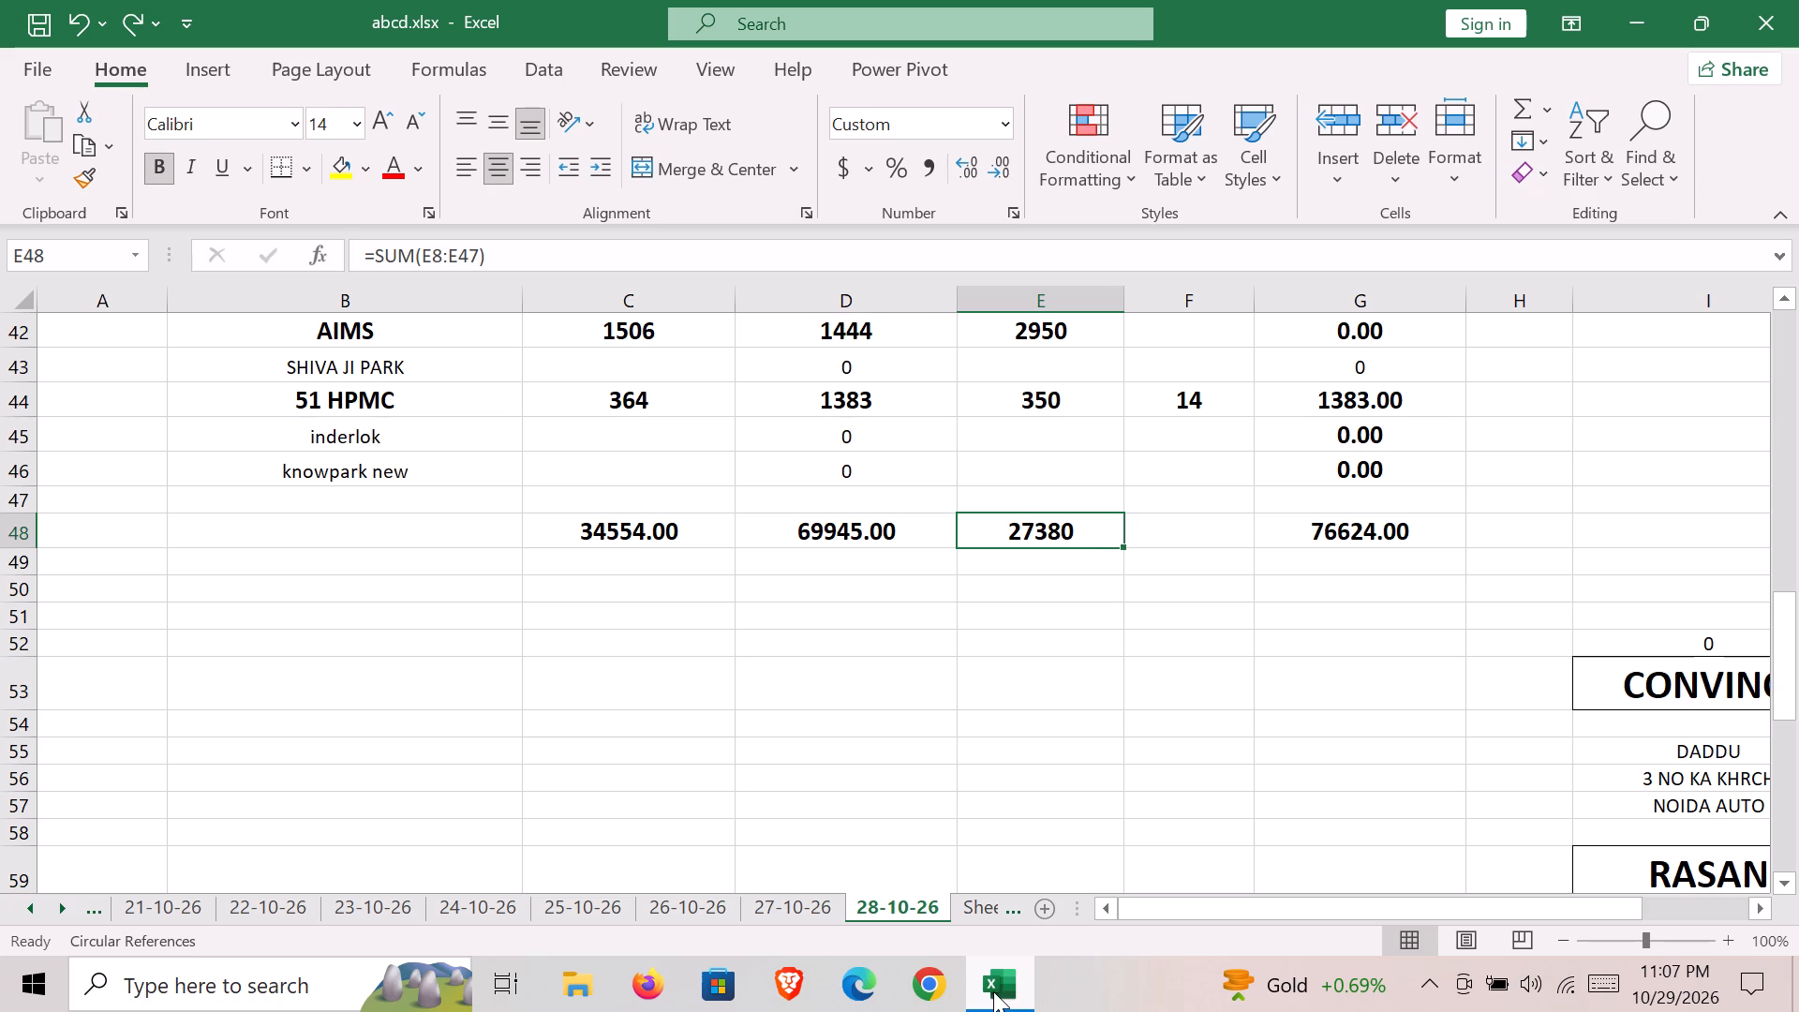
Review the Credit Amount entries in column E from the total row up to the KARKARDUMA 1 row.
key(Up)
key(Up)
key(Up)
key(Up)
key(Up)
key(Up)
key(Up)
key(Up)
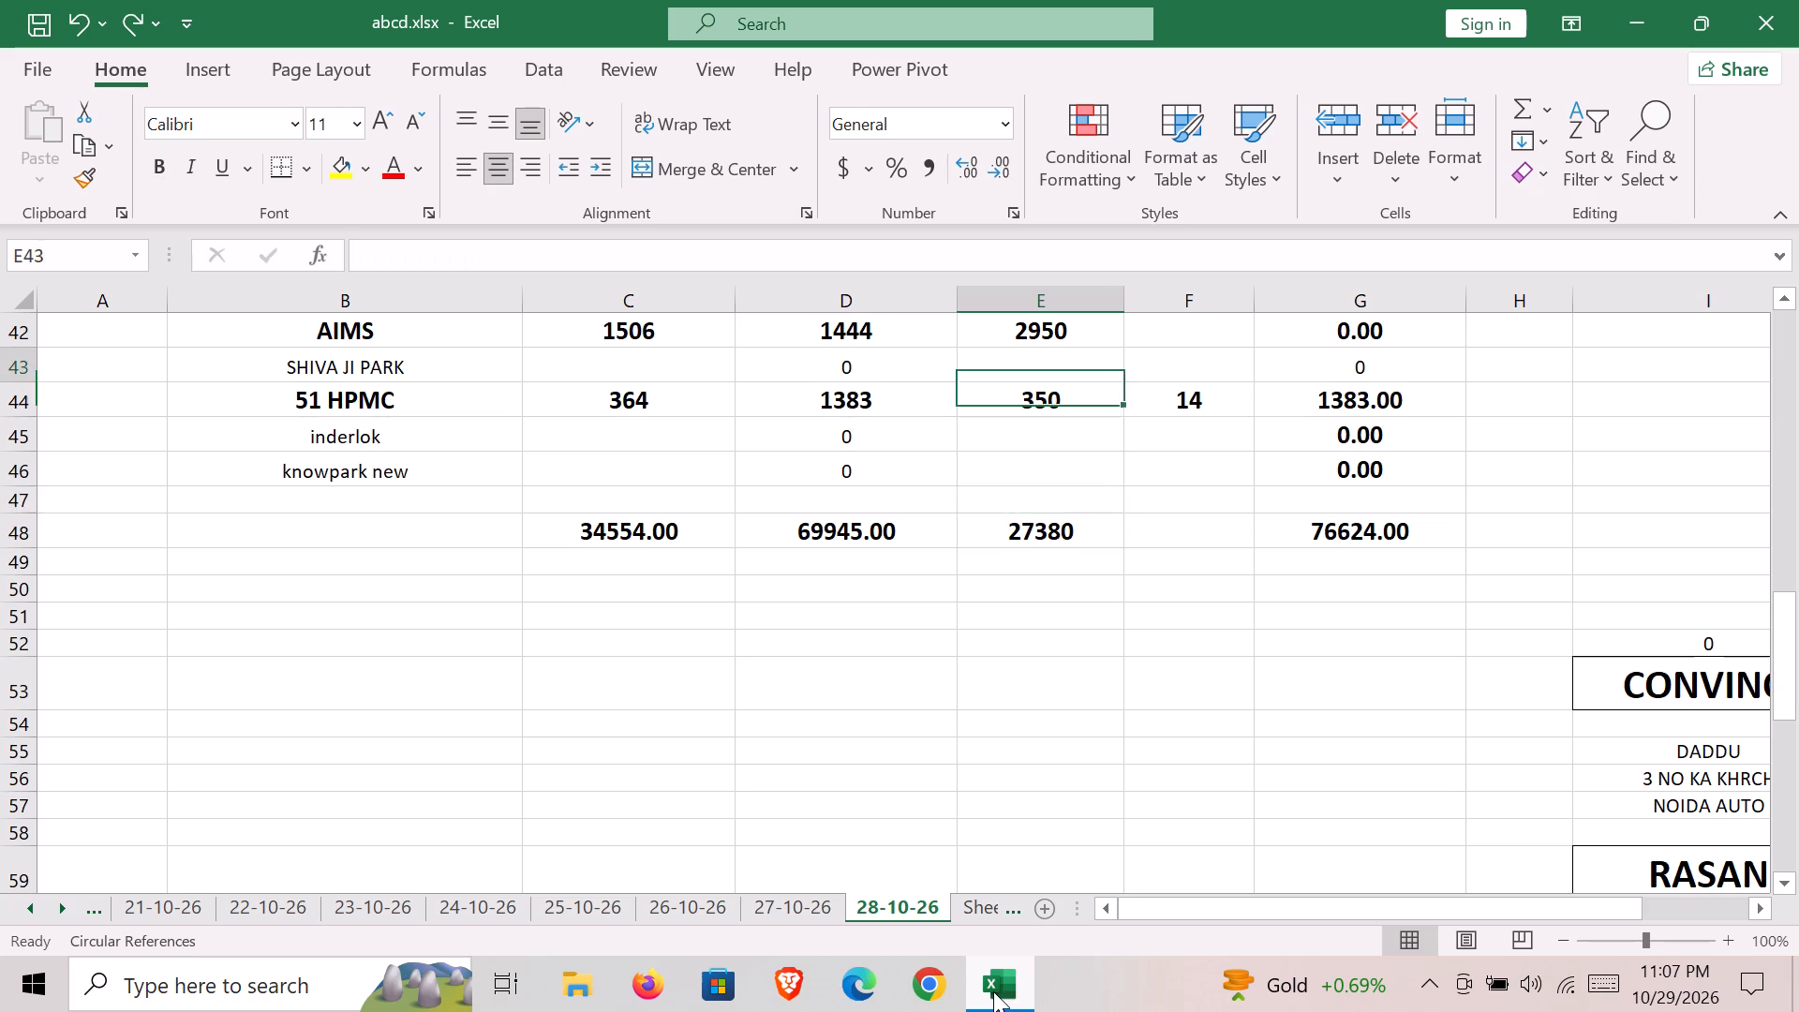
key(Up)
key(Up)
key(Up)
key(Up)
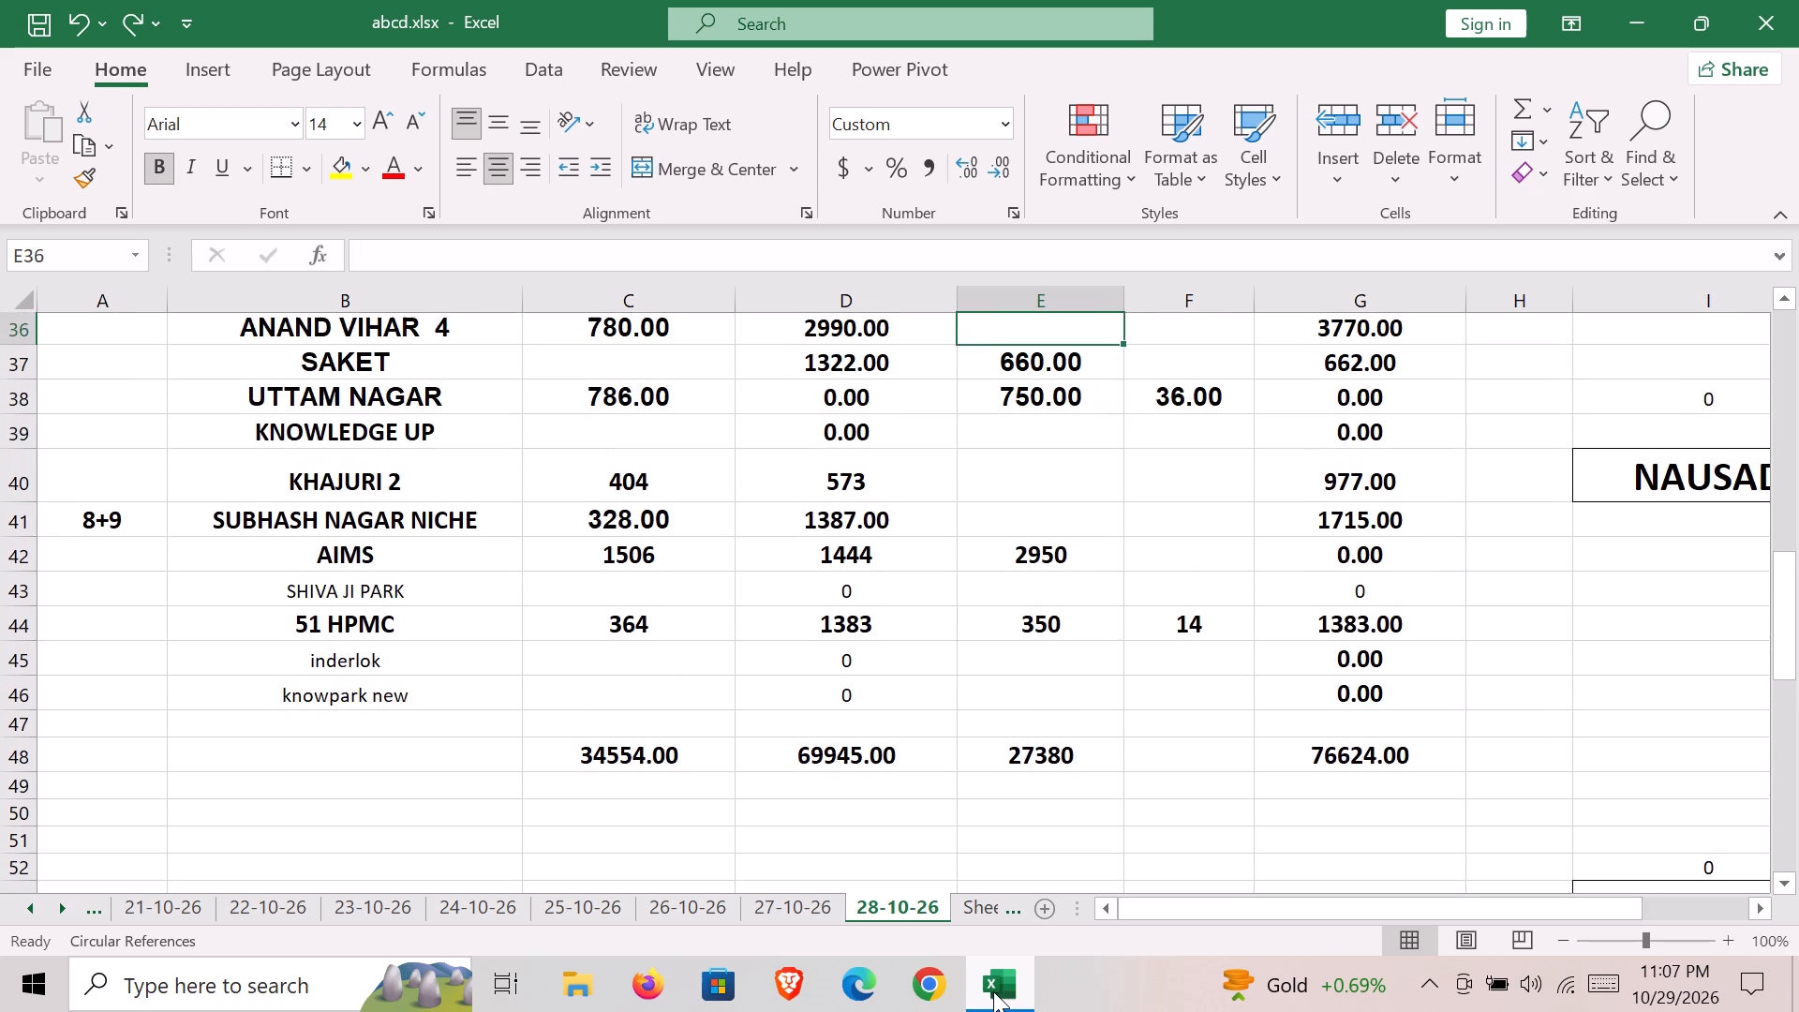
key(Up)
key(Up)
key(Up)
key(Up)
key(Up)
key(Up)
key(Up)
key(Up)
key(Up)
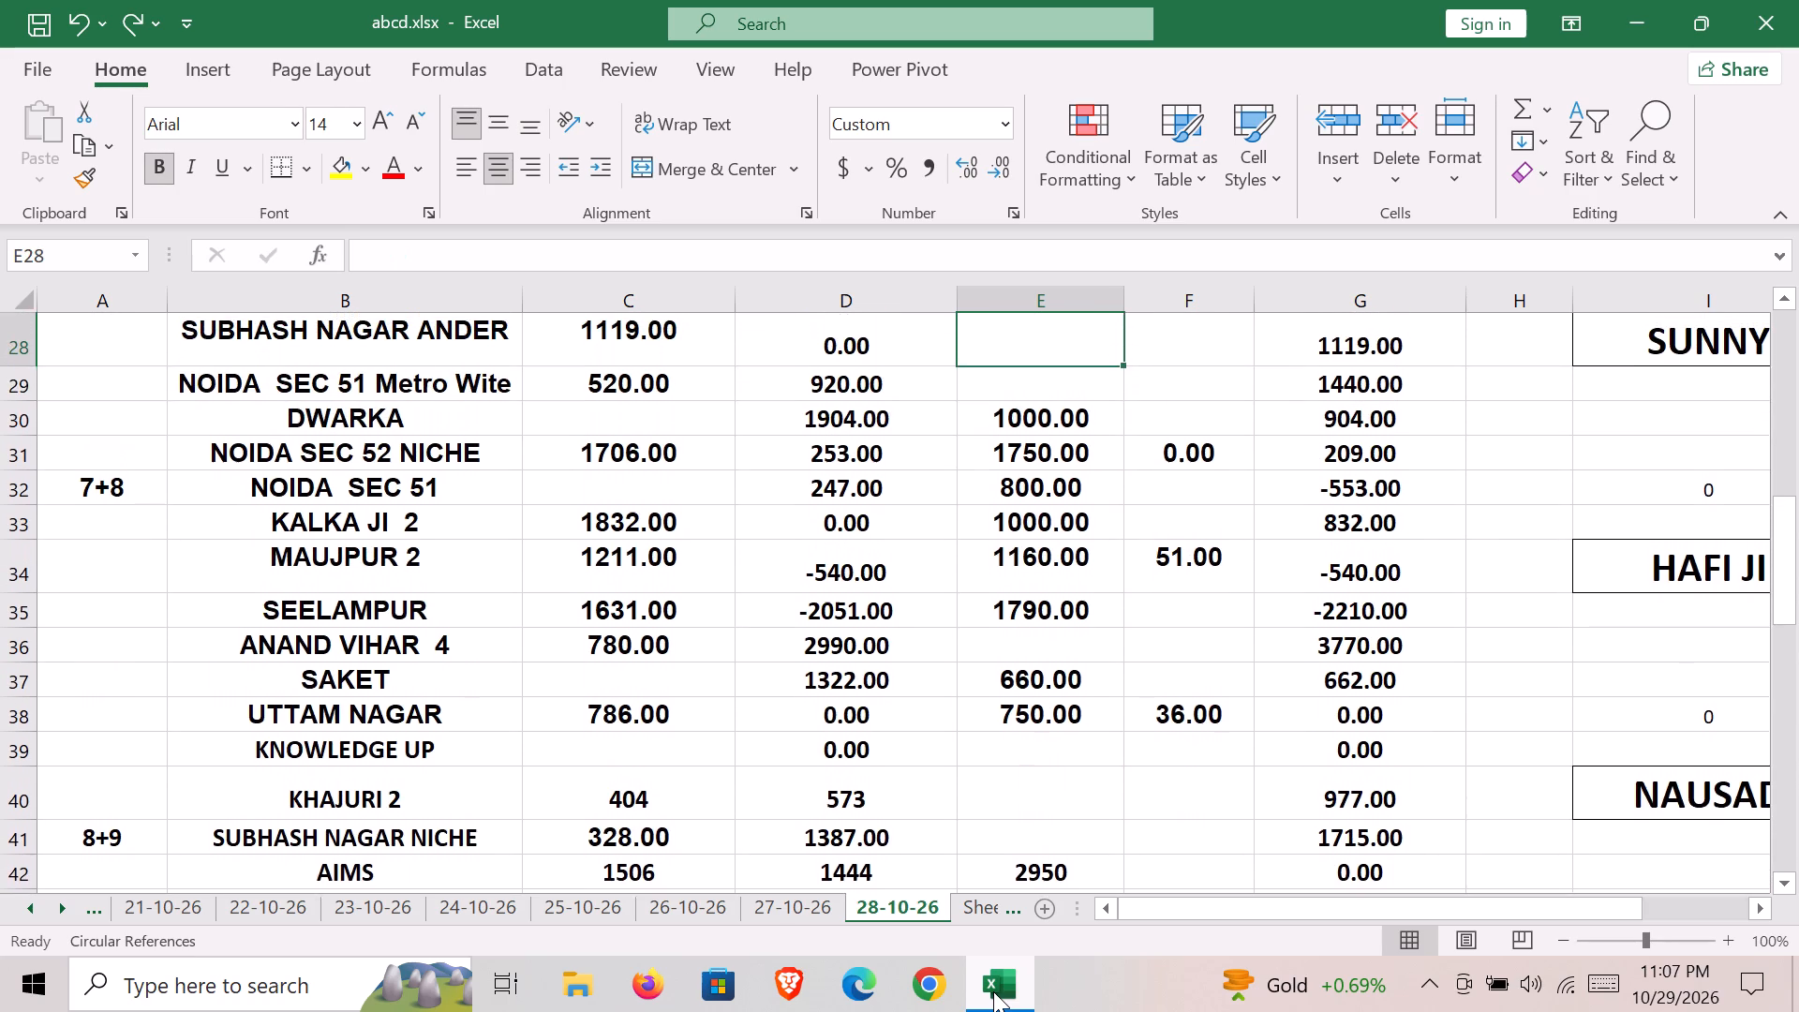
key(Up)
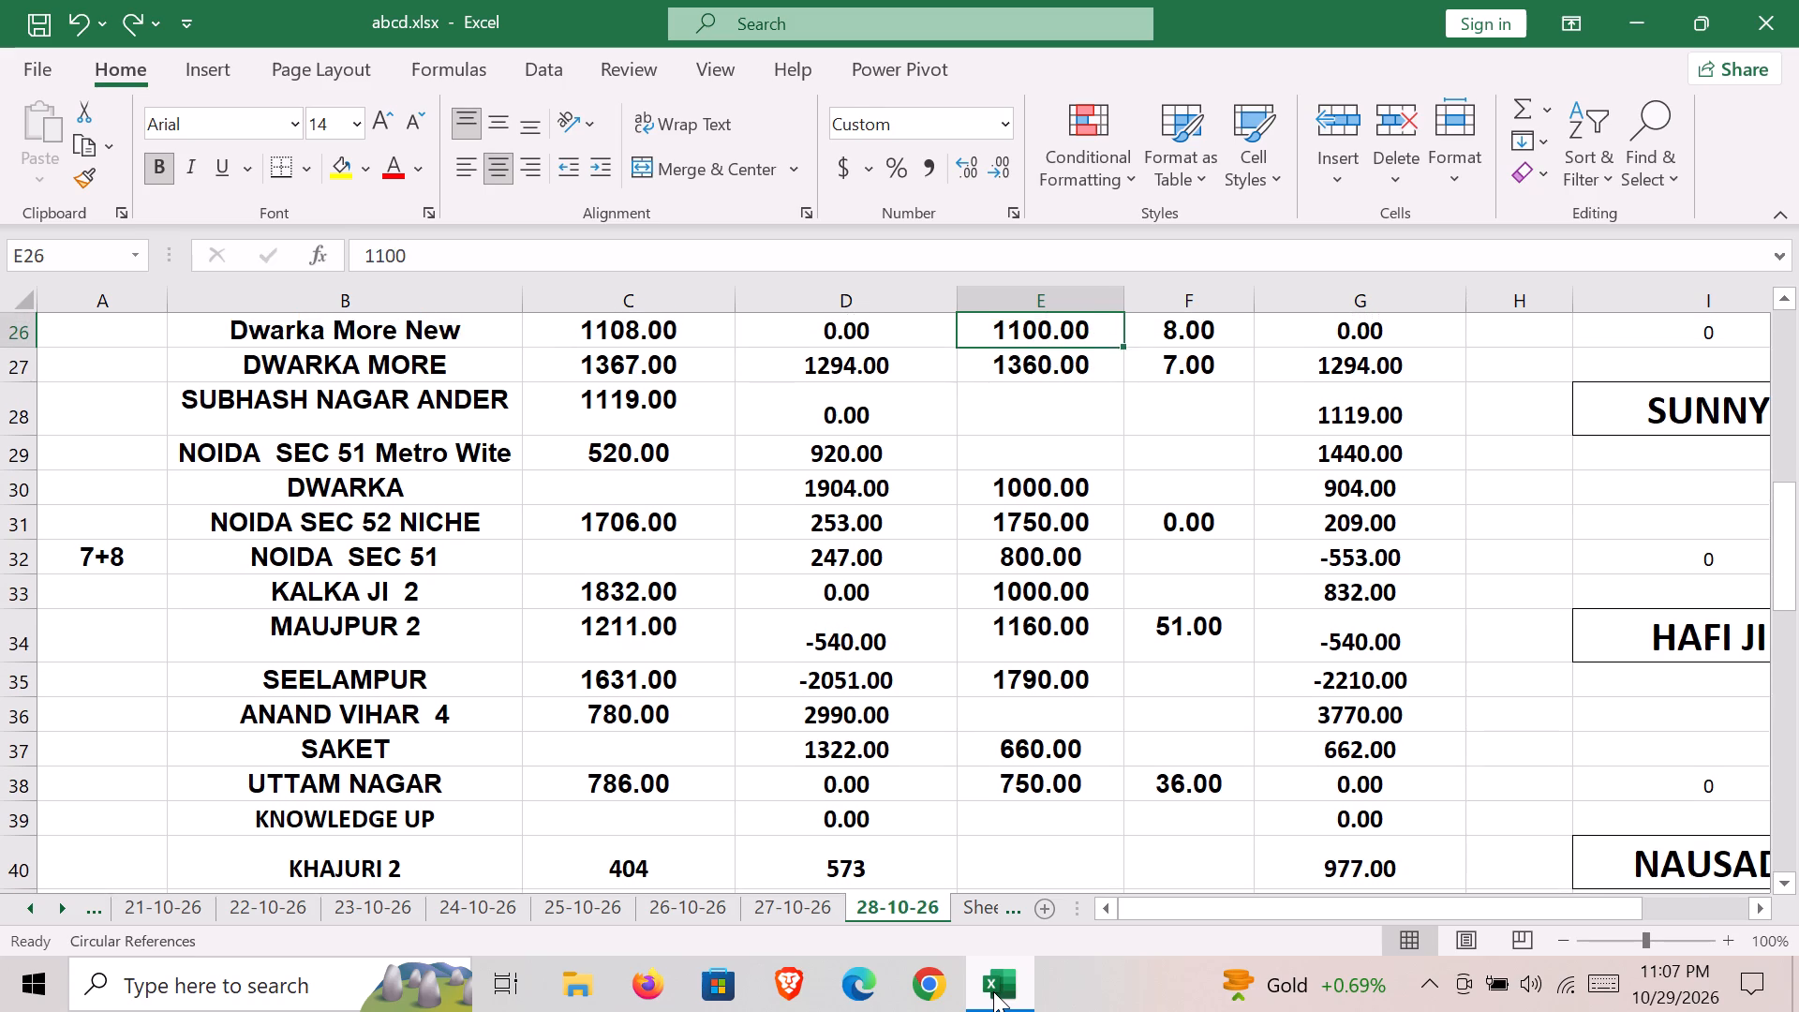
key(Up)
key(Up)
key(Up)
key(Up)
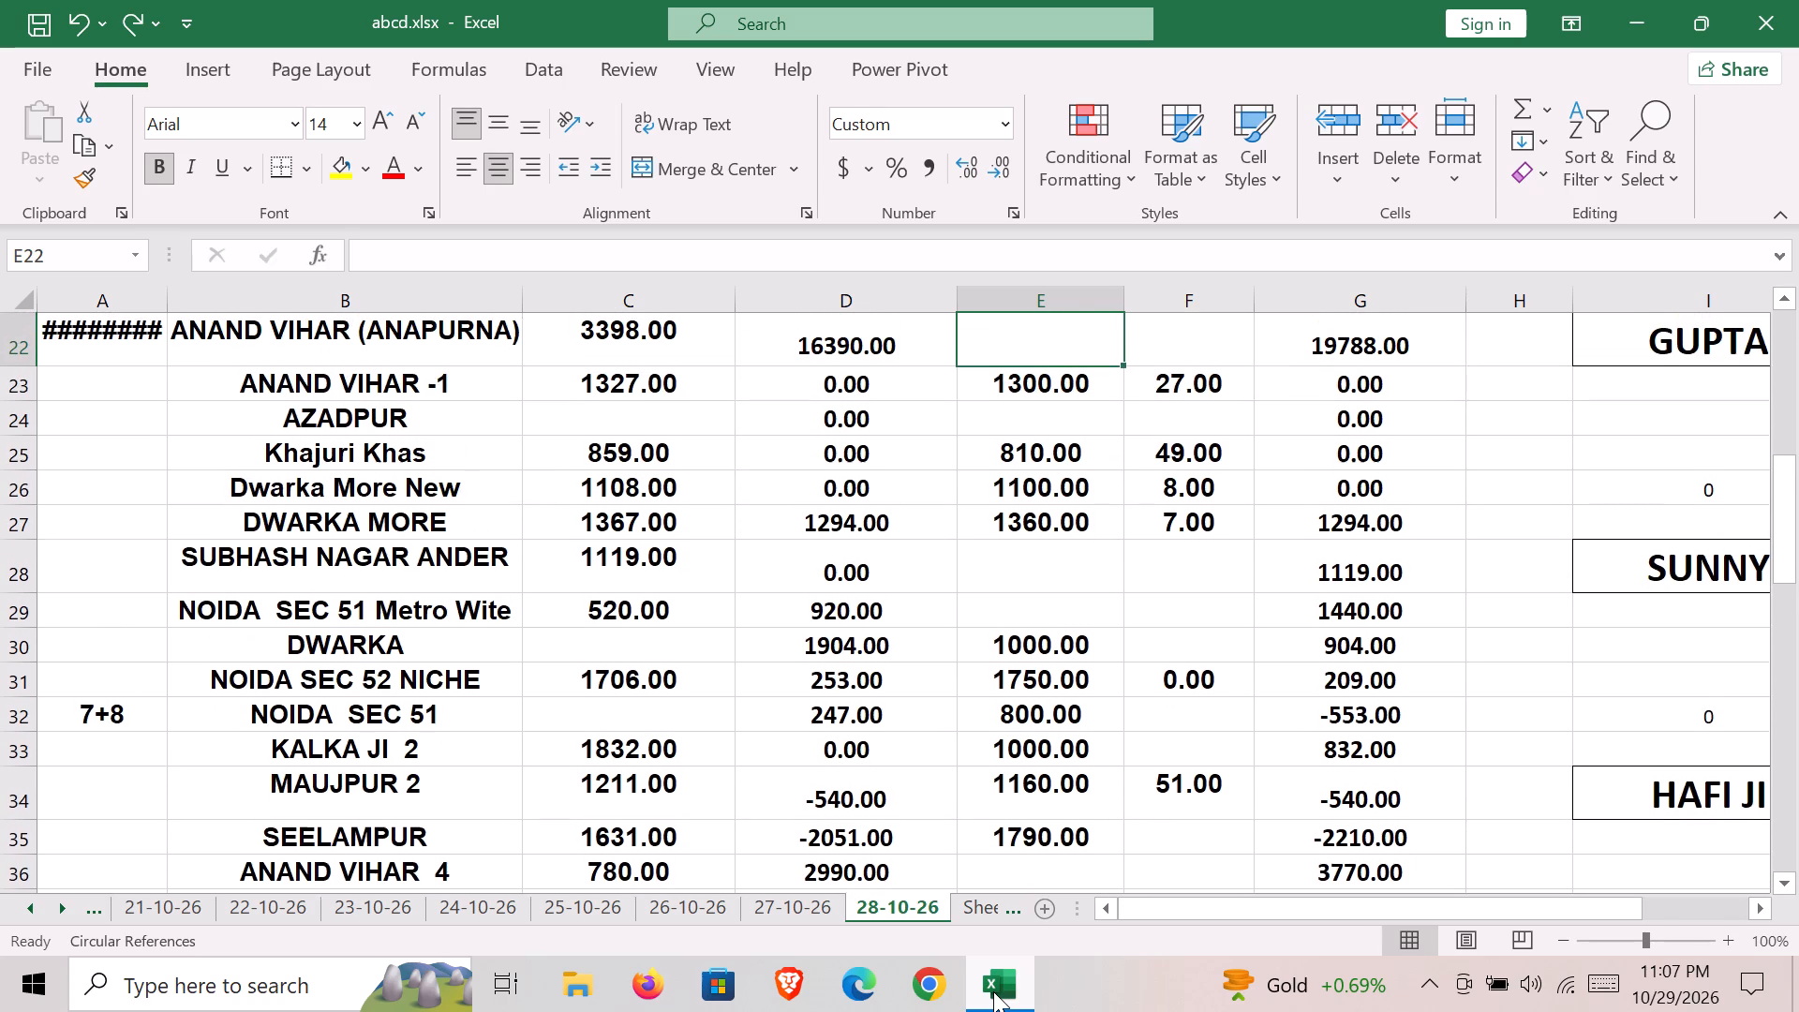
key(Up)
key(Up)
key(Up)
key(Up)
key(Up)
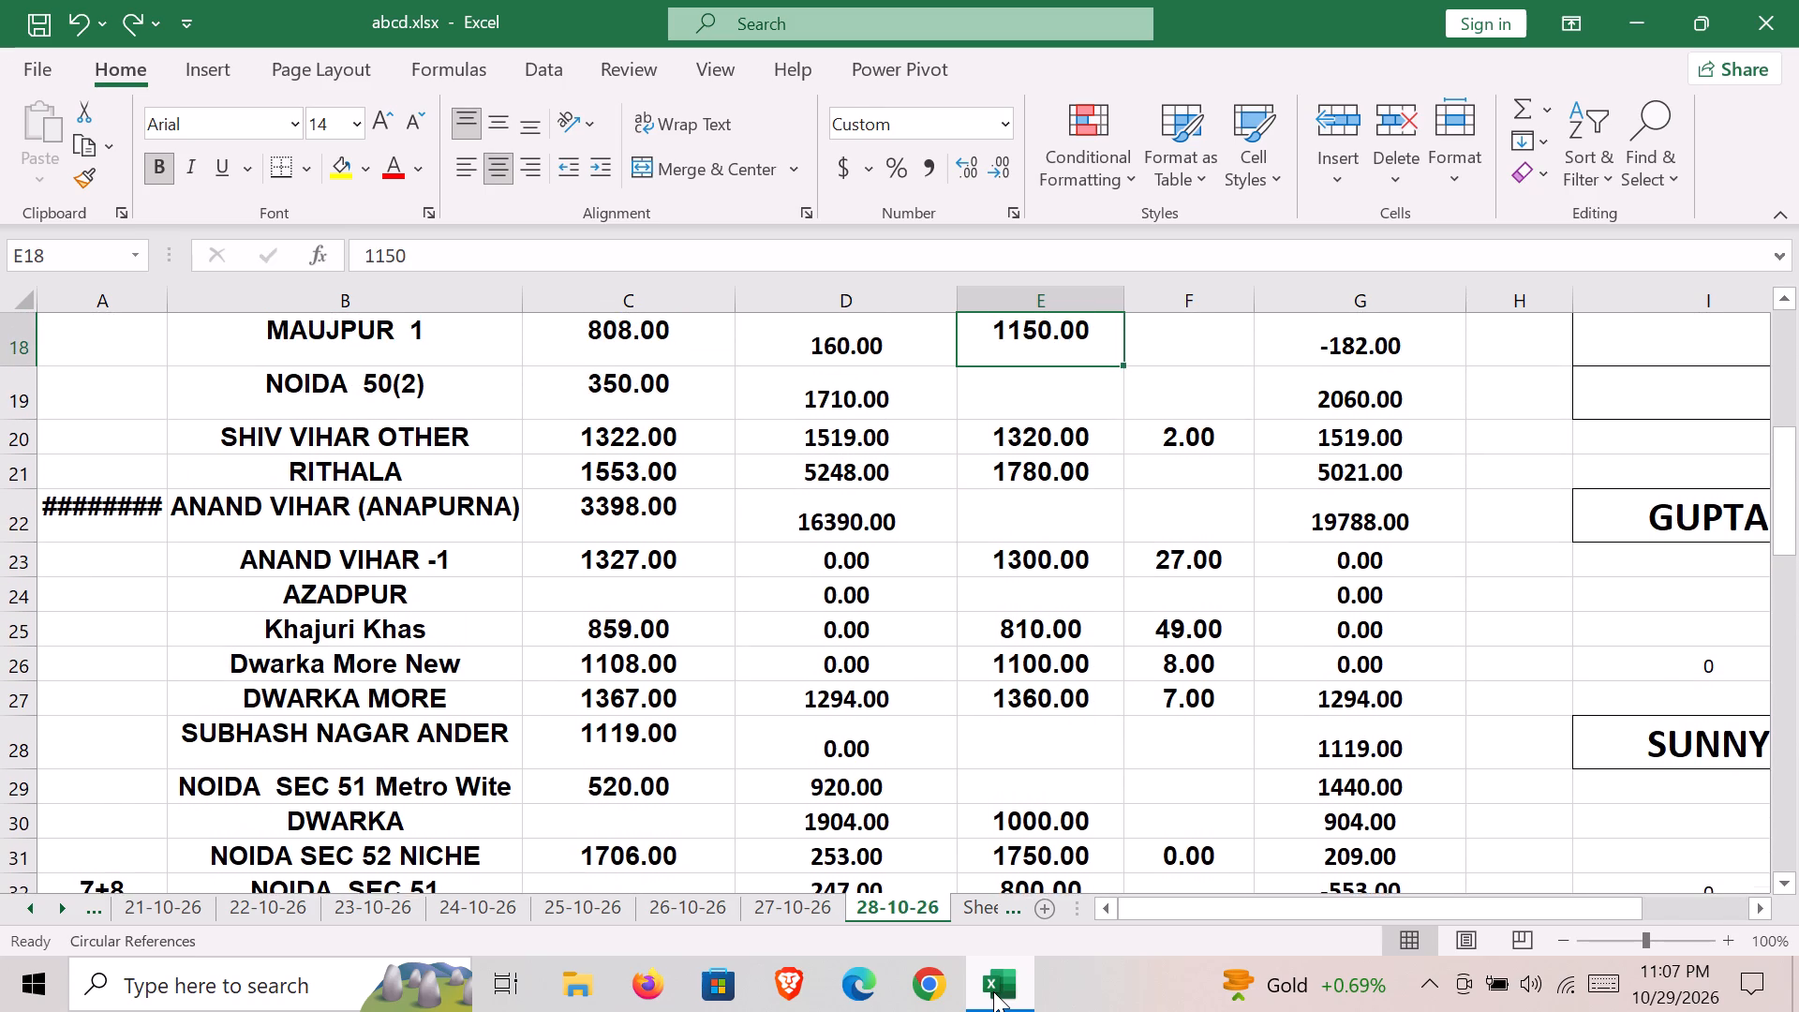
key(Up)
key(Up)
key(Up)
key(Up)
key(Up)
key(Up)
key(Up)
key(Up)
key(Up)
key(Up)
key(Up)
key(Up)
key(Up)
key(Up)
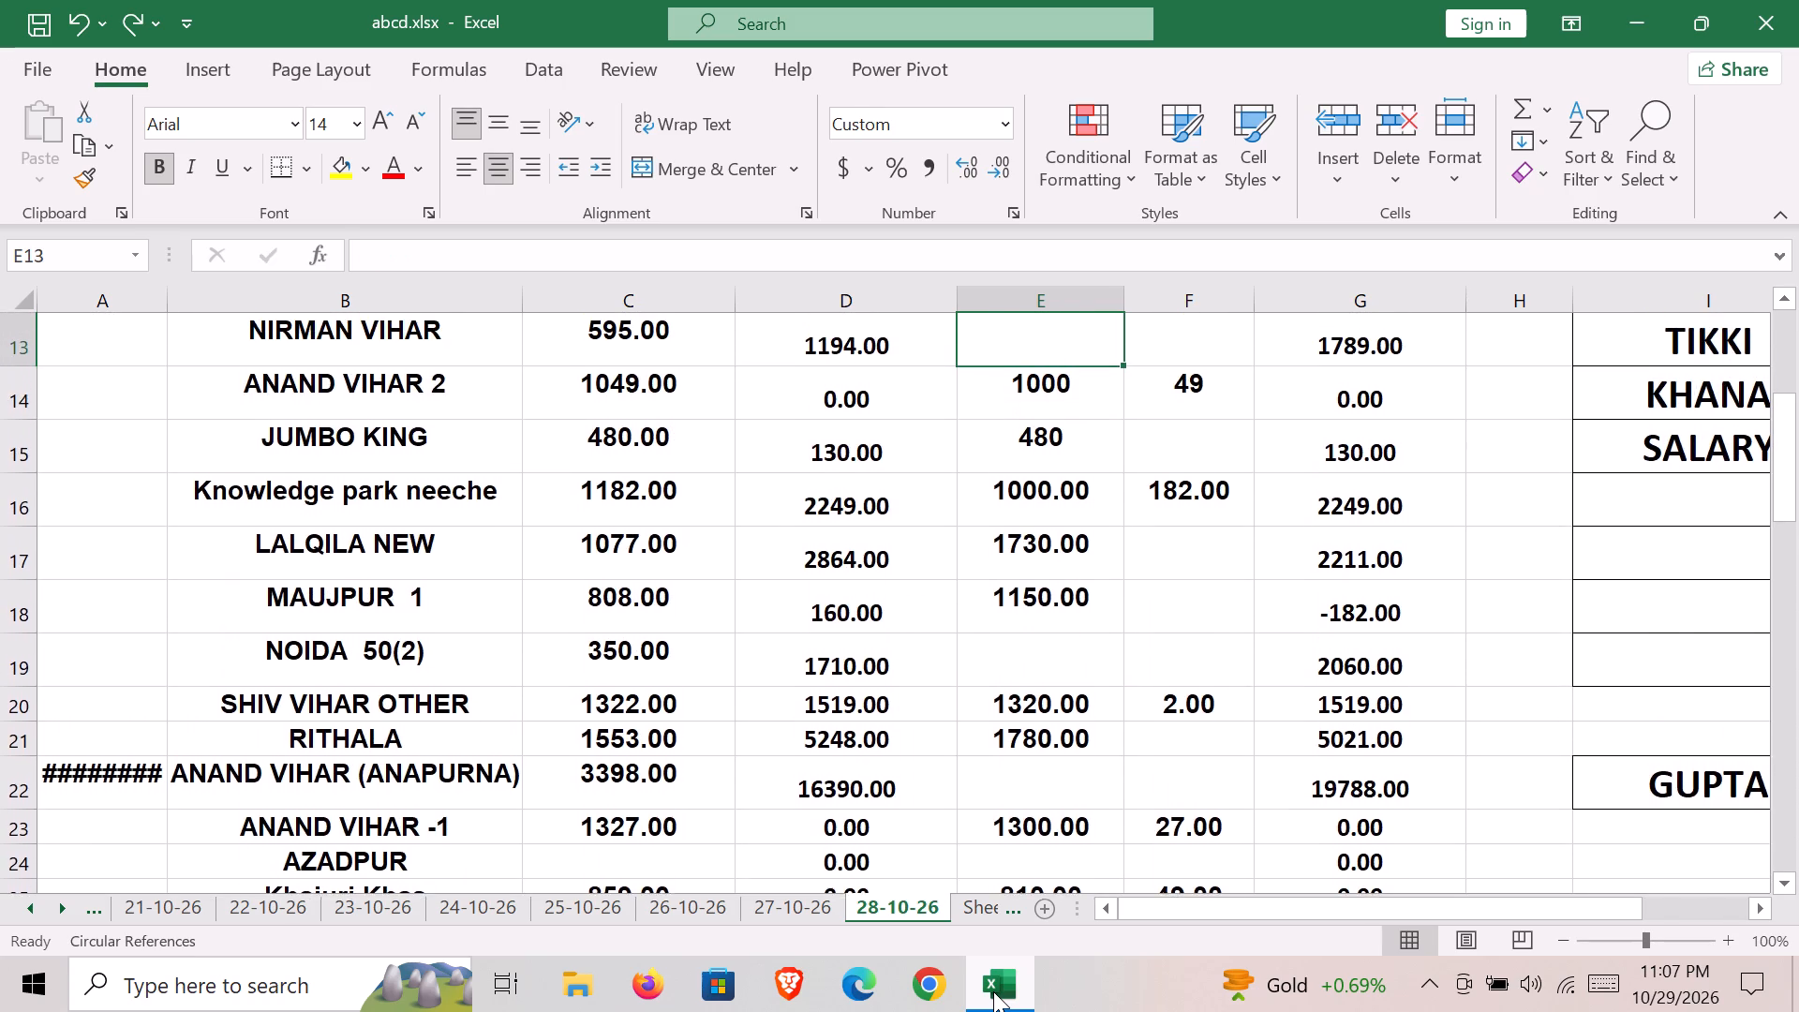
key(Down)
key(Down)
key(Down)
key(Down)
key(Down)
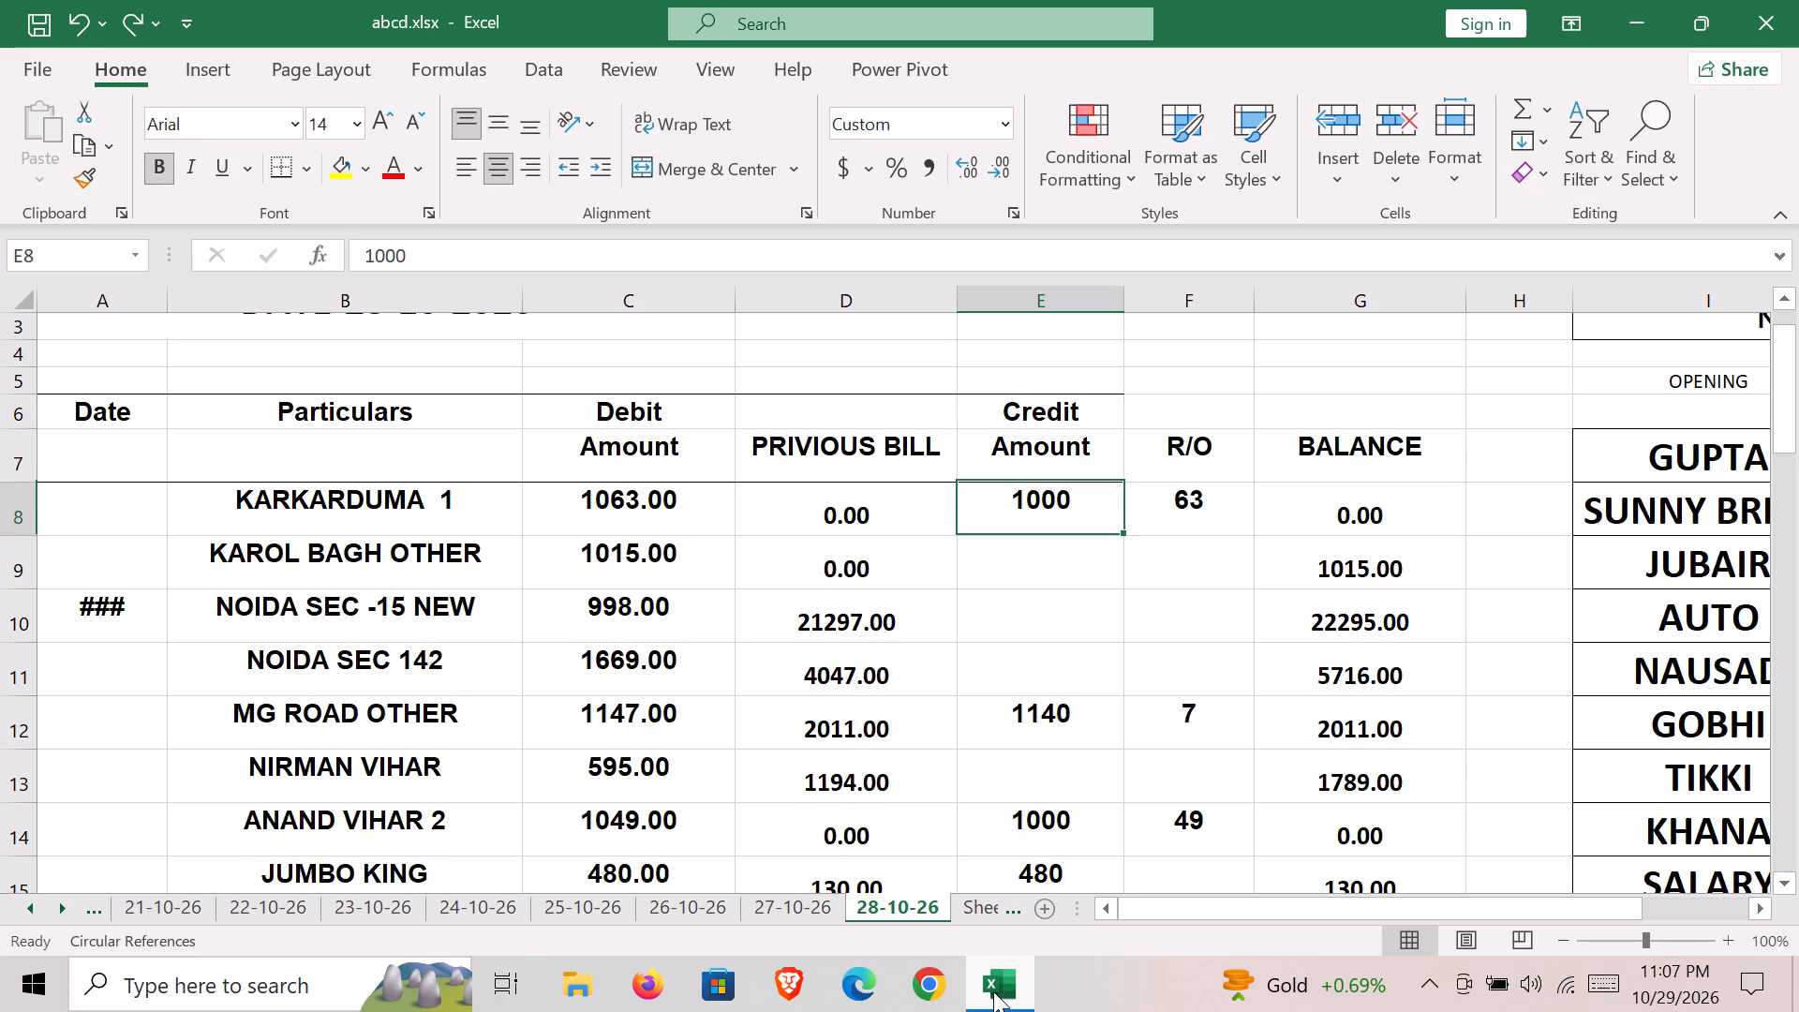
Recheck the Credit Amount entries row by row from KAROL BAGH OTHER down to the totals in row 48.
key(Down)
key(Down)
key(Down)
key(Down)
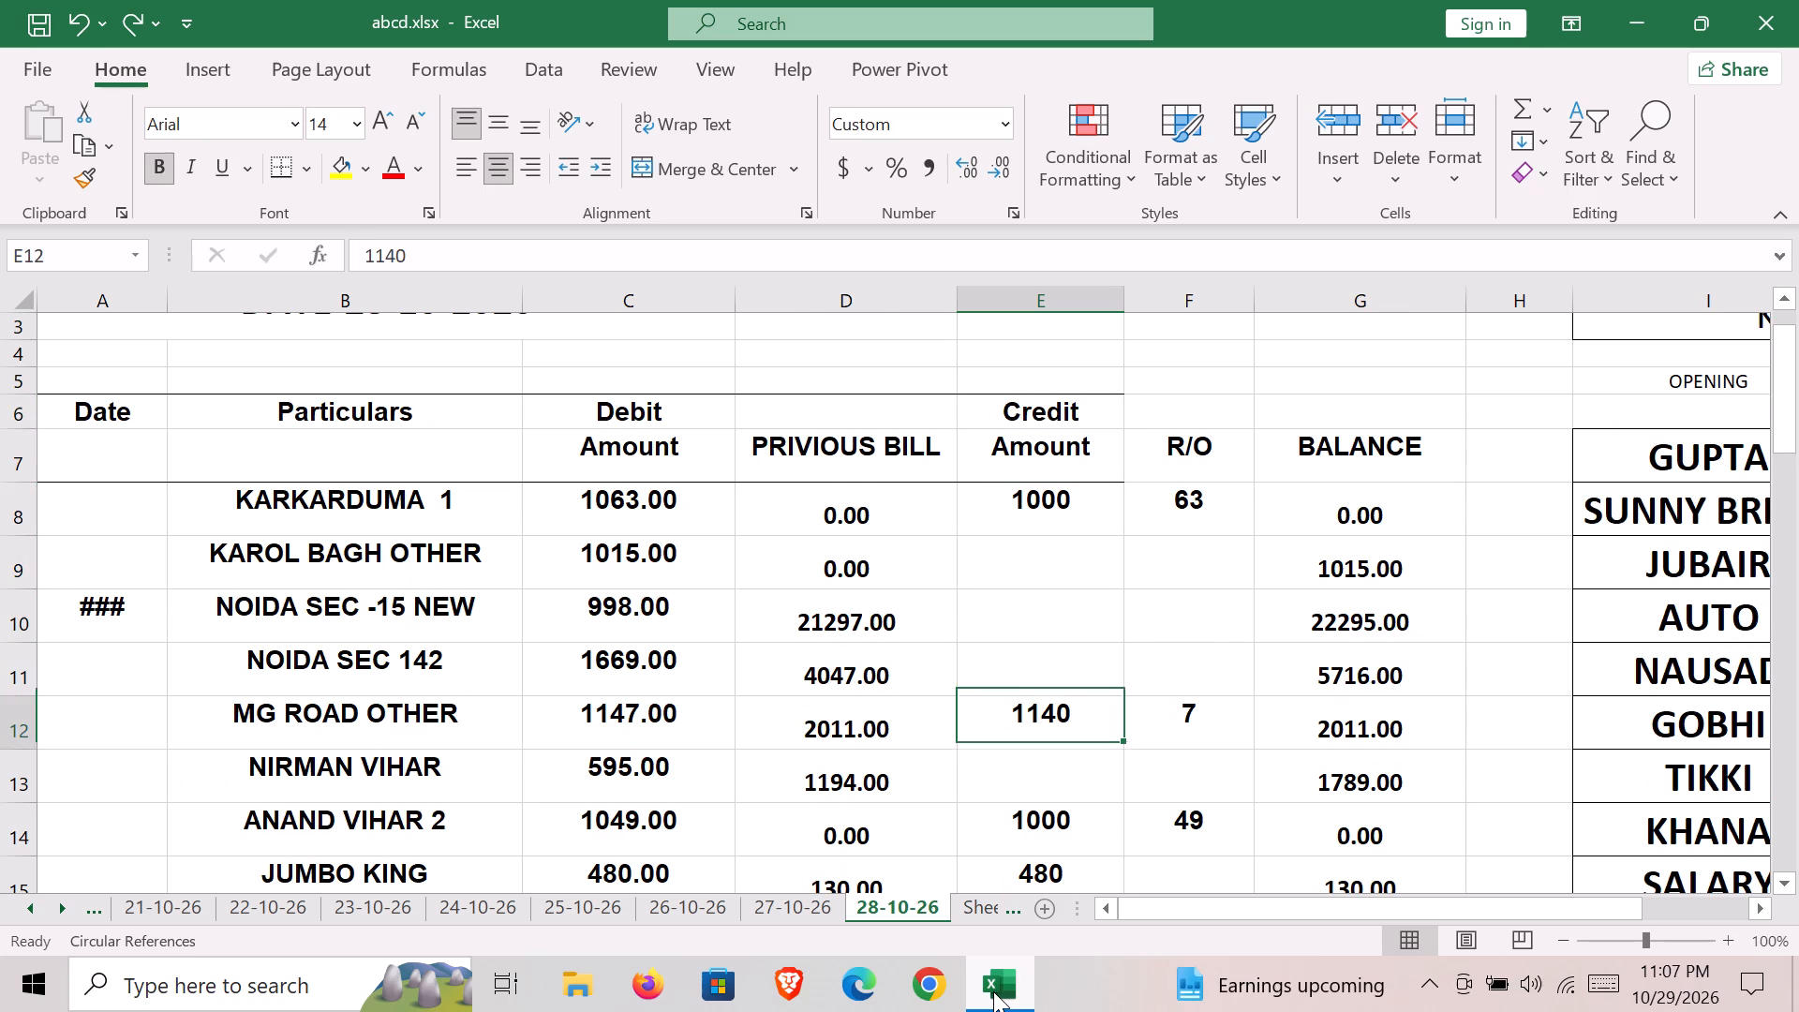
key(Down)
key(Down)
key(Down)
key(Down)
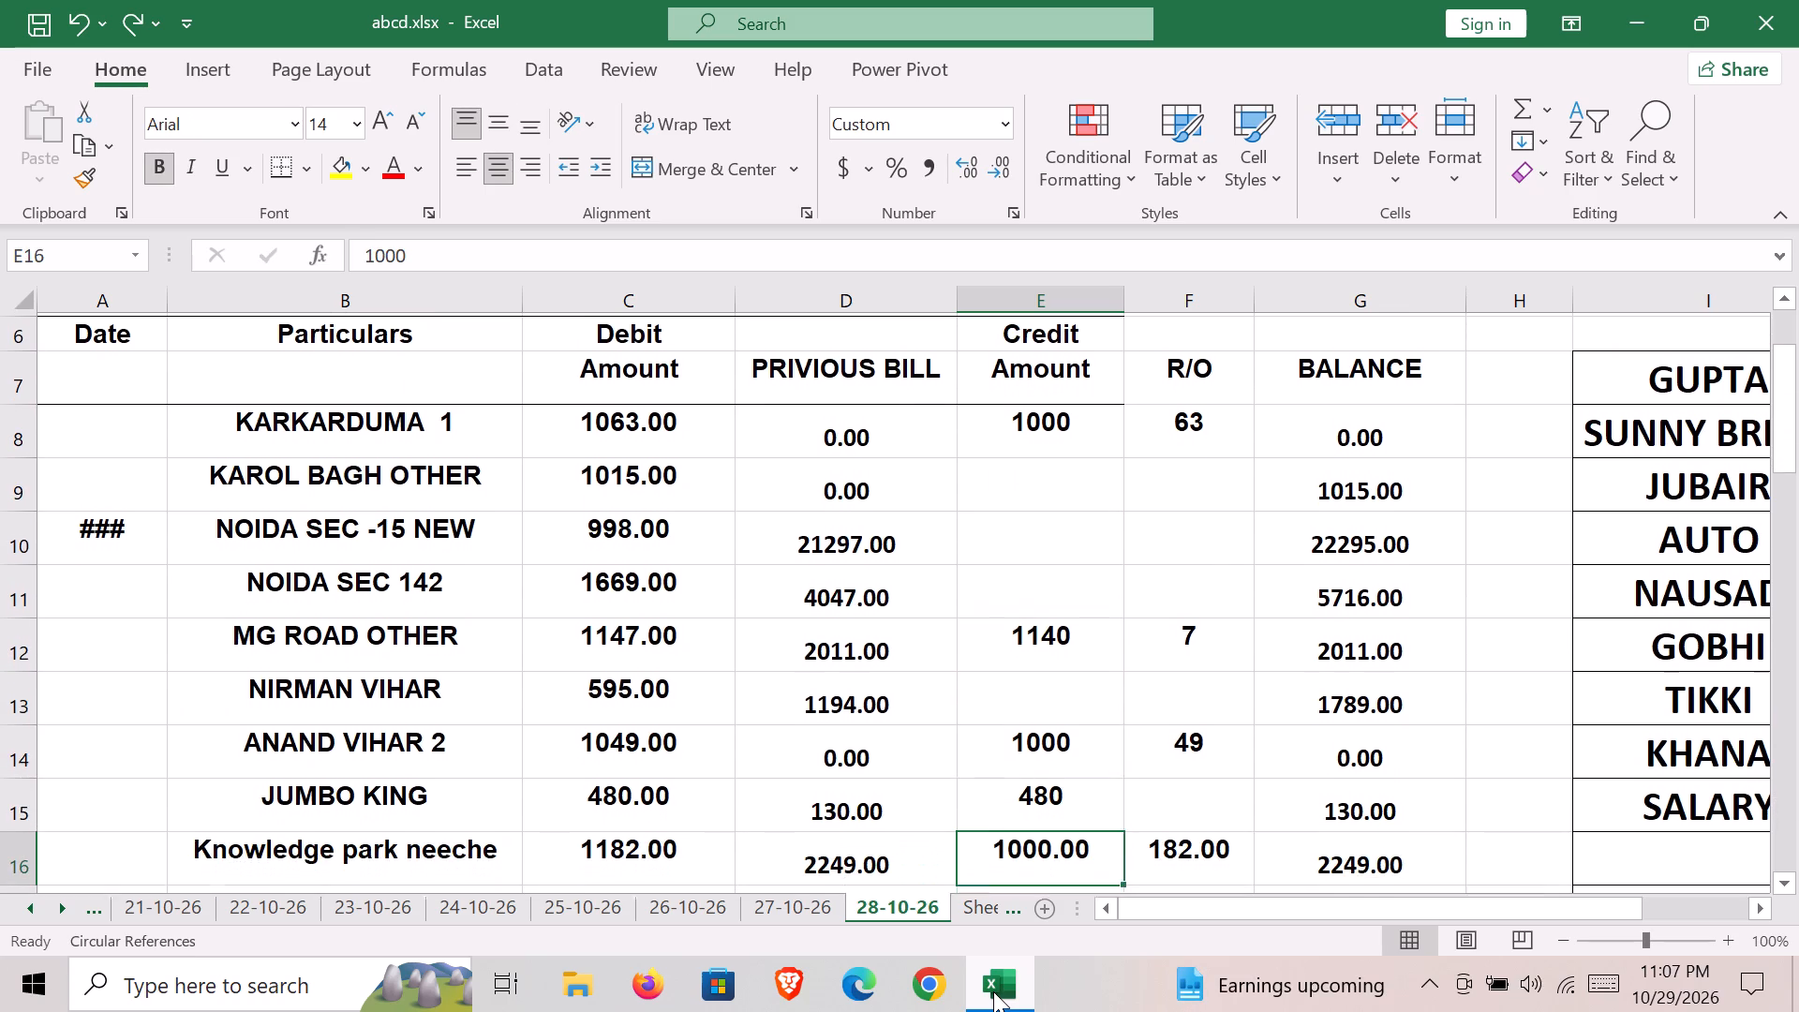
key(Down)
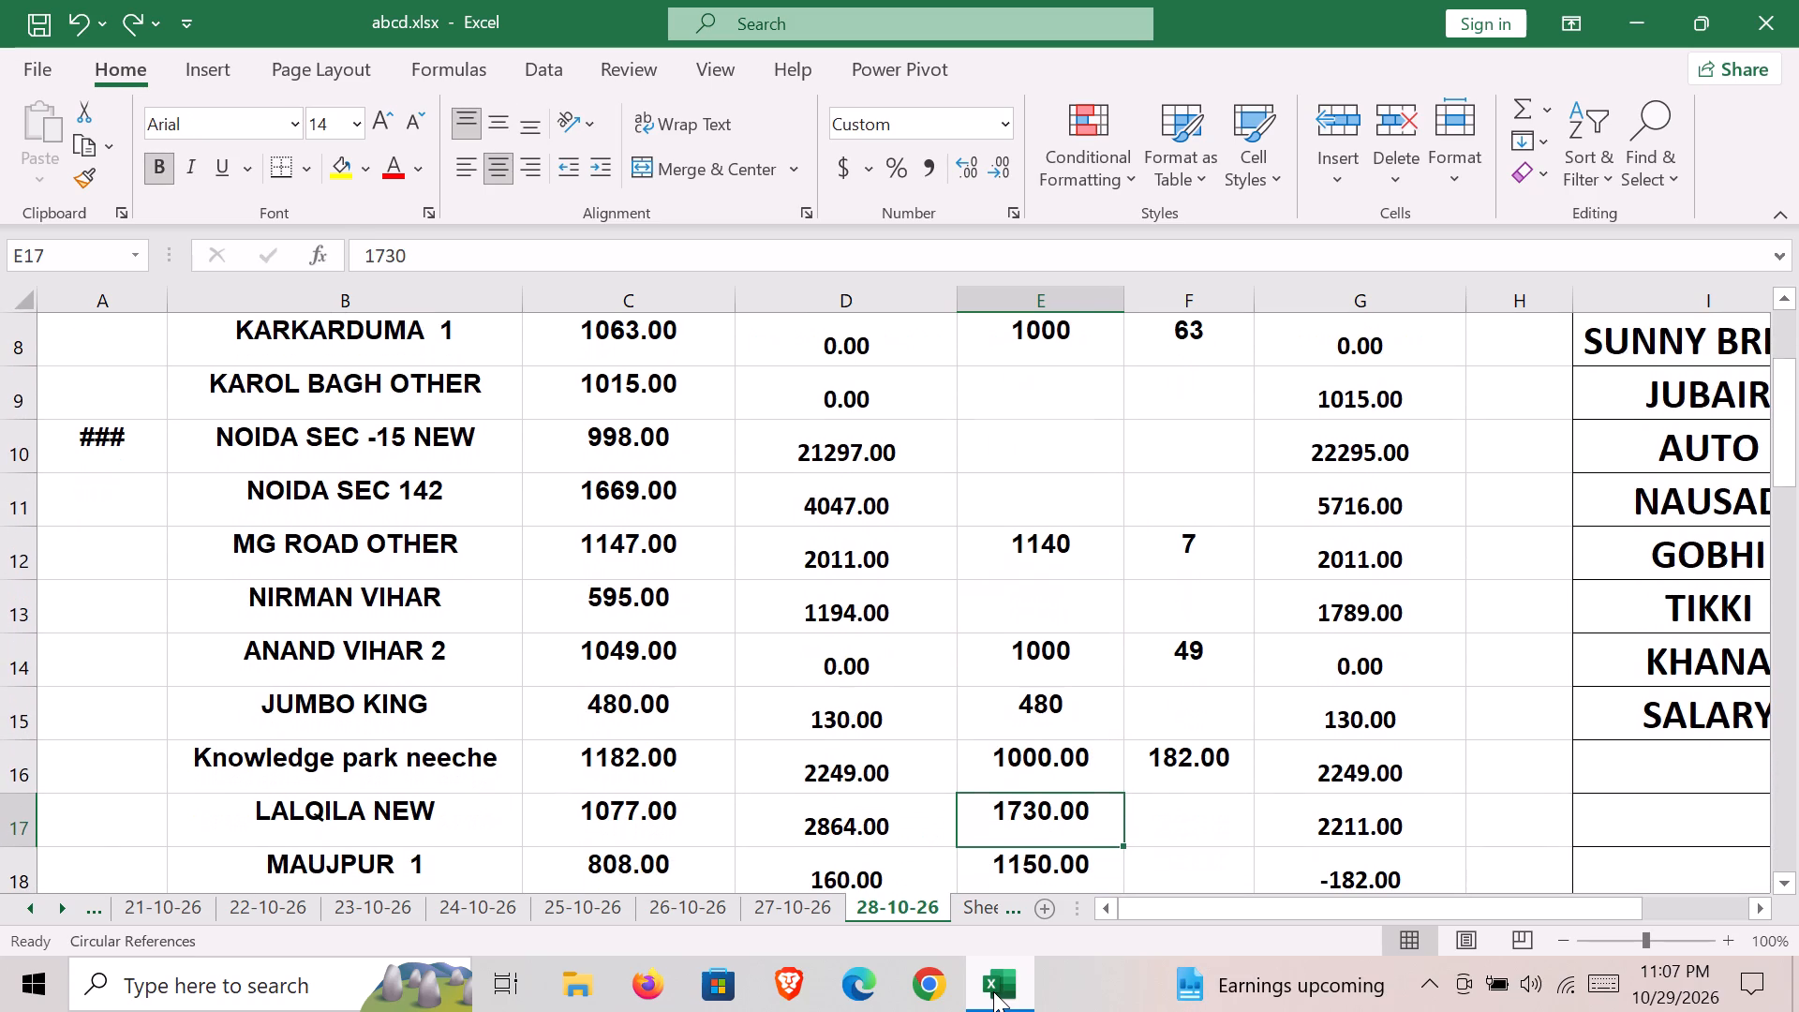
key(Down)
key(Down)
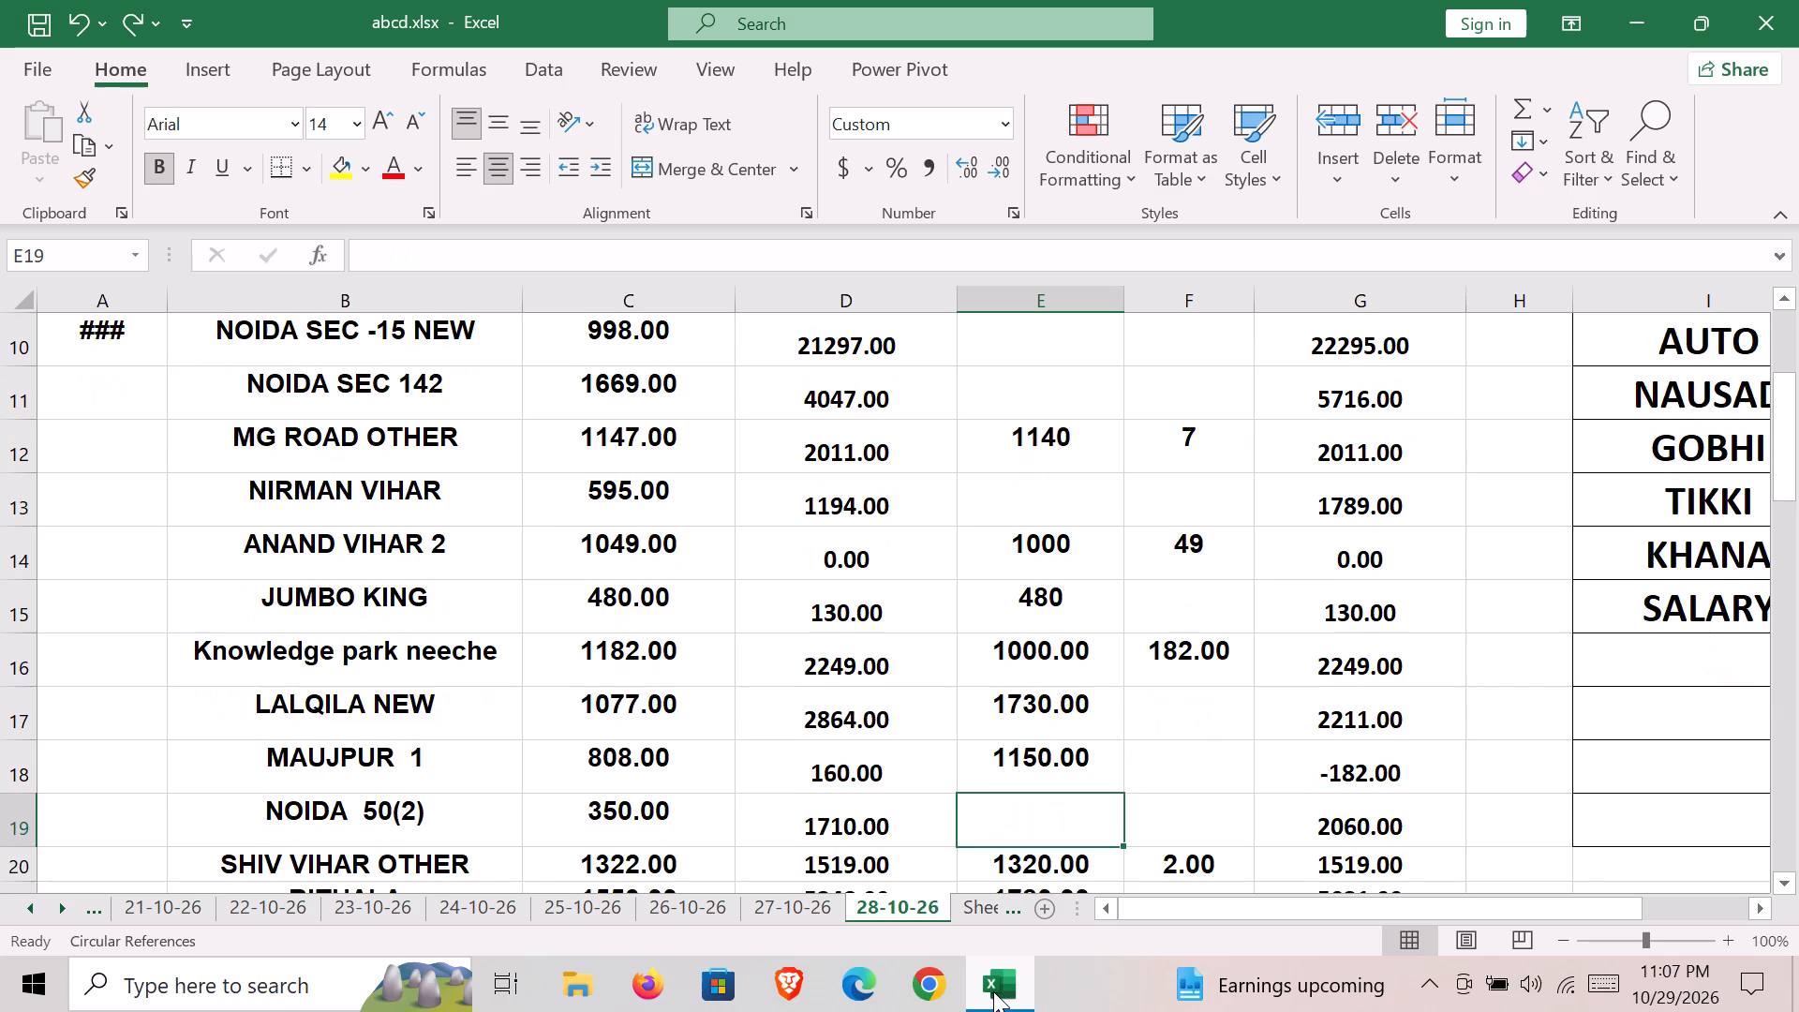
key(Down)
key(Down)
key(Down)
key(Down)
key(Down)
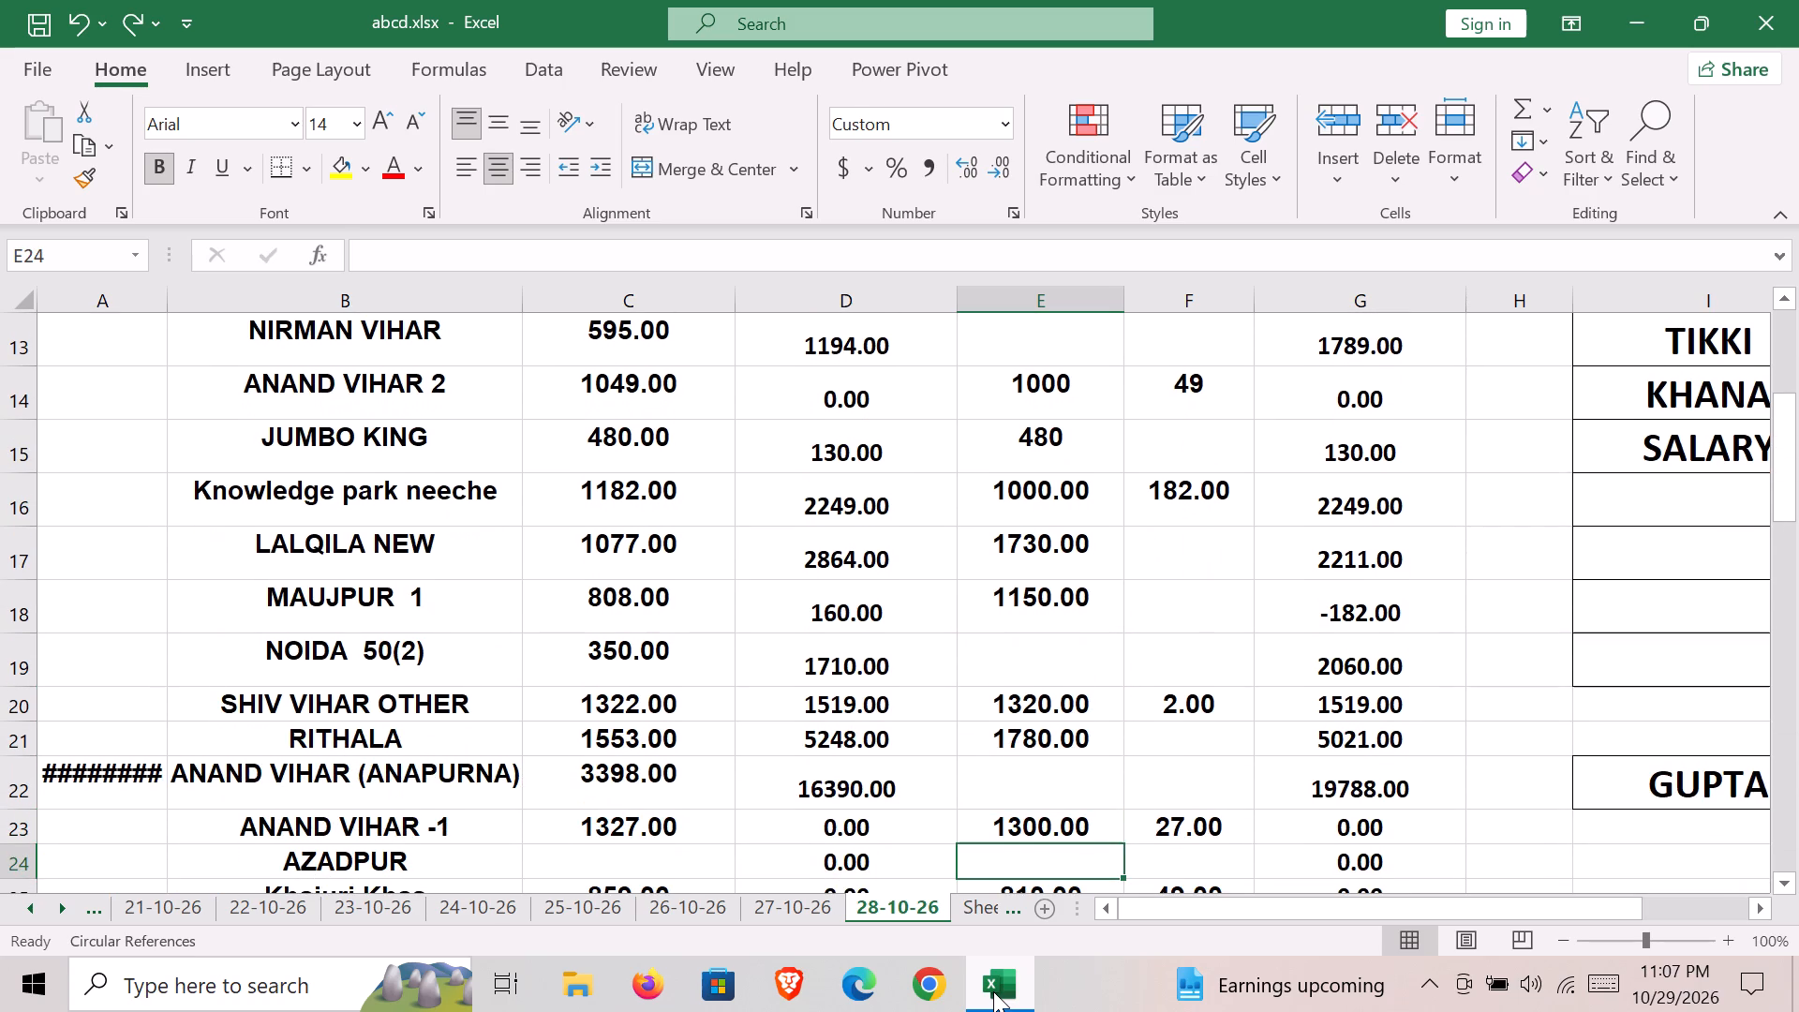
key(Down)
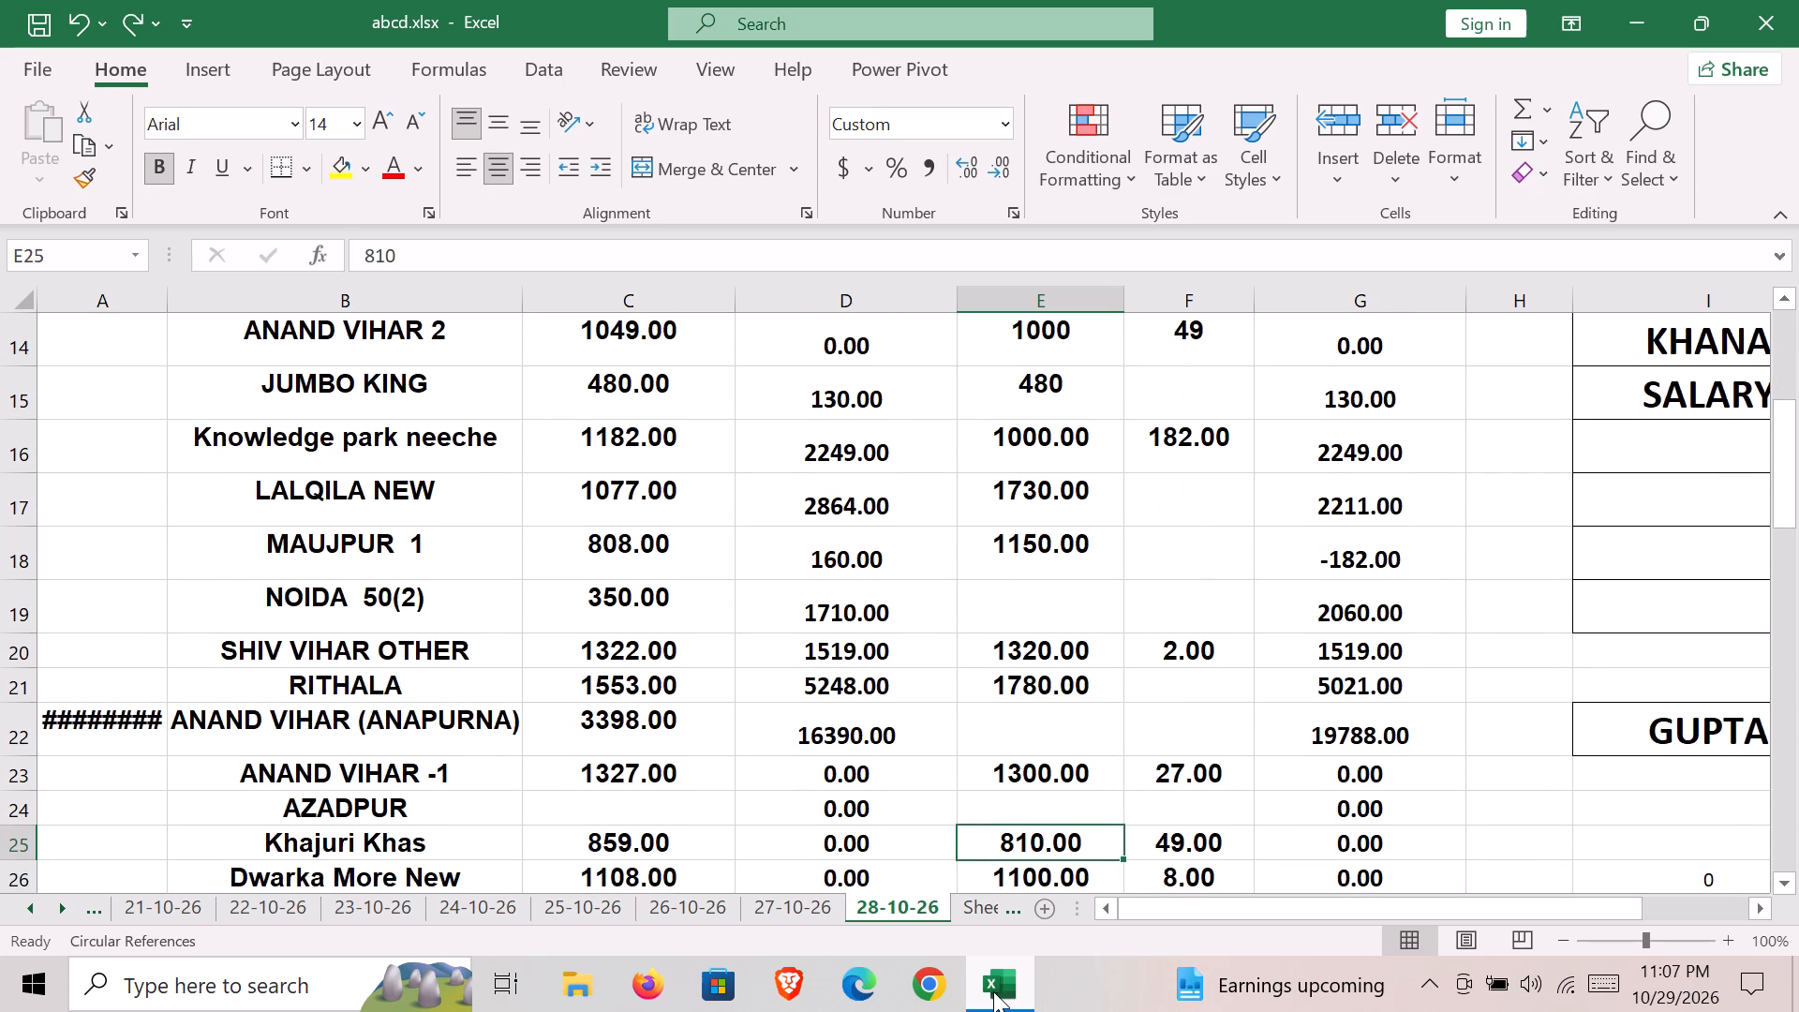
key(Down)
key(Down)
key(Down)
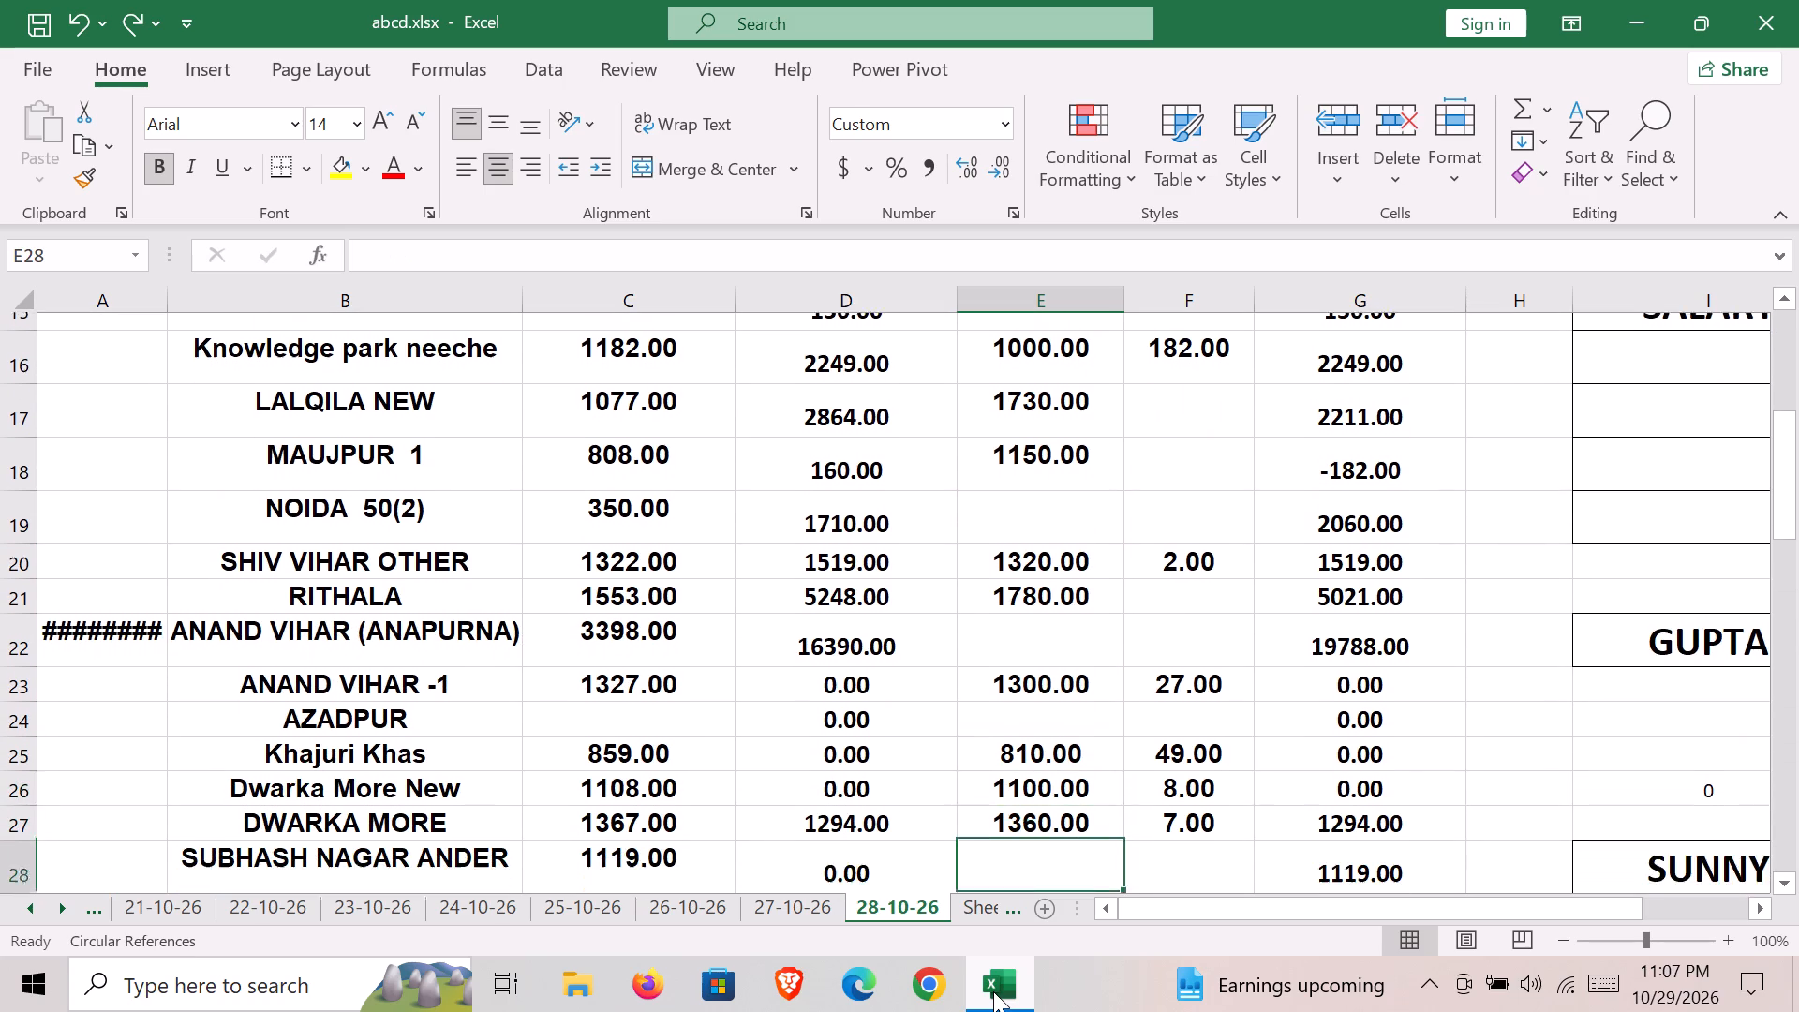
key(Down)
key(Down)
key(Down)
key(Down)
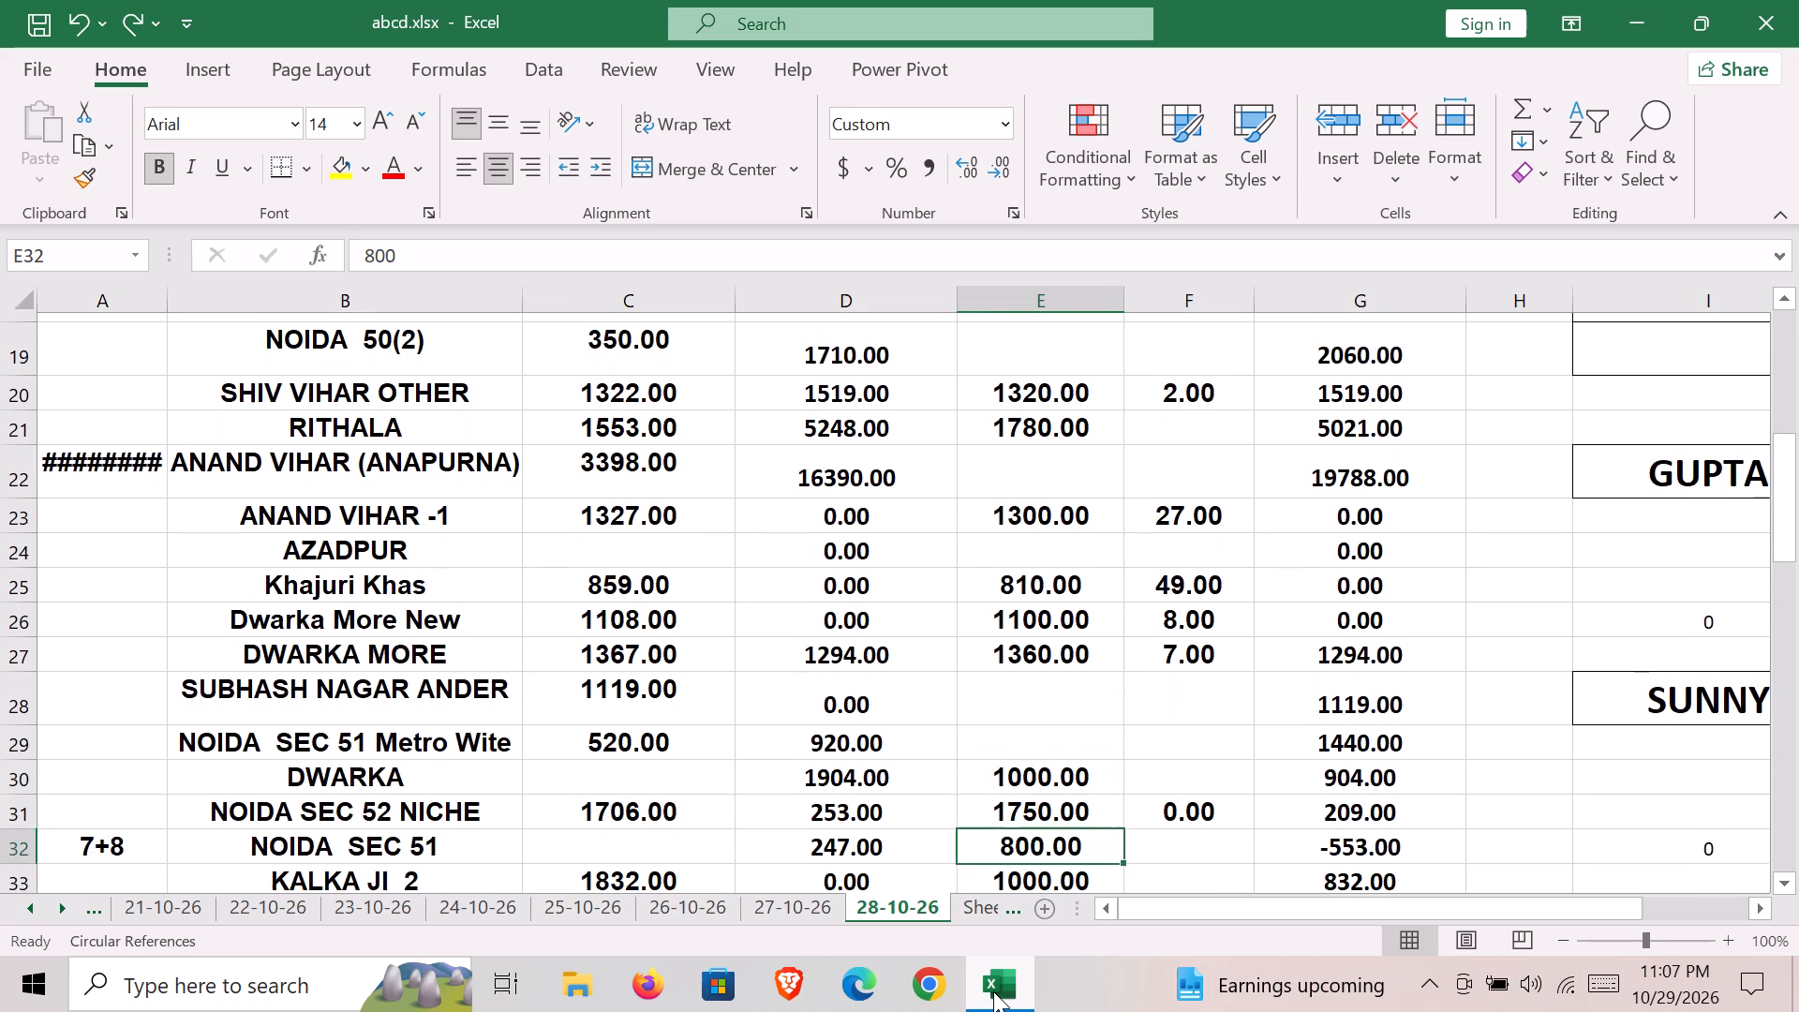
key(Down)
key(Down)
key(Down)
key(Down)
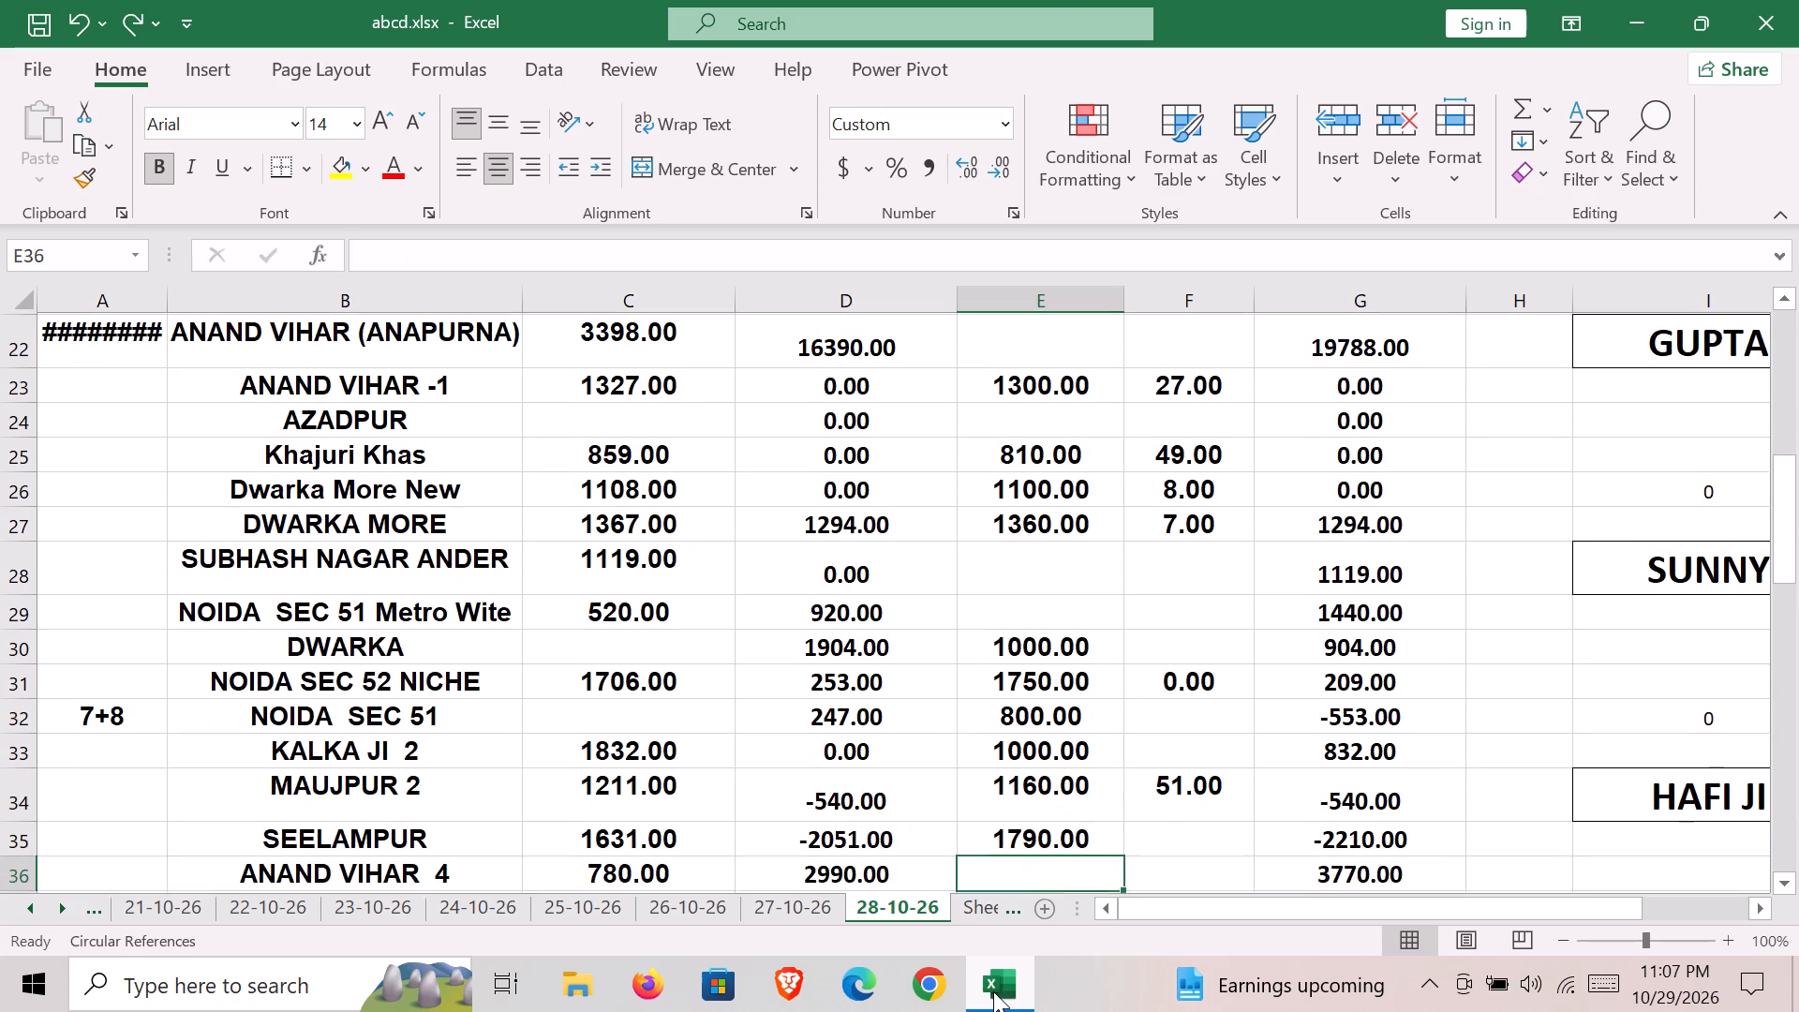
key(Down)
key(Down)
key(Down)
key(Down)
key(Down)
key(Down)
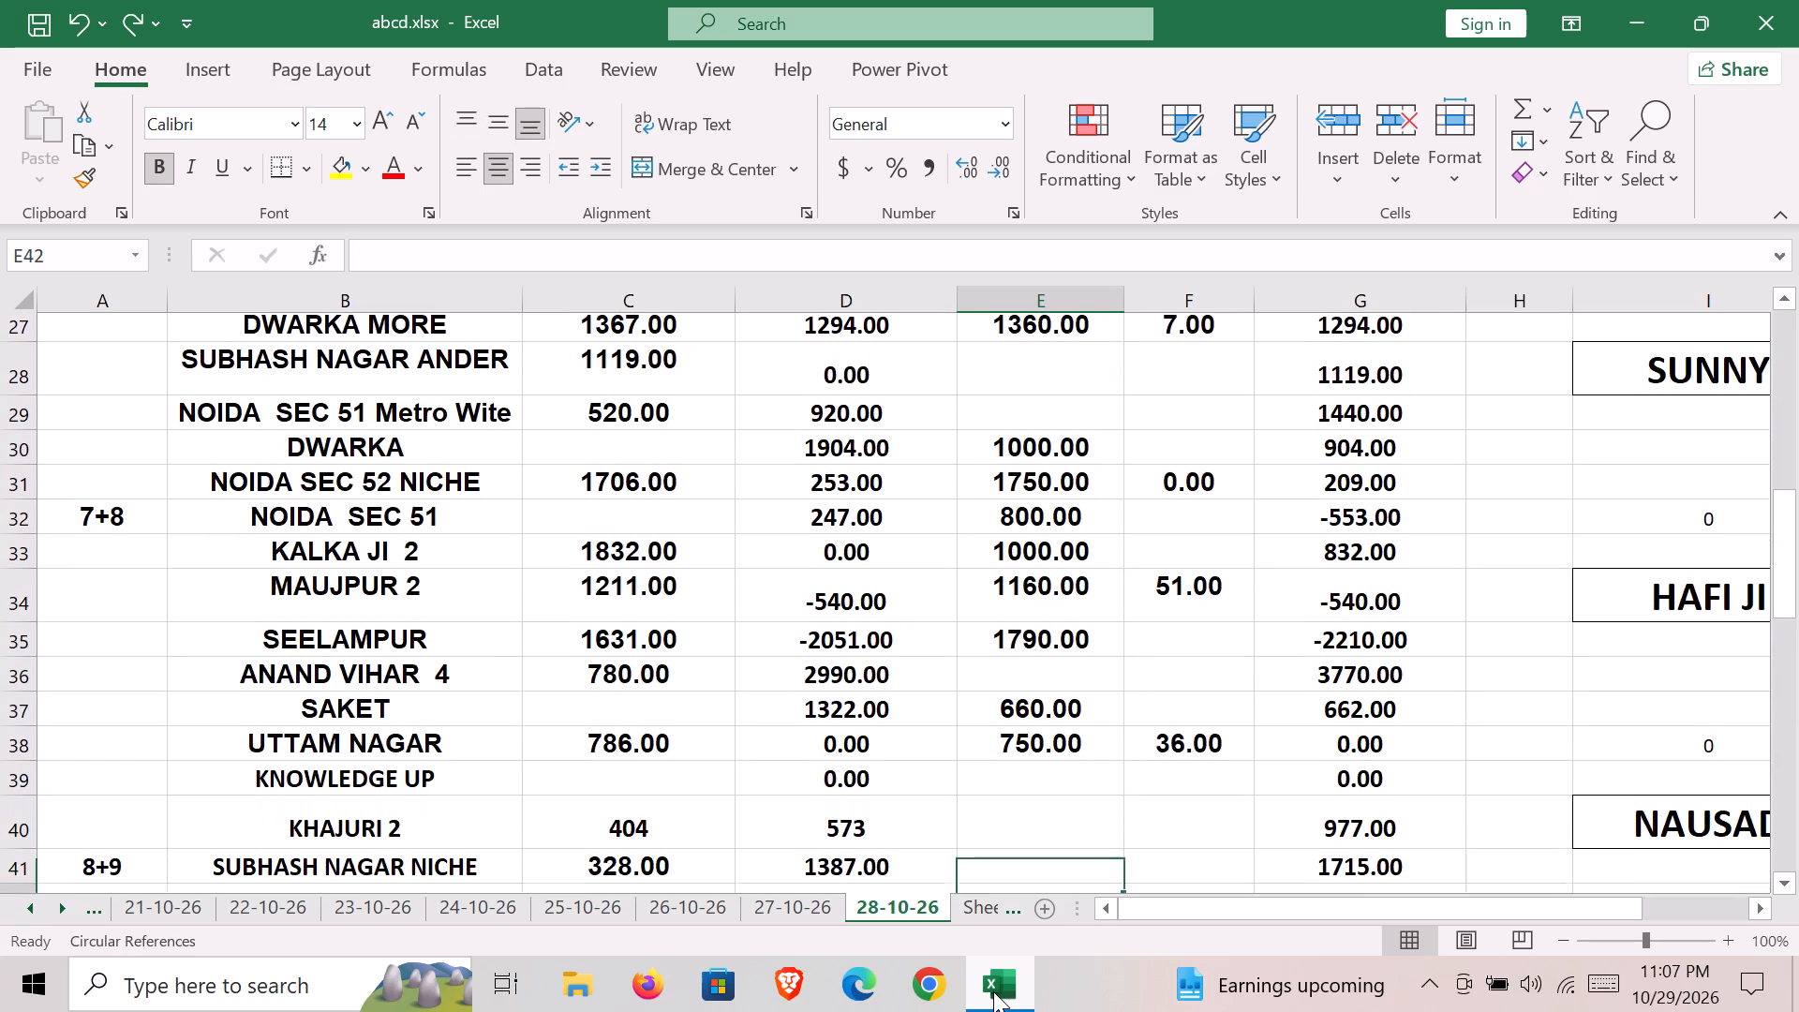
key(Down)
key(Down)
key(Down)
key(Down)
key(Down)
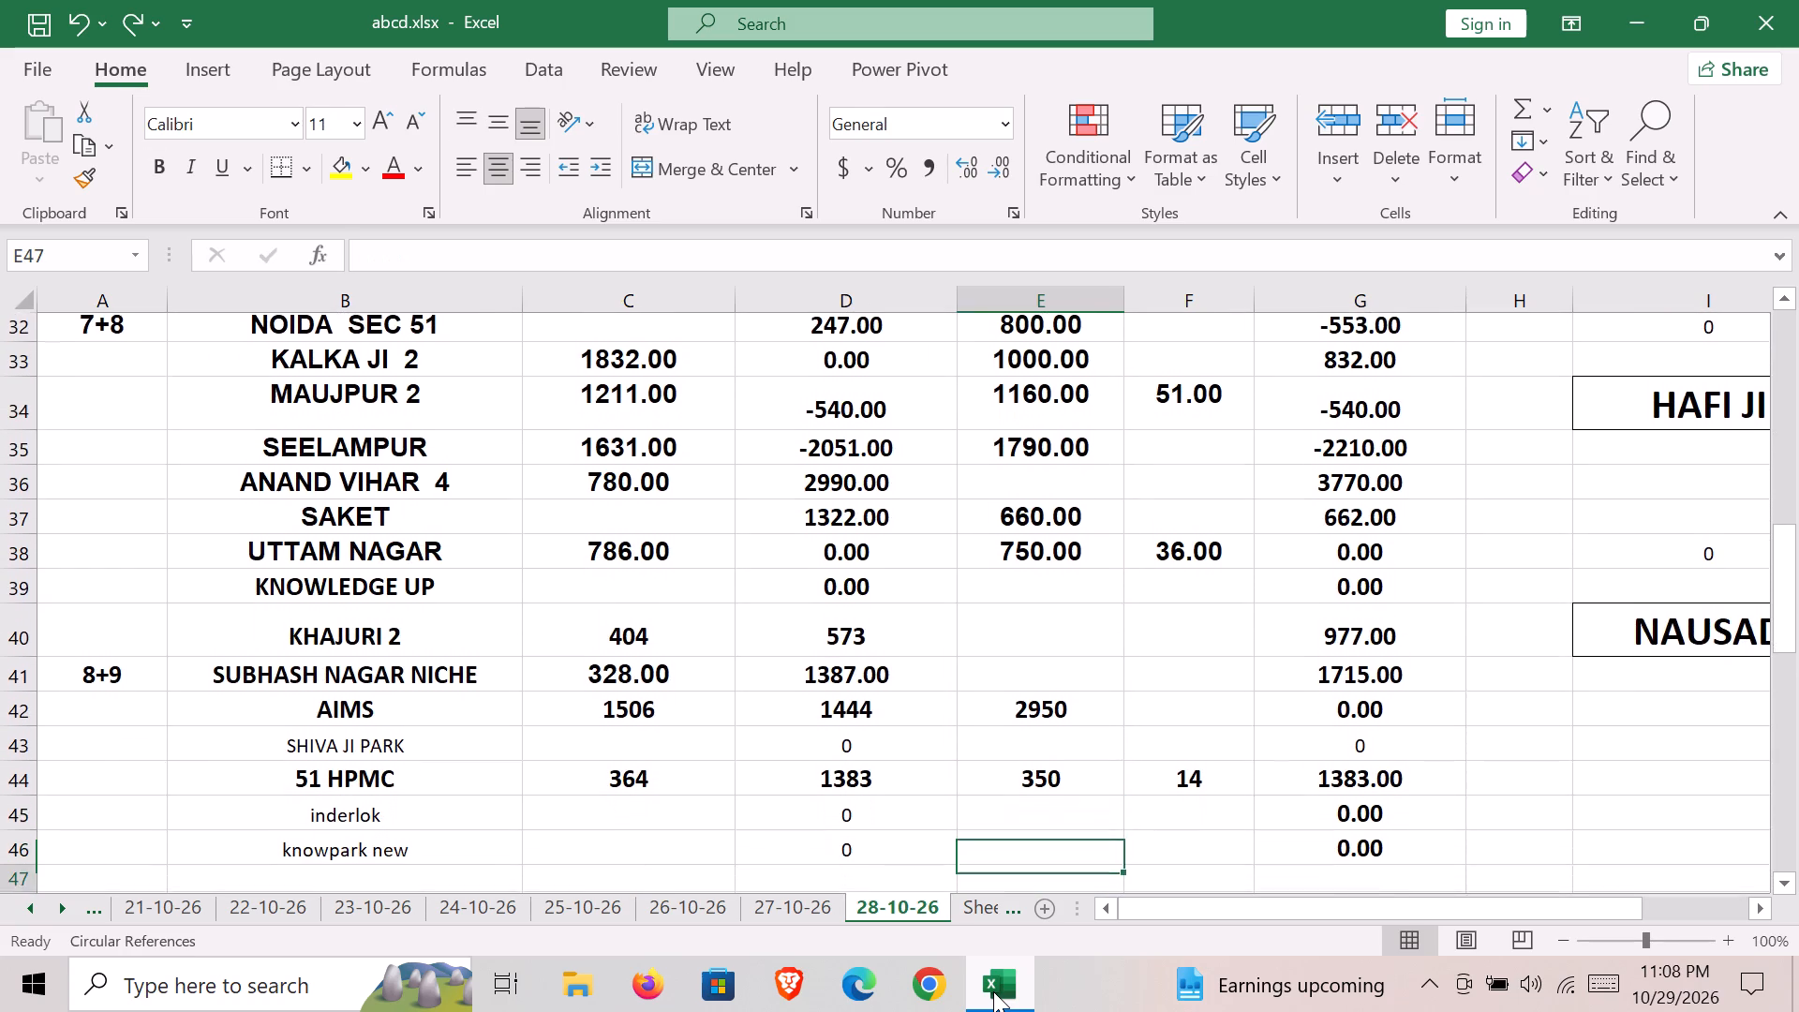
key(Down)
key(Down)
key(Down)
key(Down)
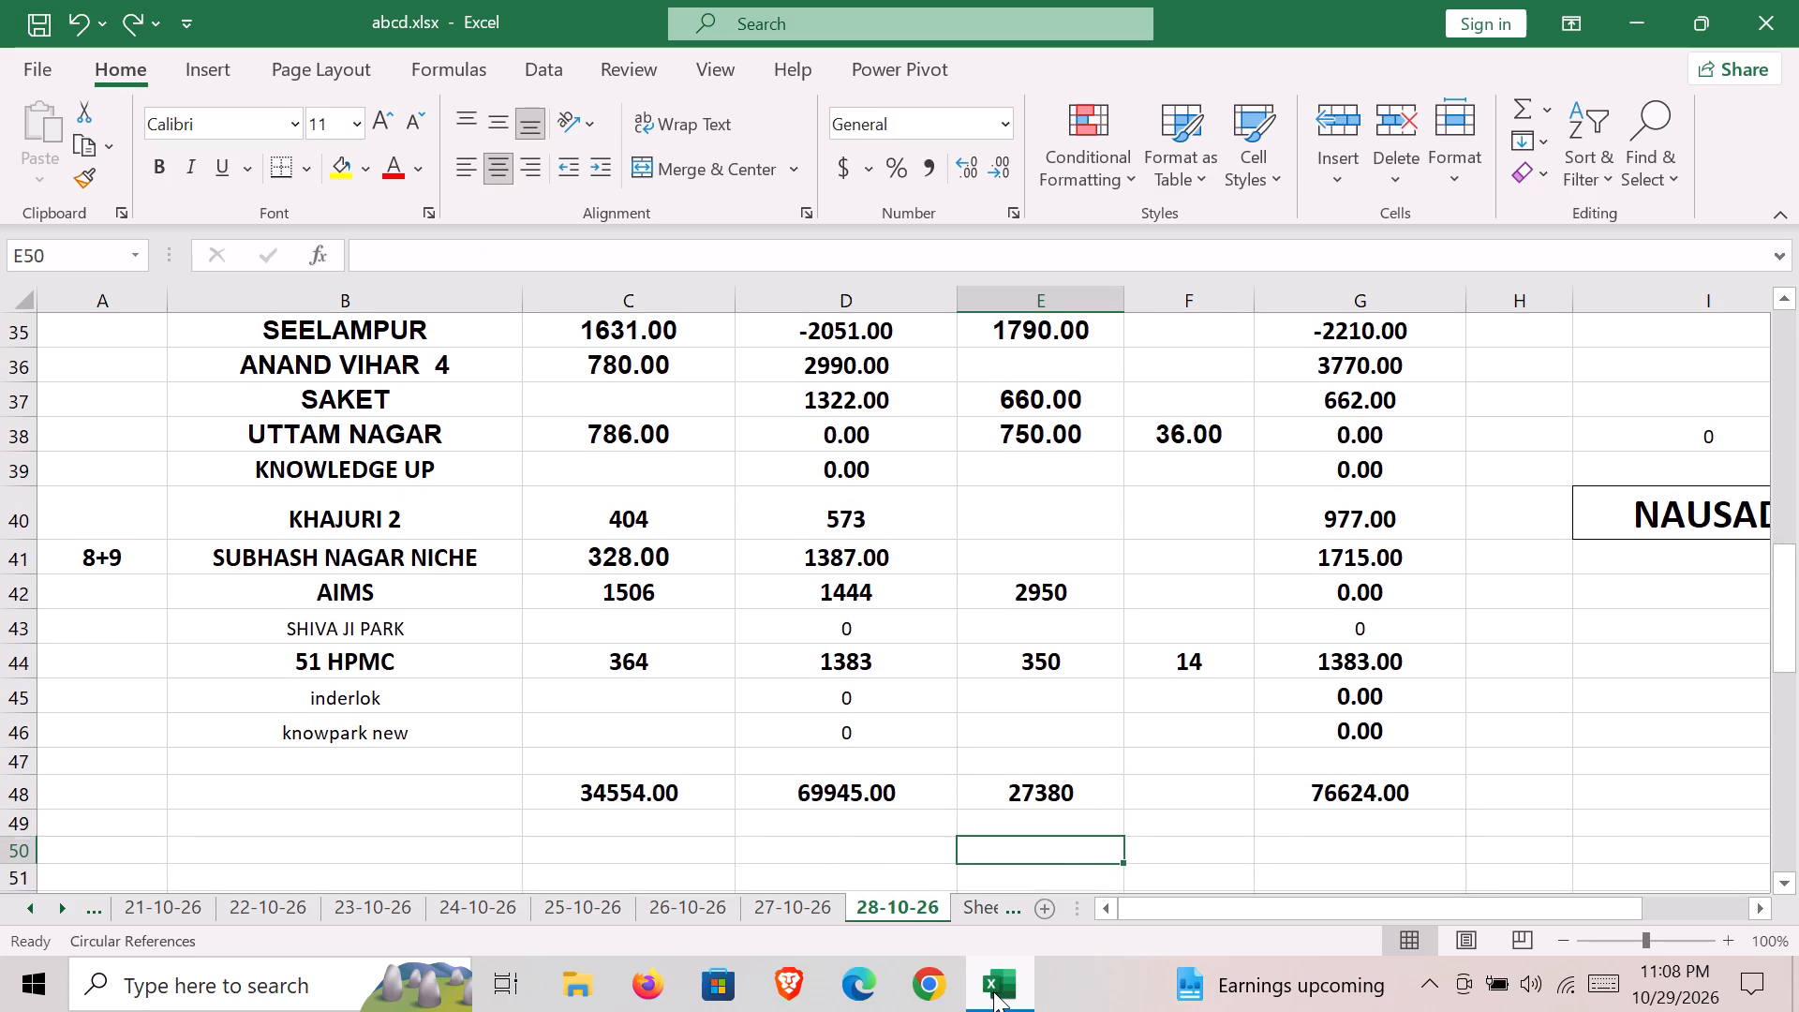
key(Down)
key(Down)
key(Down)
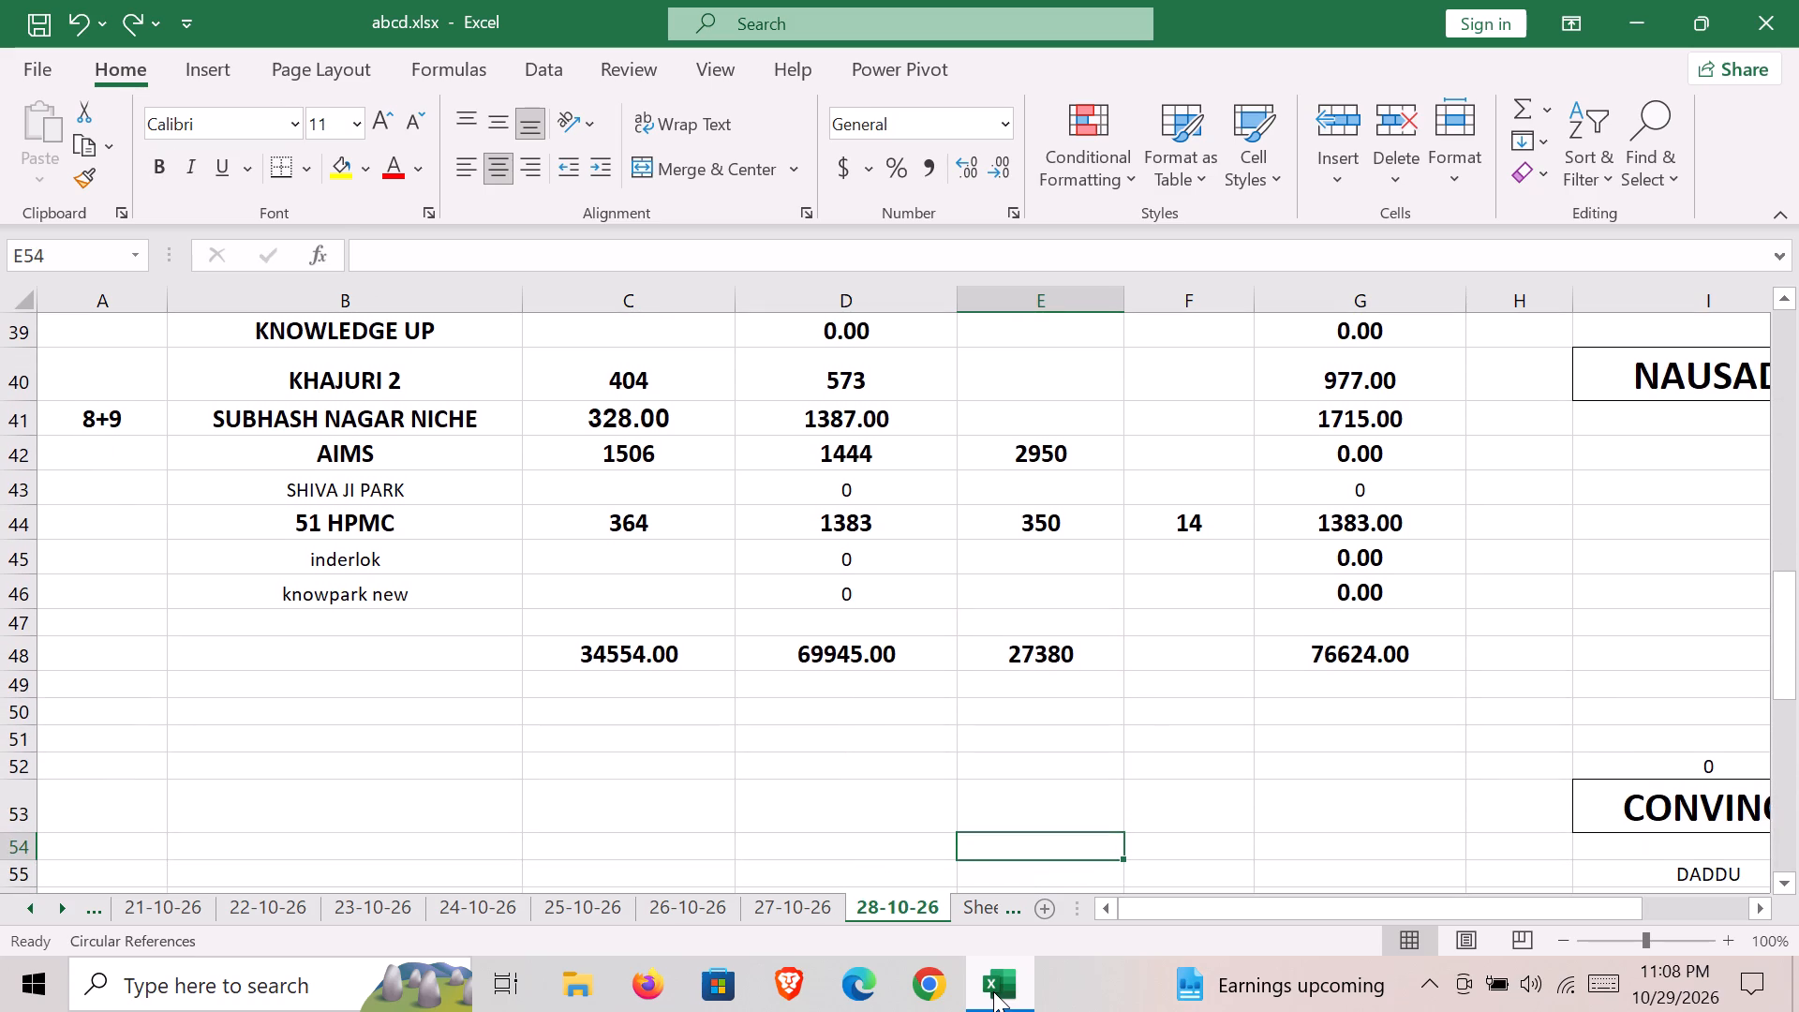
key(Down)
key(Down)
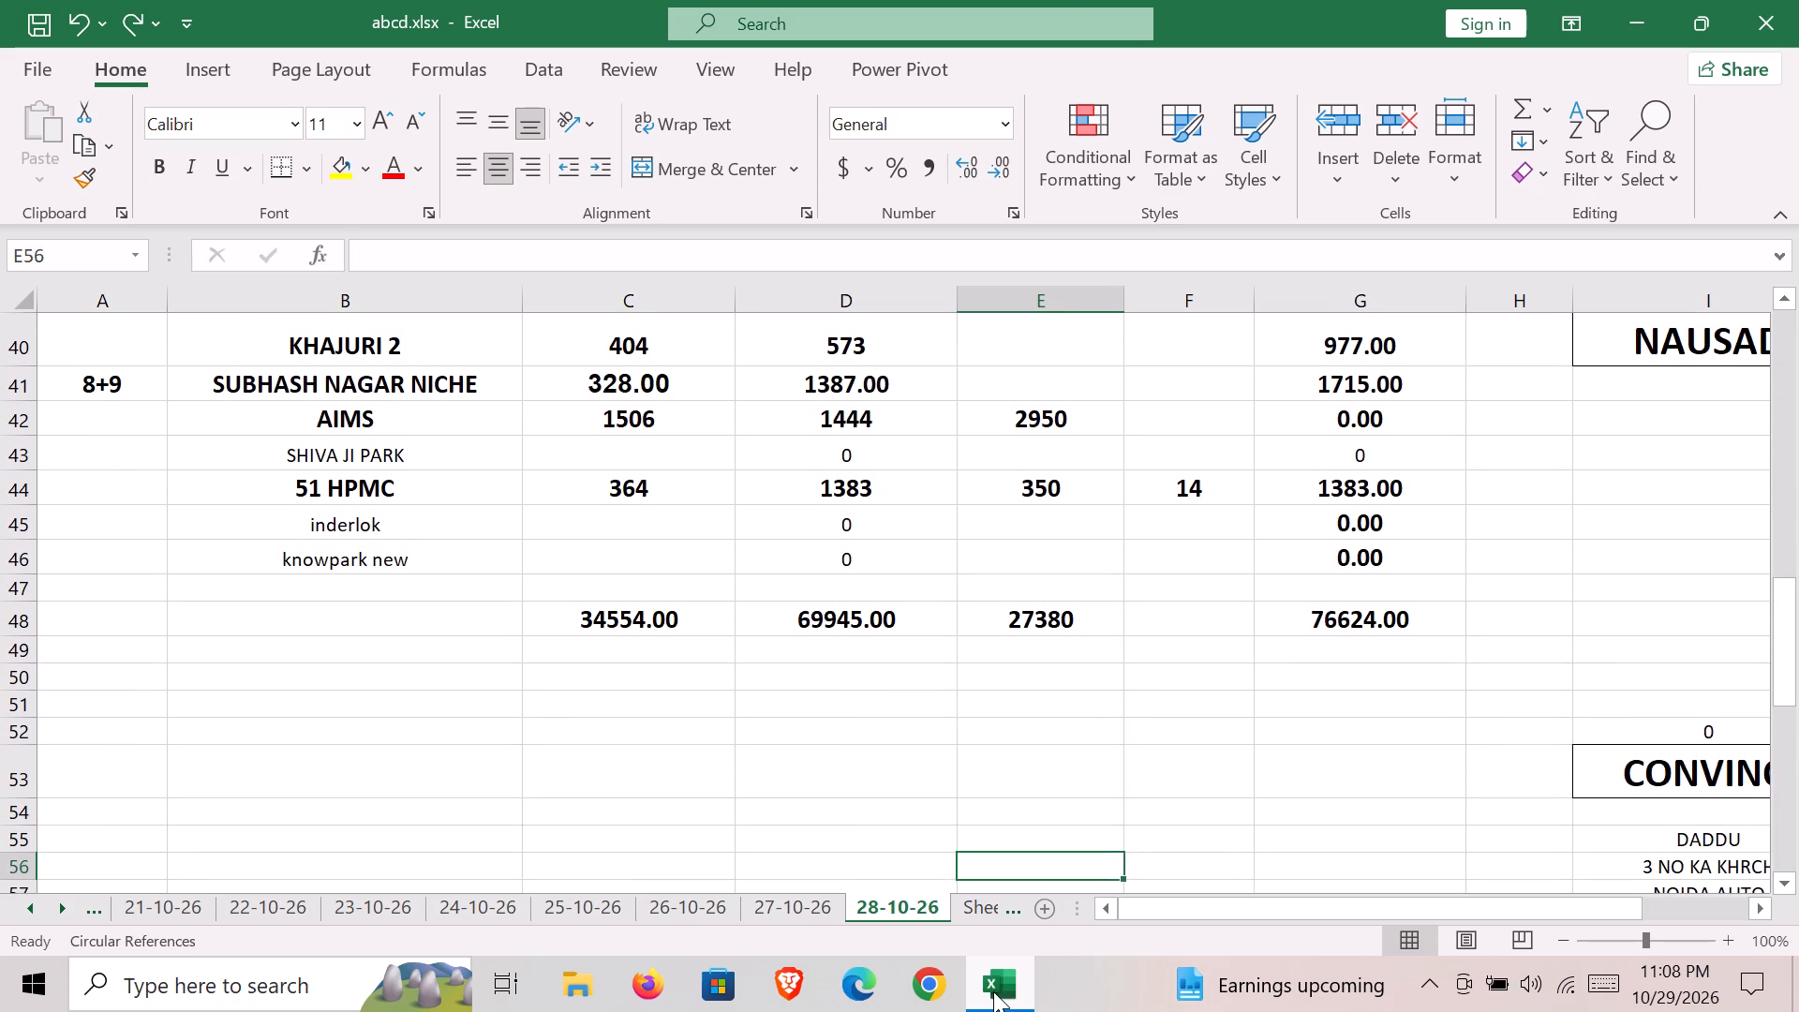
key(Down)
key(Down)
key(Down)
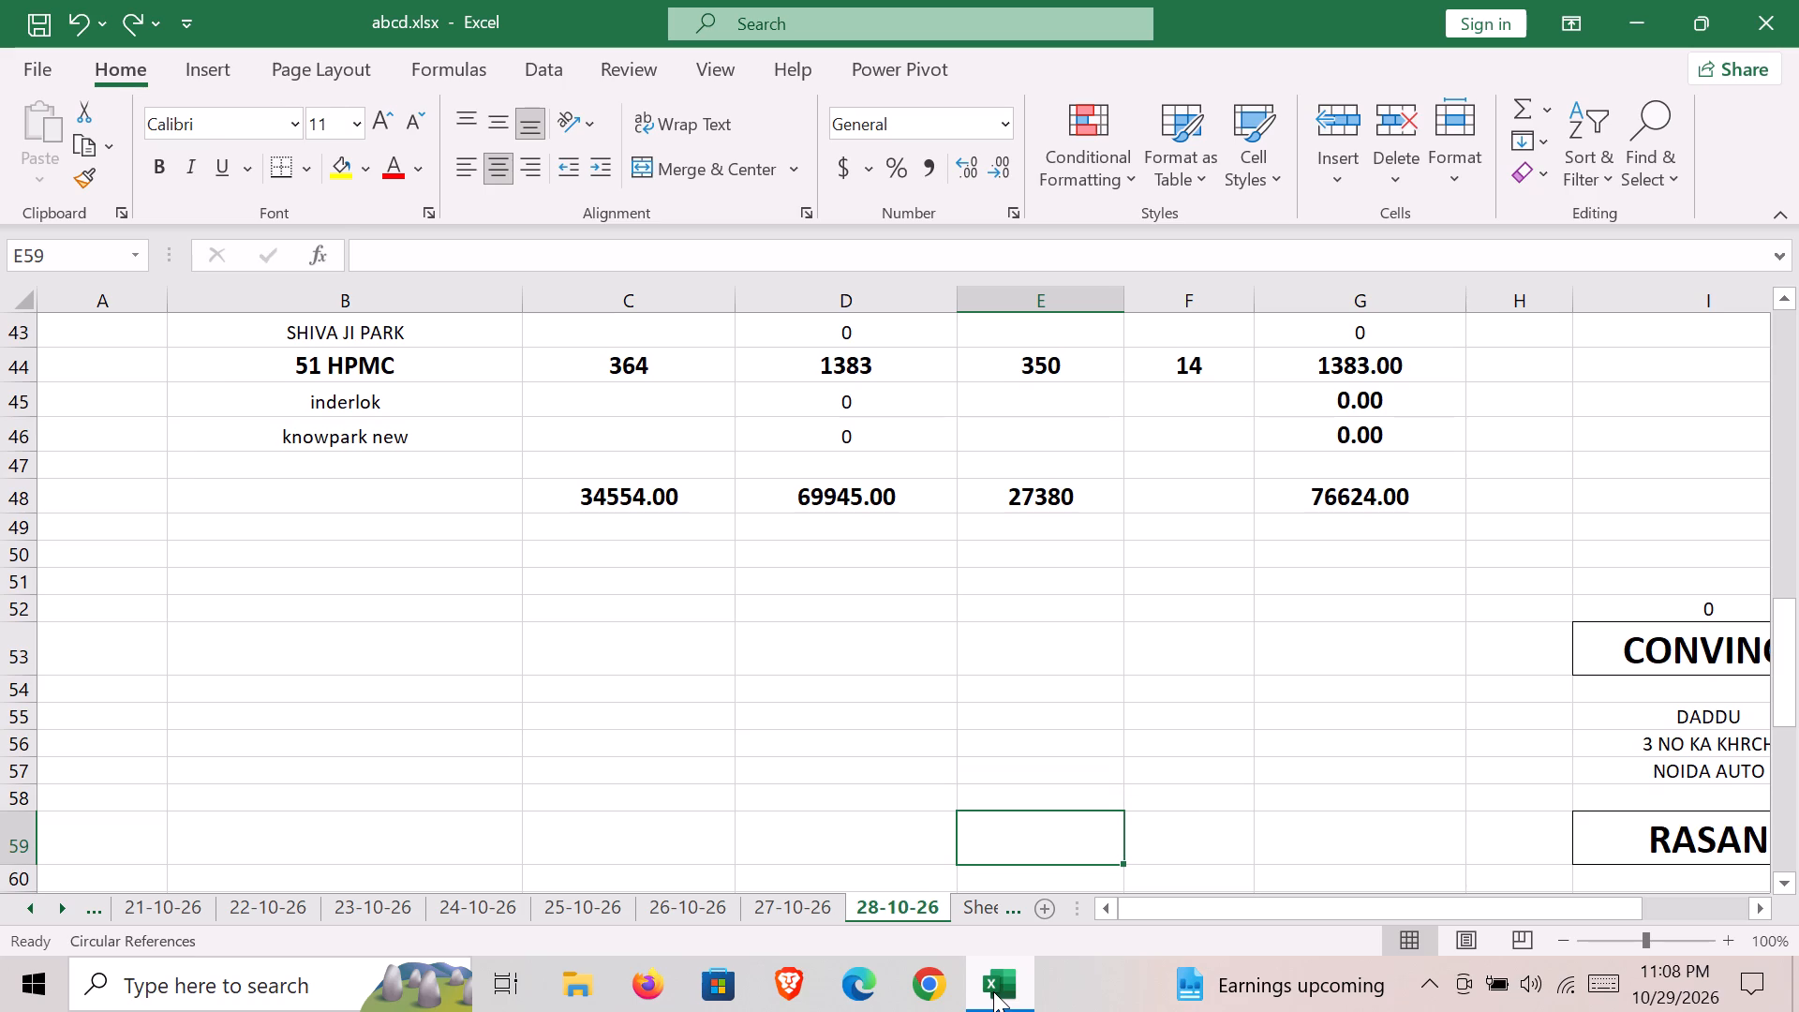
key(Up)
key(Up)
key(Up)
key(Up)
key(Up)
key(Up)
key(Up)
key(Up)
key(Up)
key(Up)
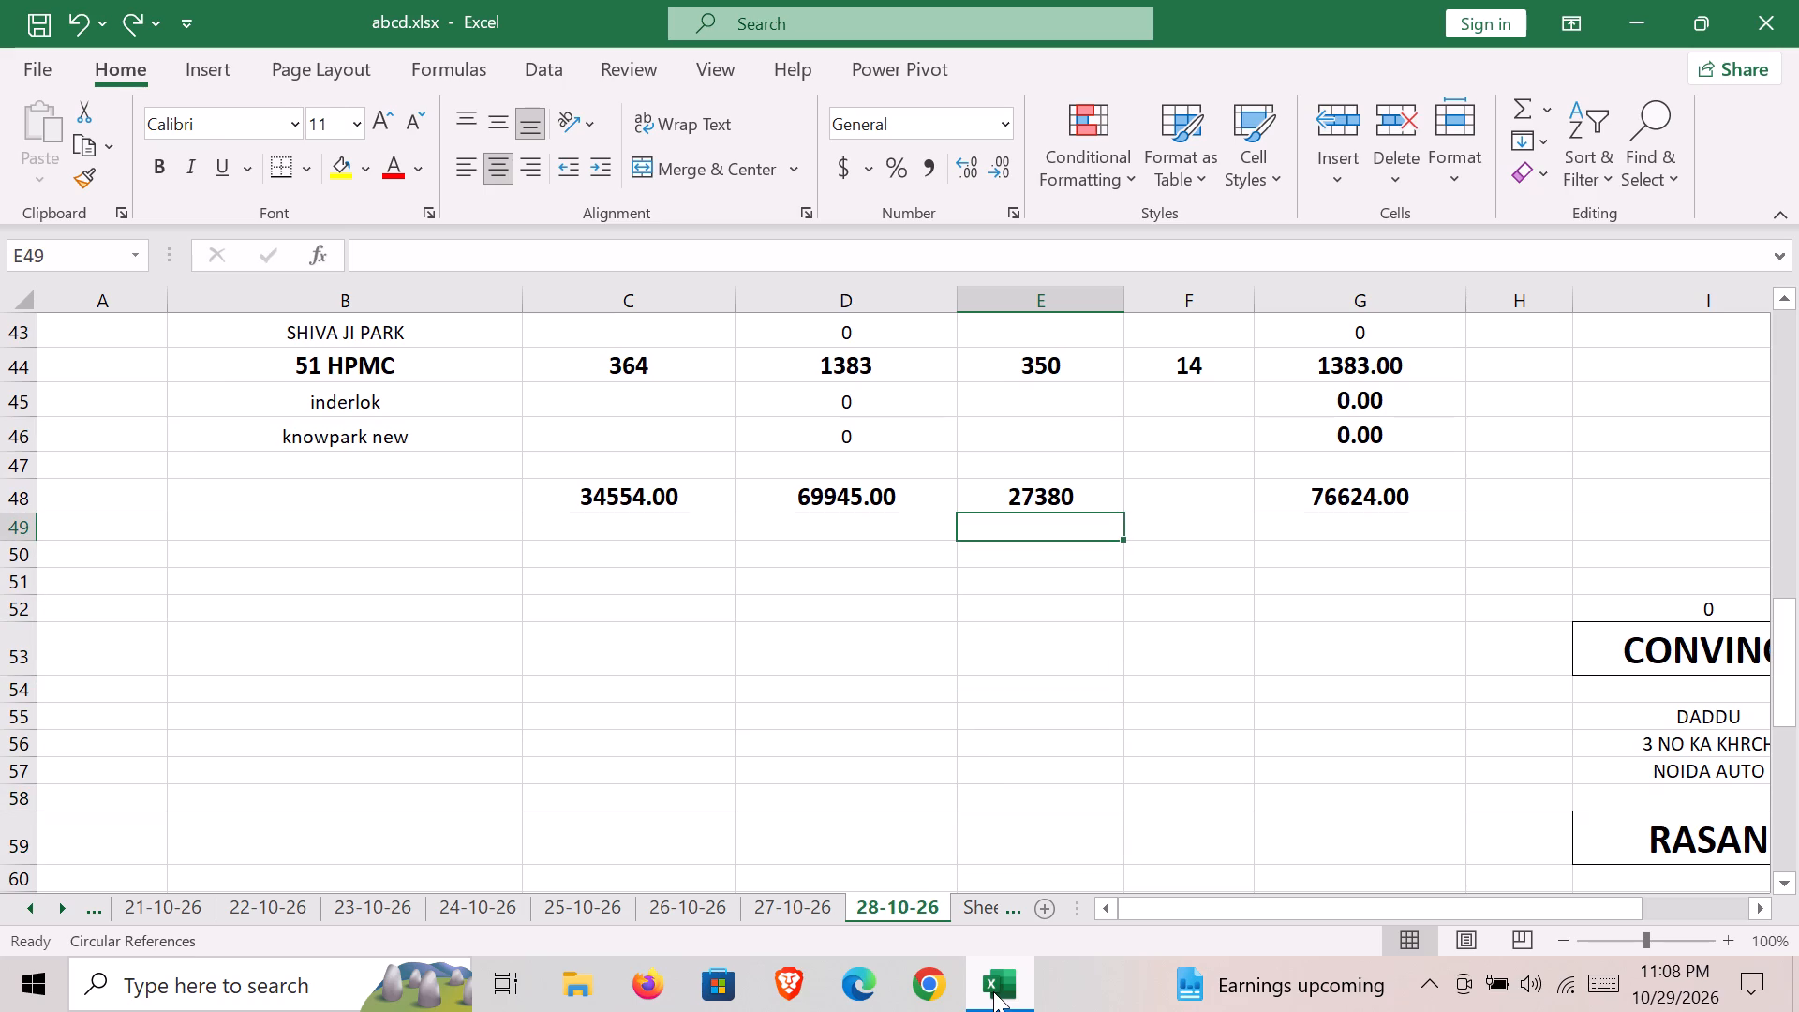
Go to column I in row 49, above the CONVINCE section.
key(Right)
key(Right)
key(Right)
key(Right)
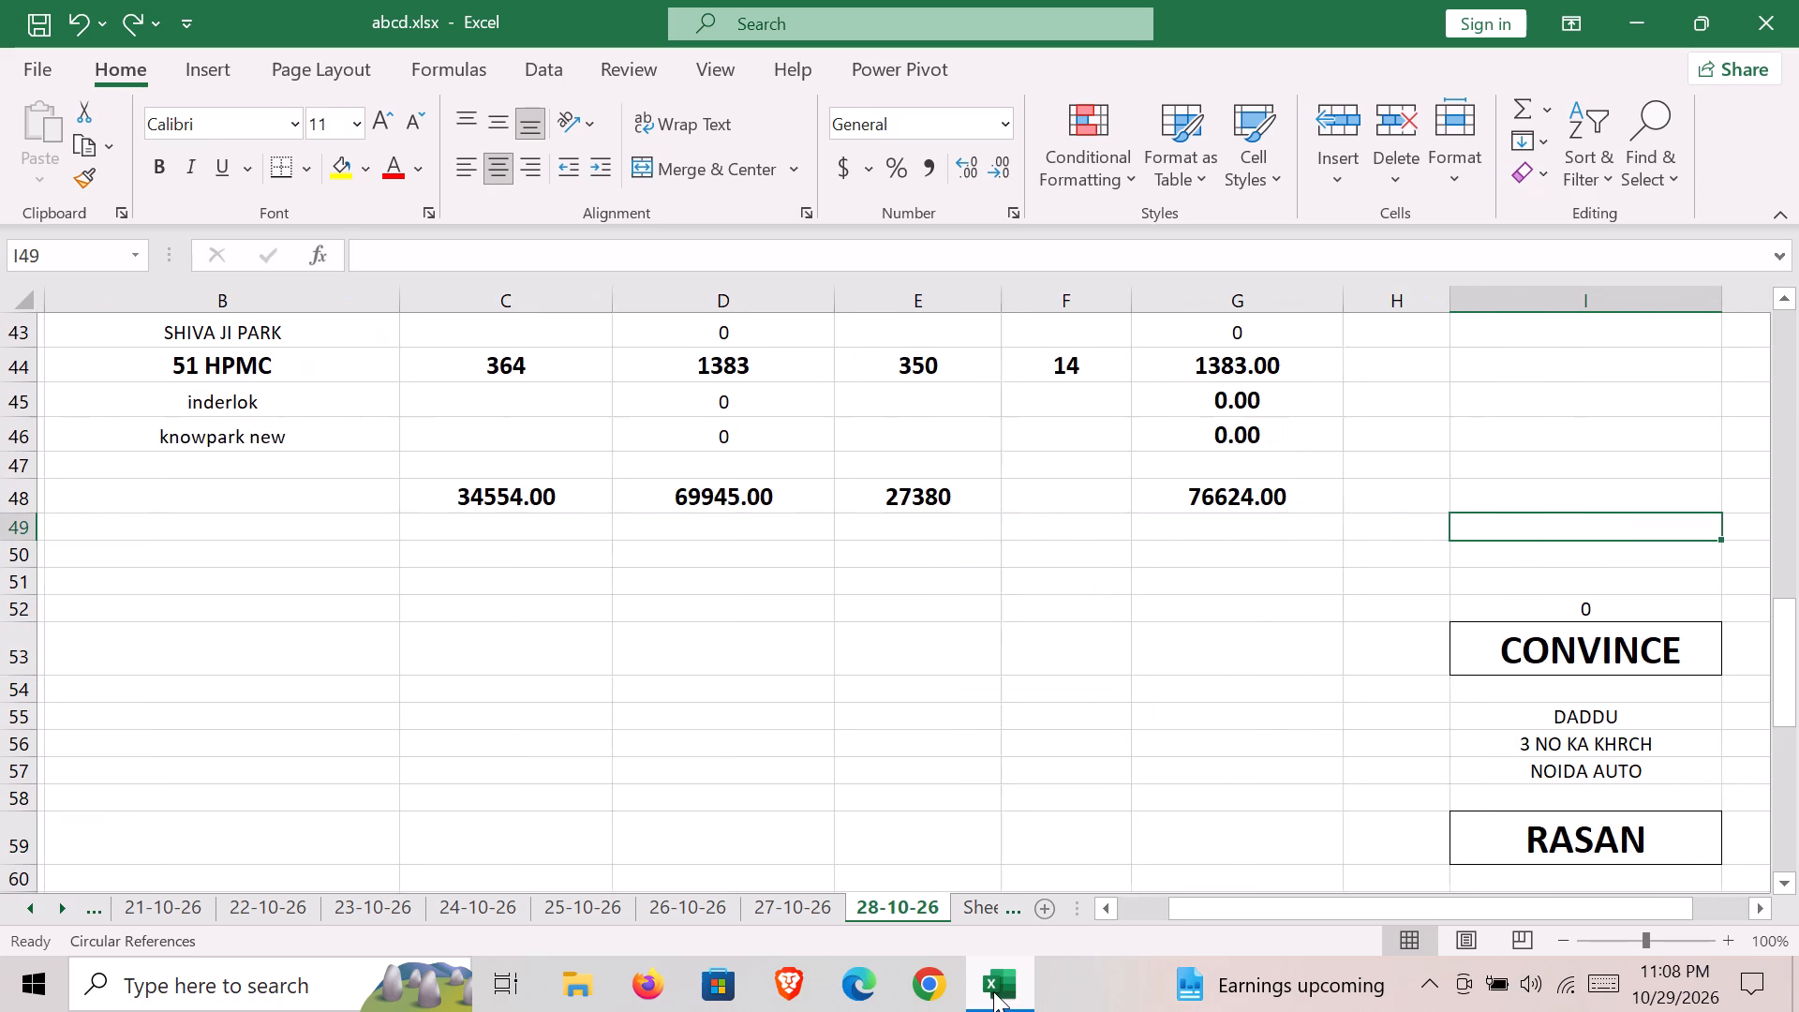
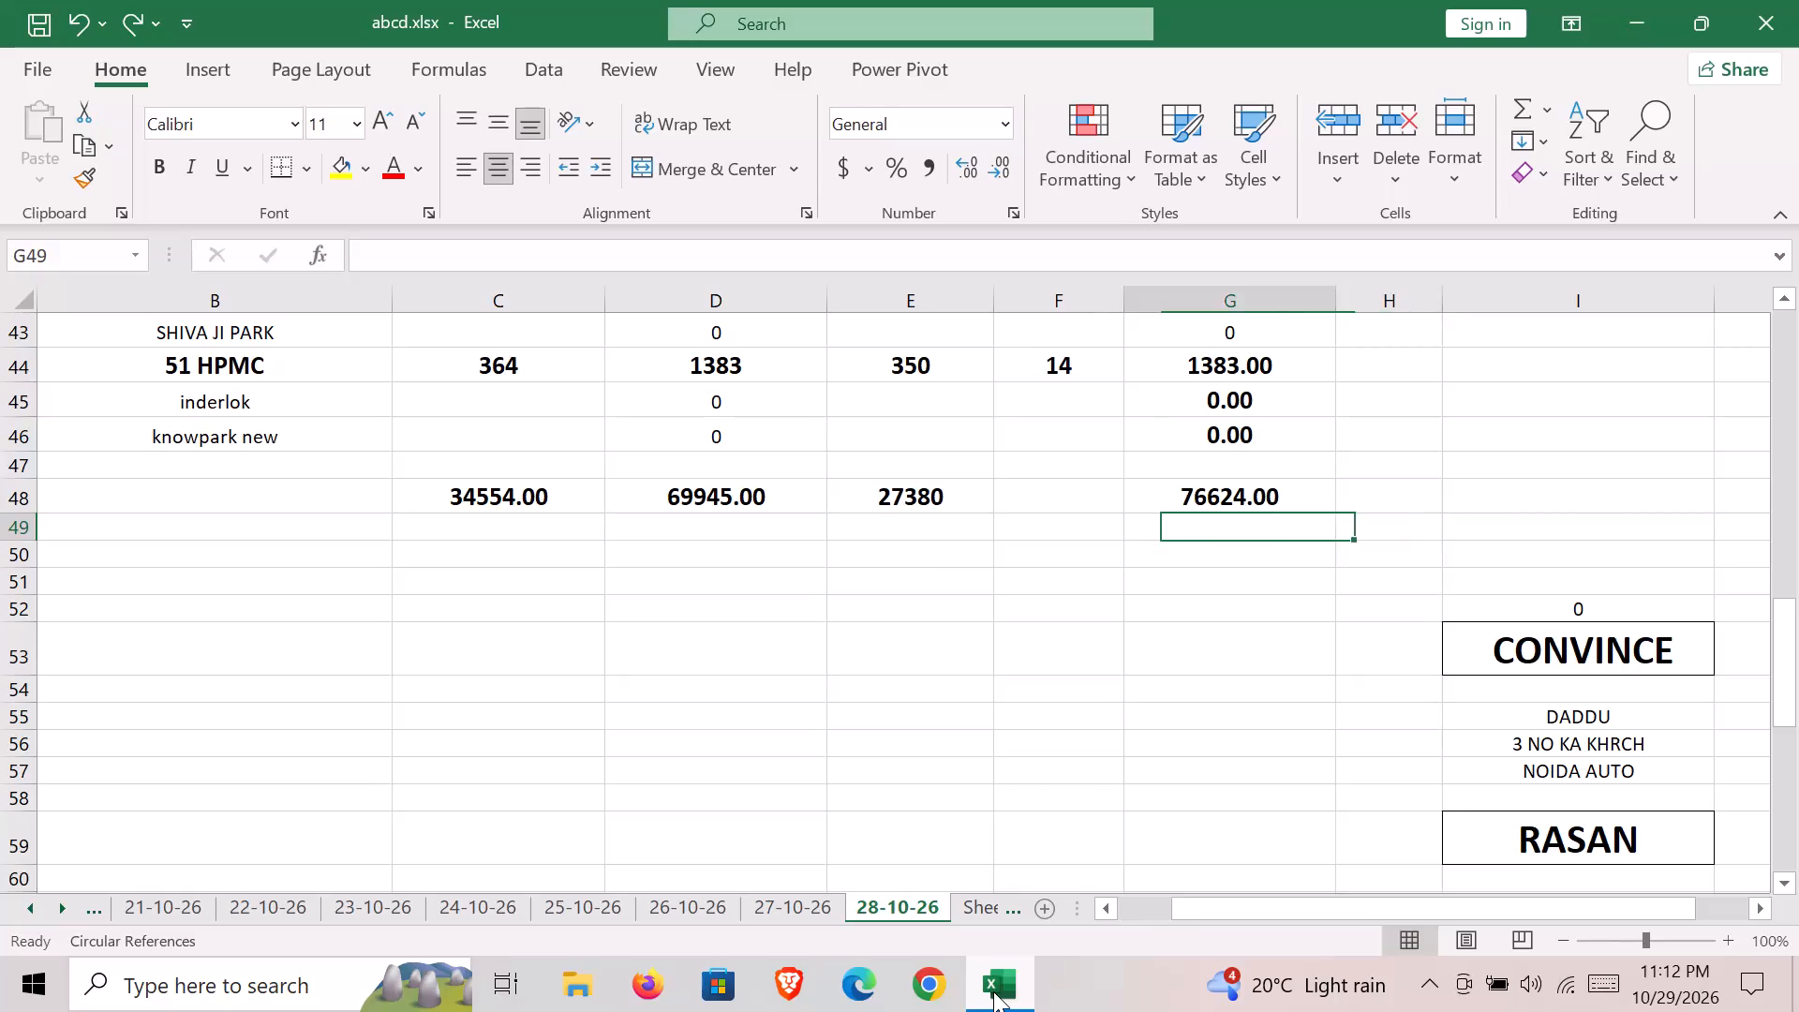
Review the Credit Amount entries in column E row by row, from the total in E48 up to the Credit header in row 6.
key(Left)
key(Left)
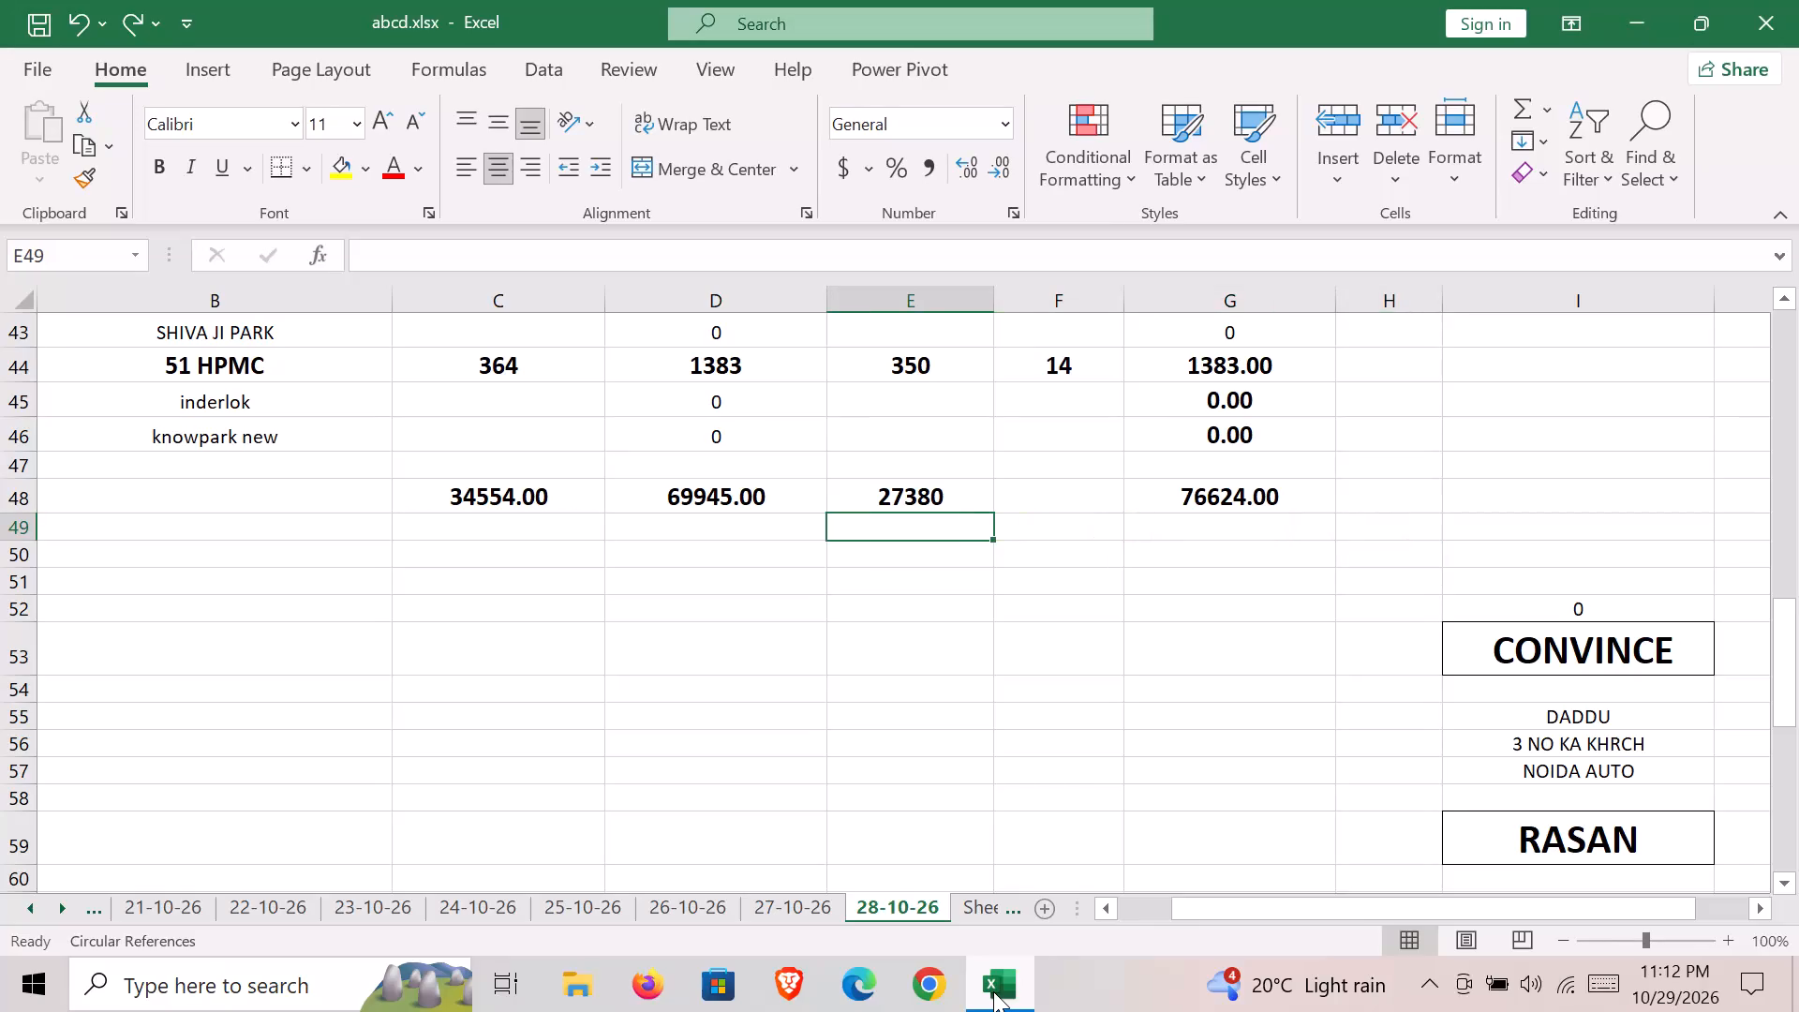
key(Up)
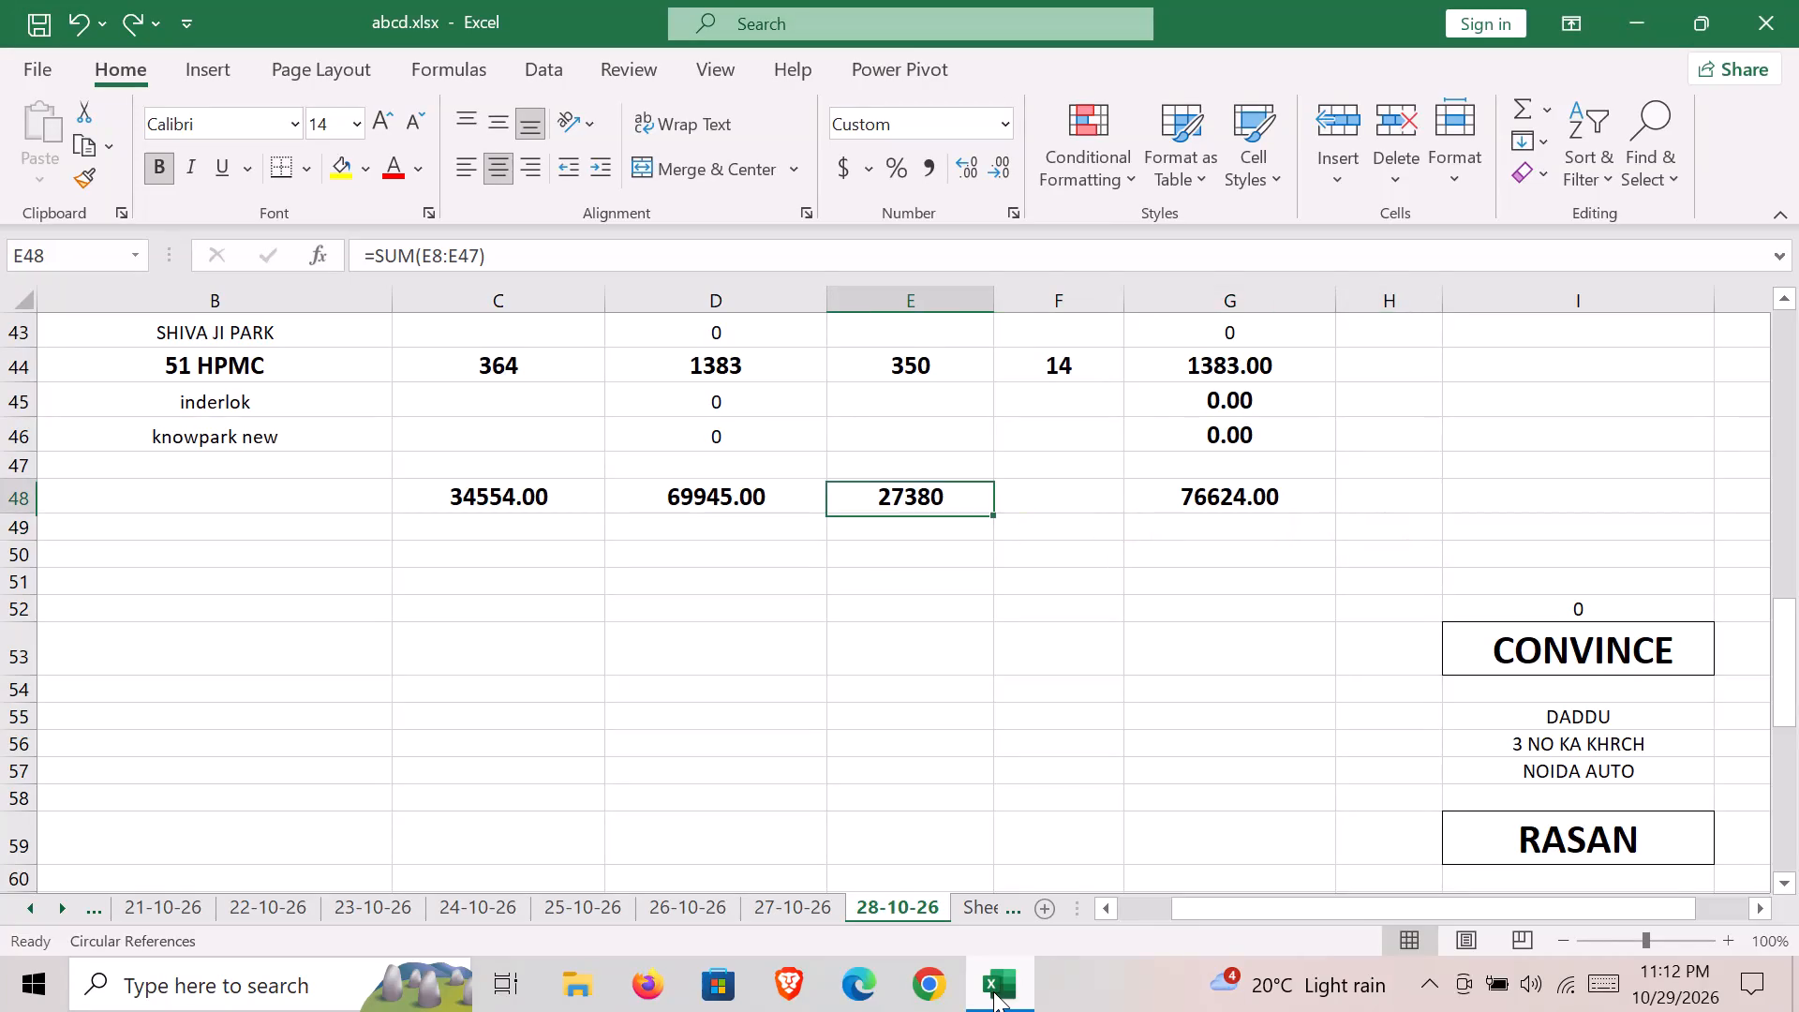
key(Up)
key(Up)
key(Up)
key(Up)
key(Up)
key(Up)
key(Up)
key(Up)
key(Up)
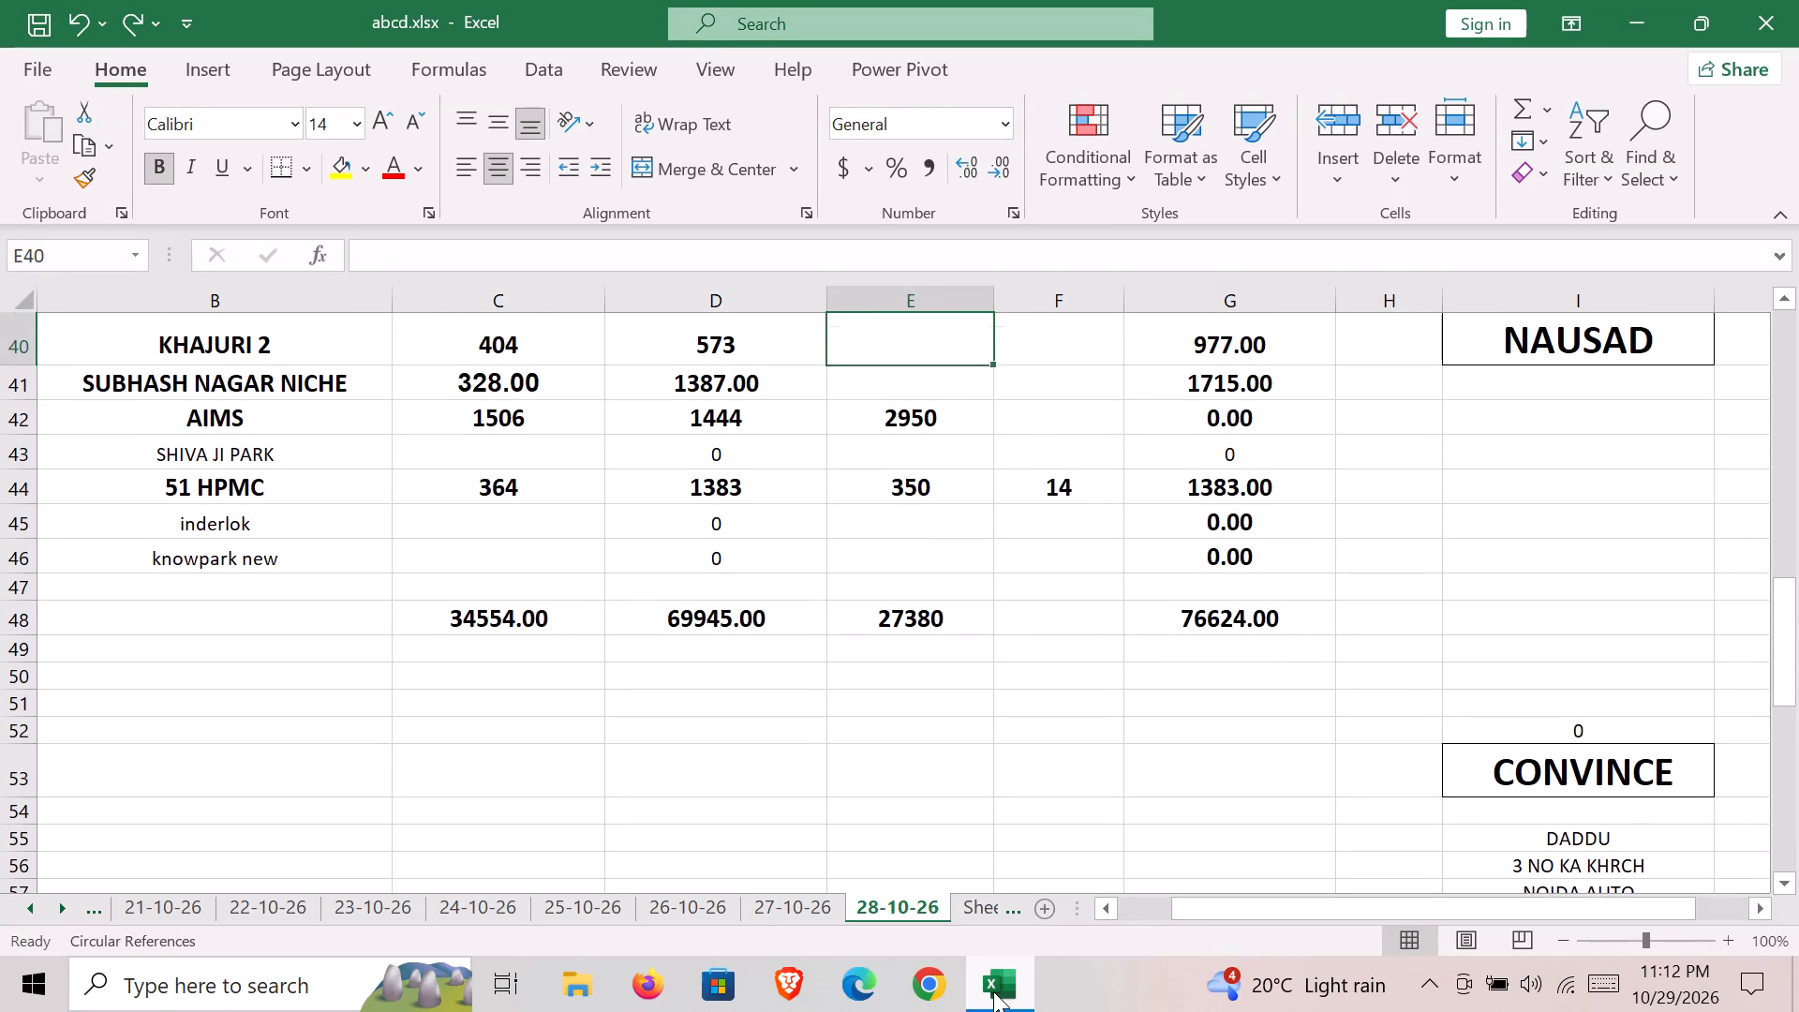
key(Up)
key(Up)
key(Up)
key(Up)
key(Up)
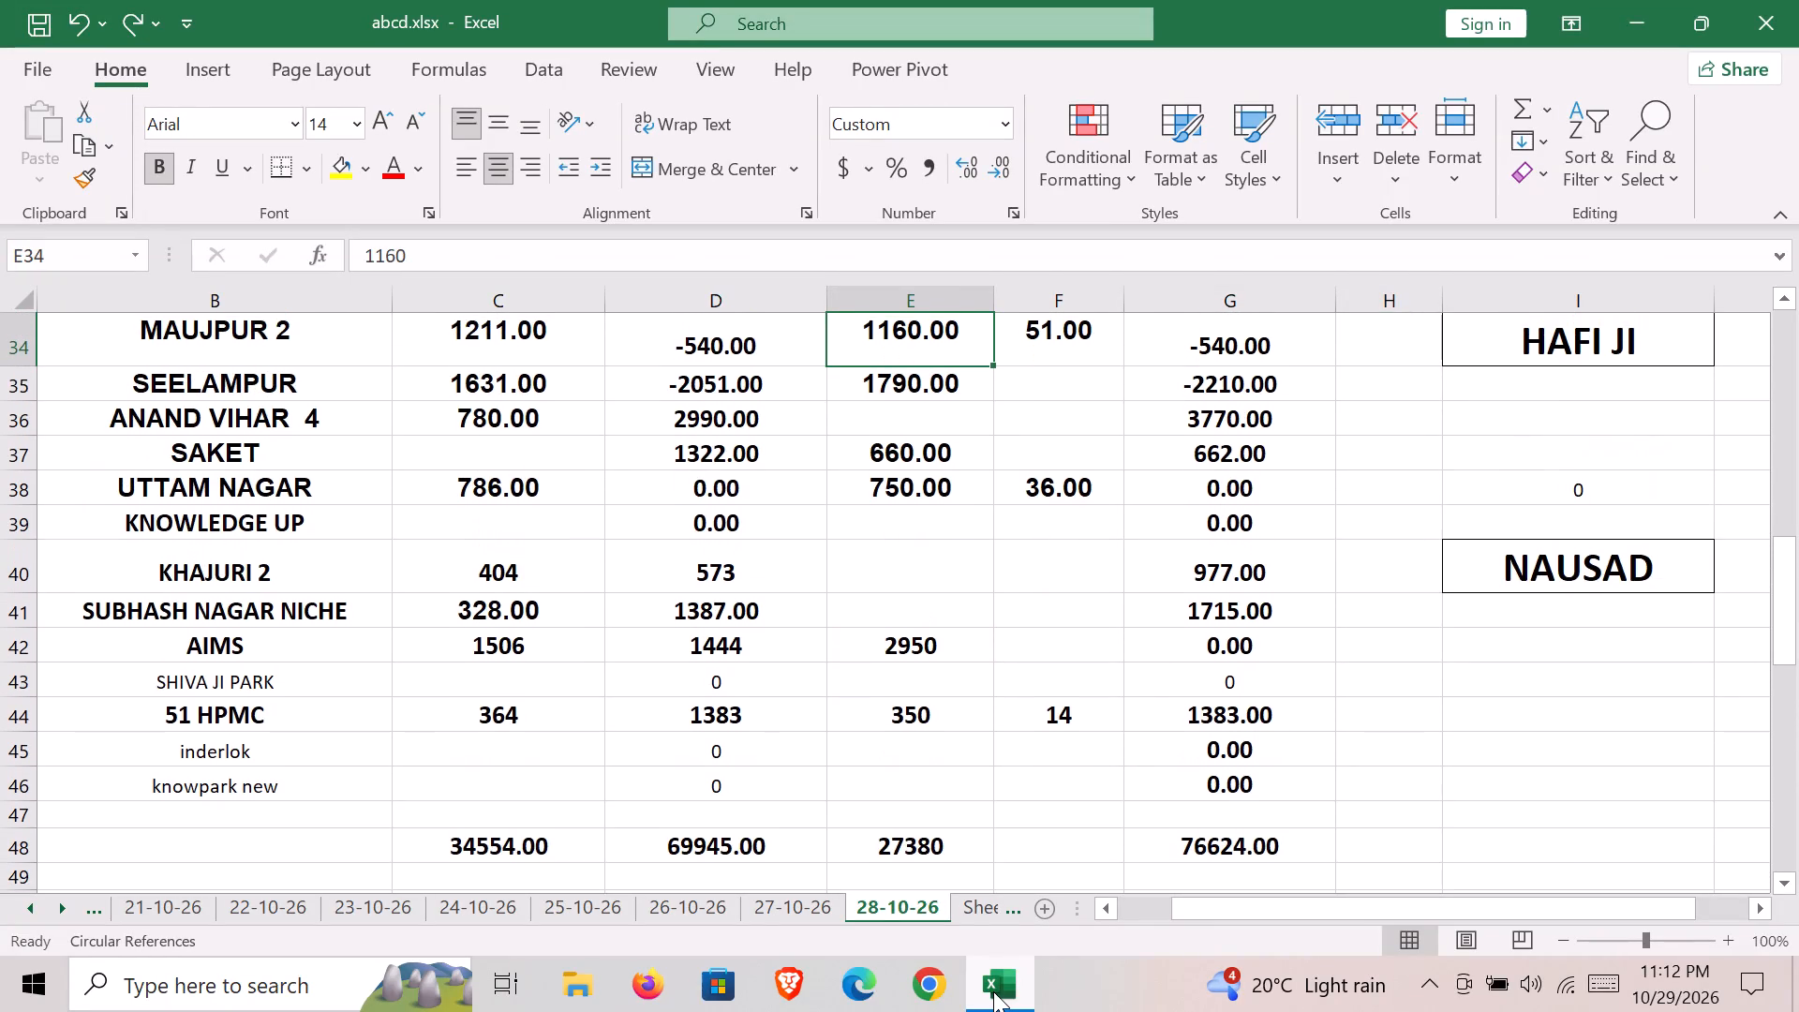
key(Up)
key(Up)
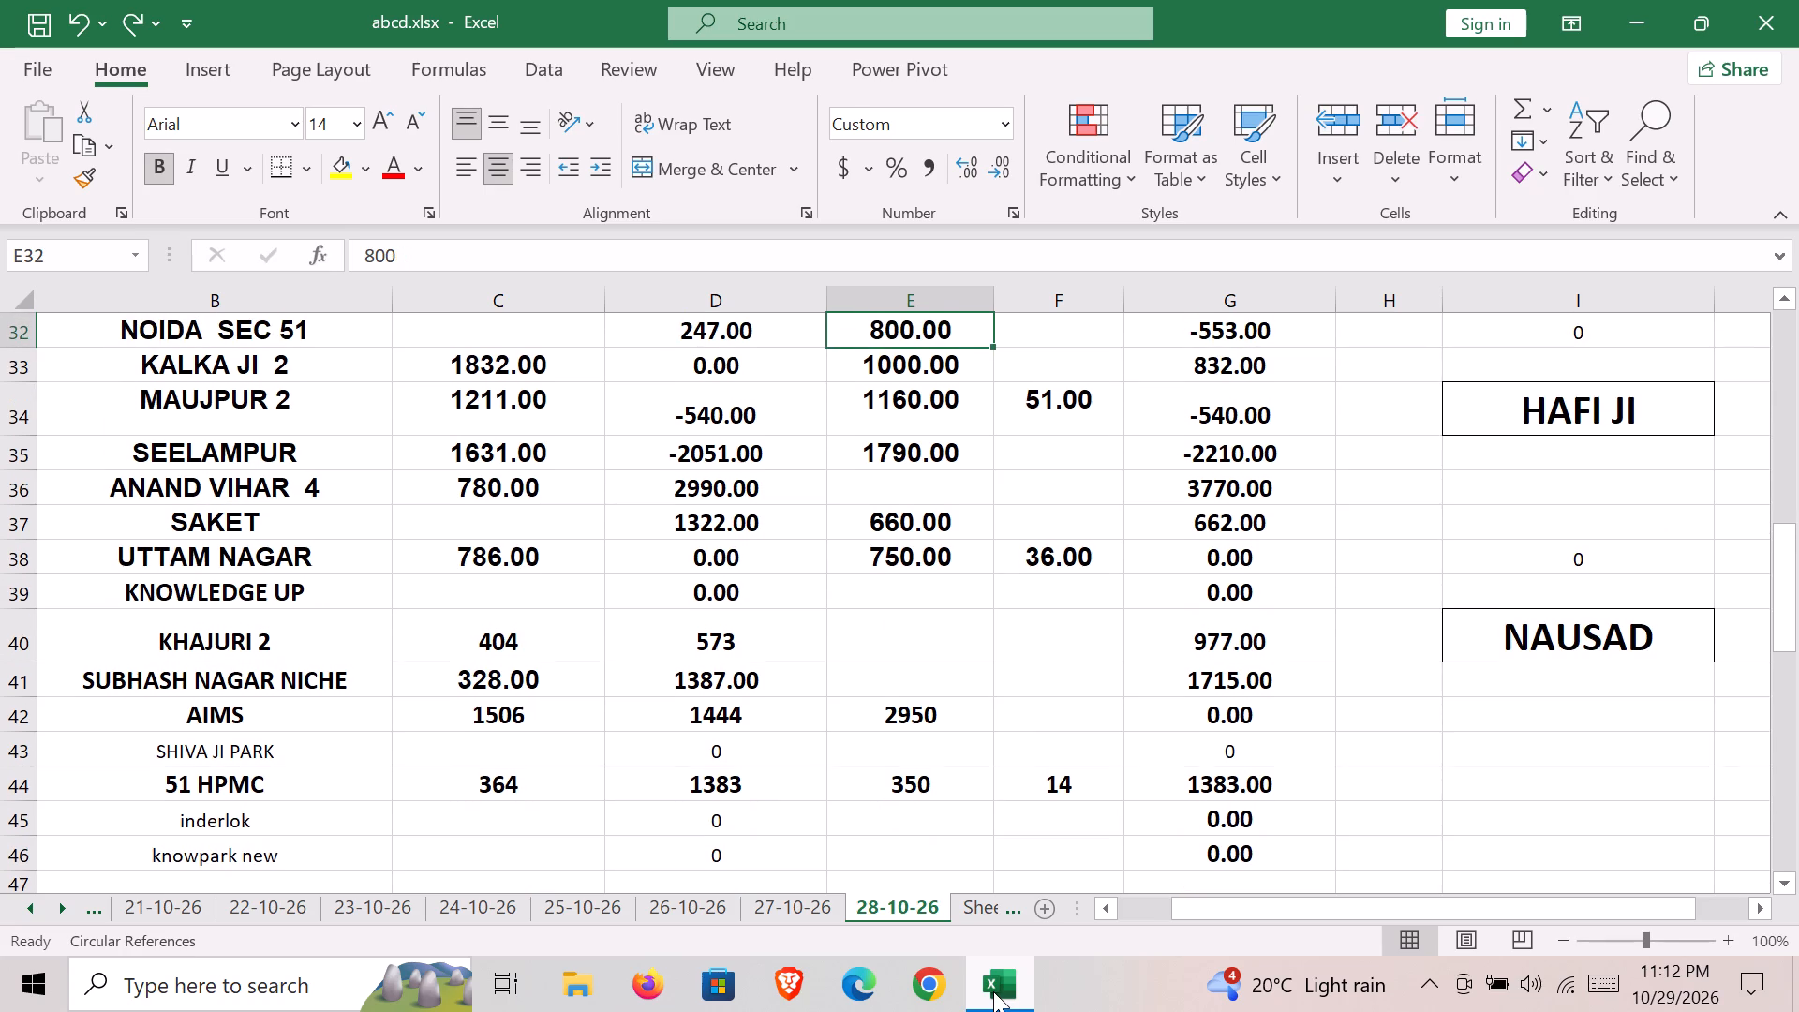
key(Up)
key(Up)
key(Up)
key(Up)
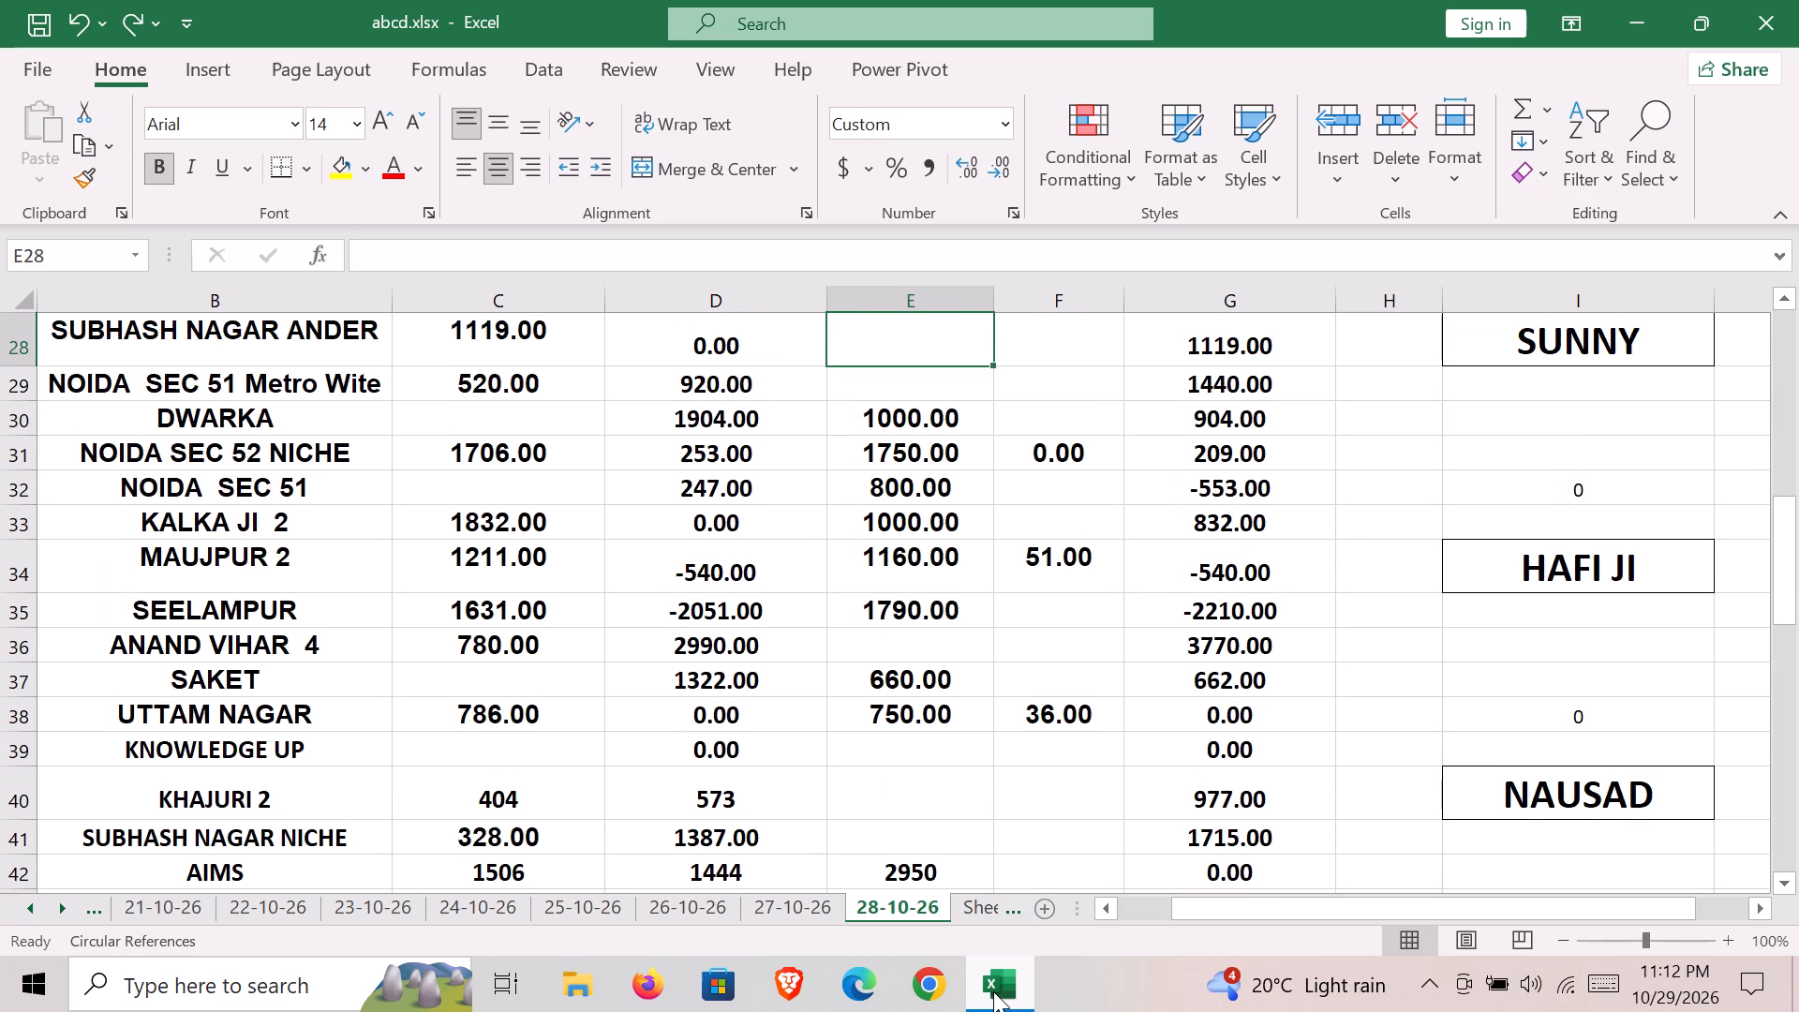
key(Up)
key(Up)
key(Up)
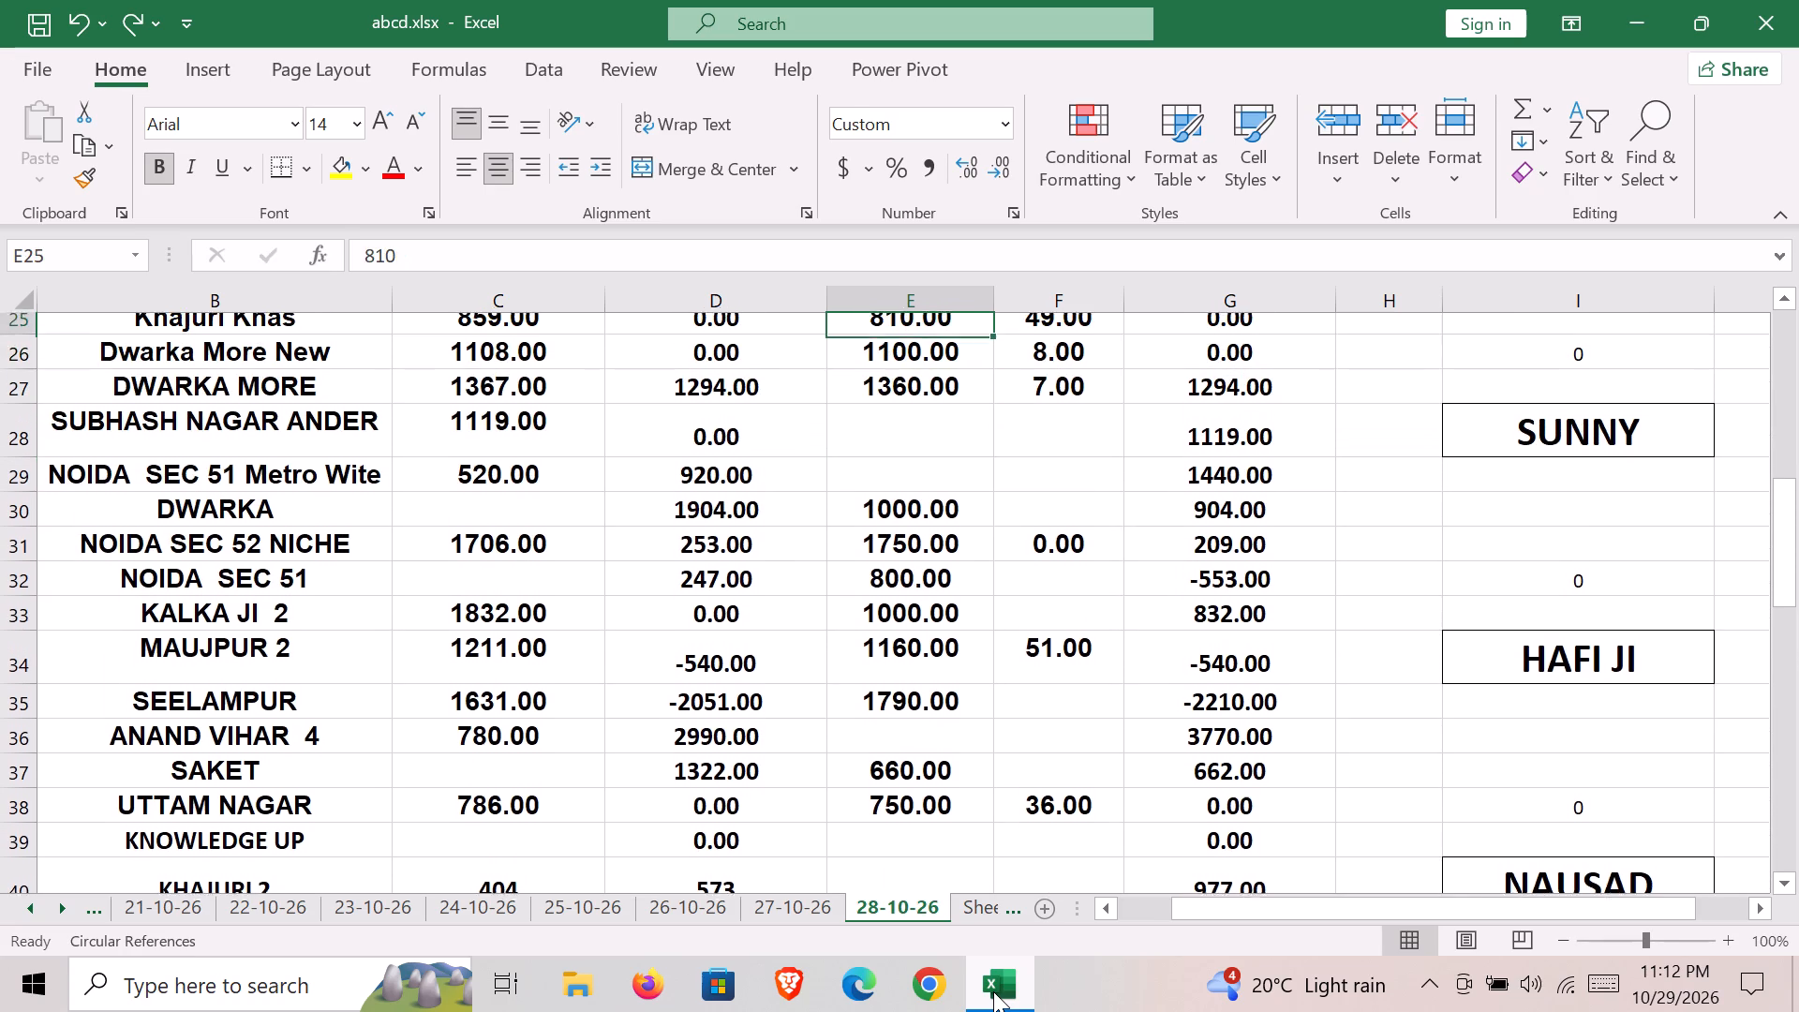
key(Up)
key(Up)
key(Up)
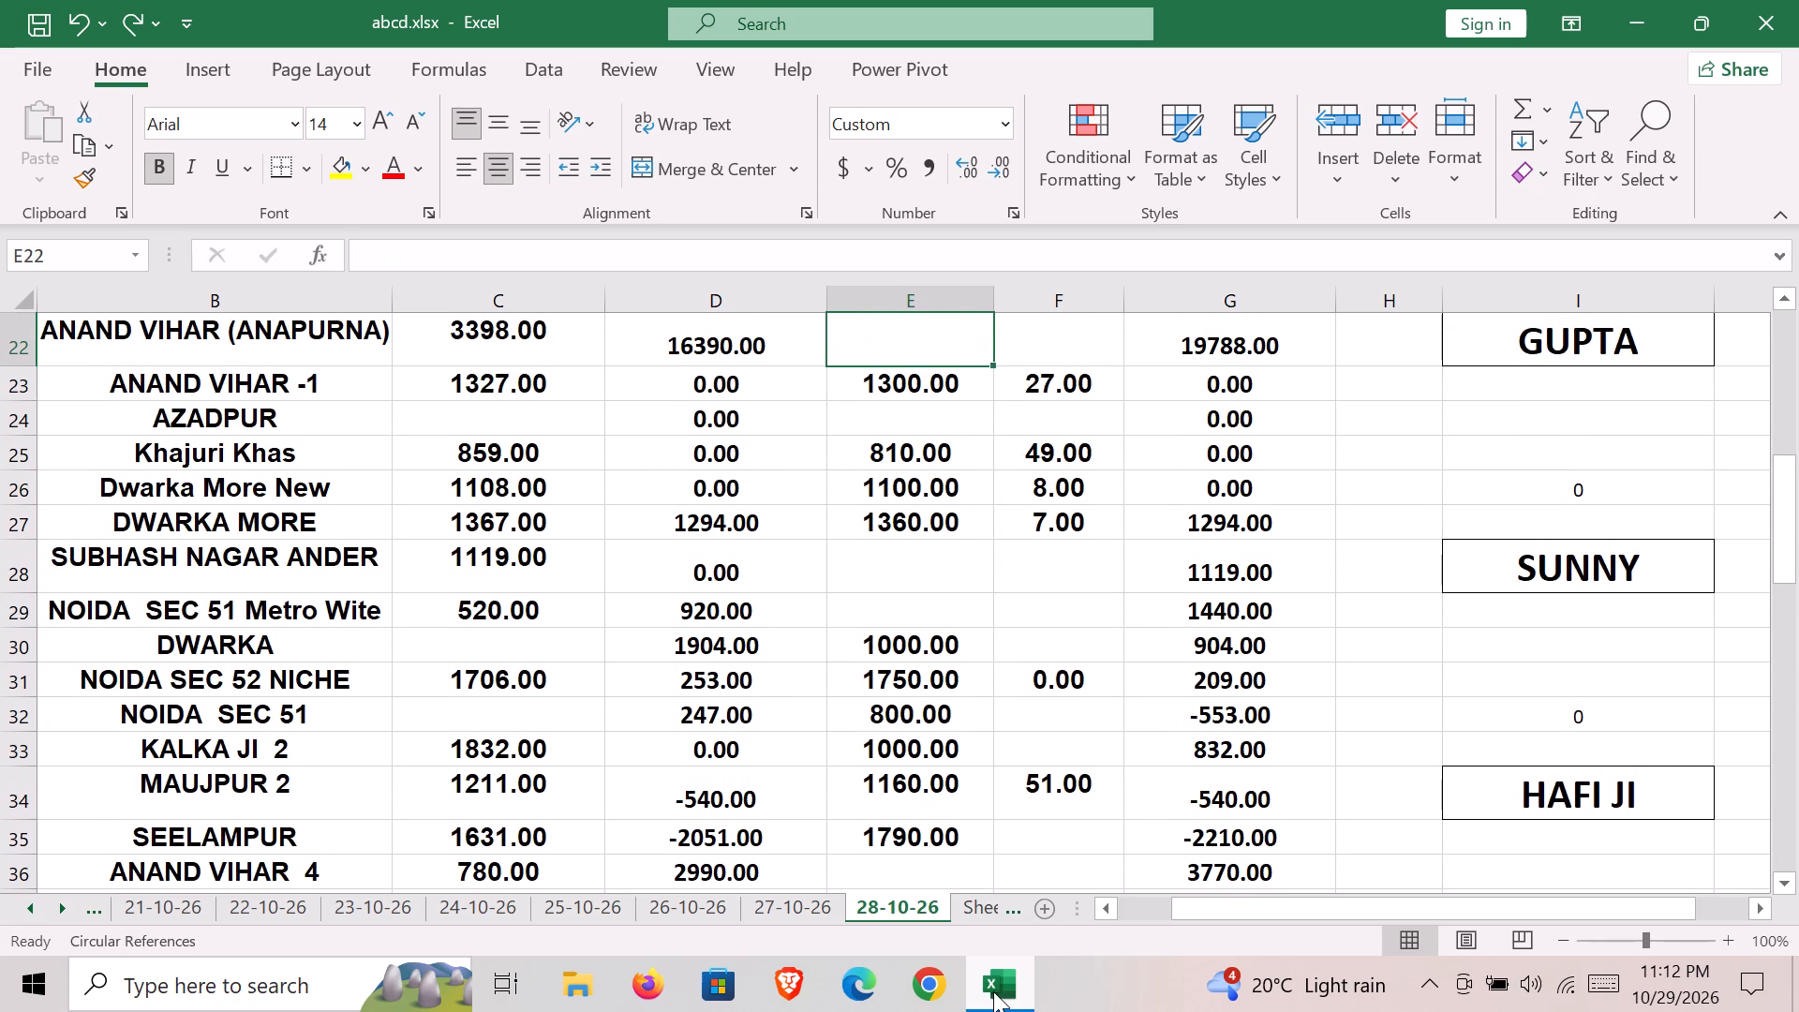
key(Up)
key(Up)
key(Up)
key(Up)
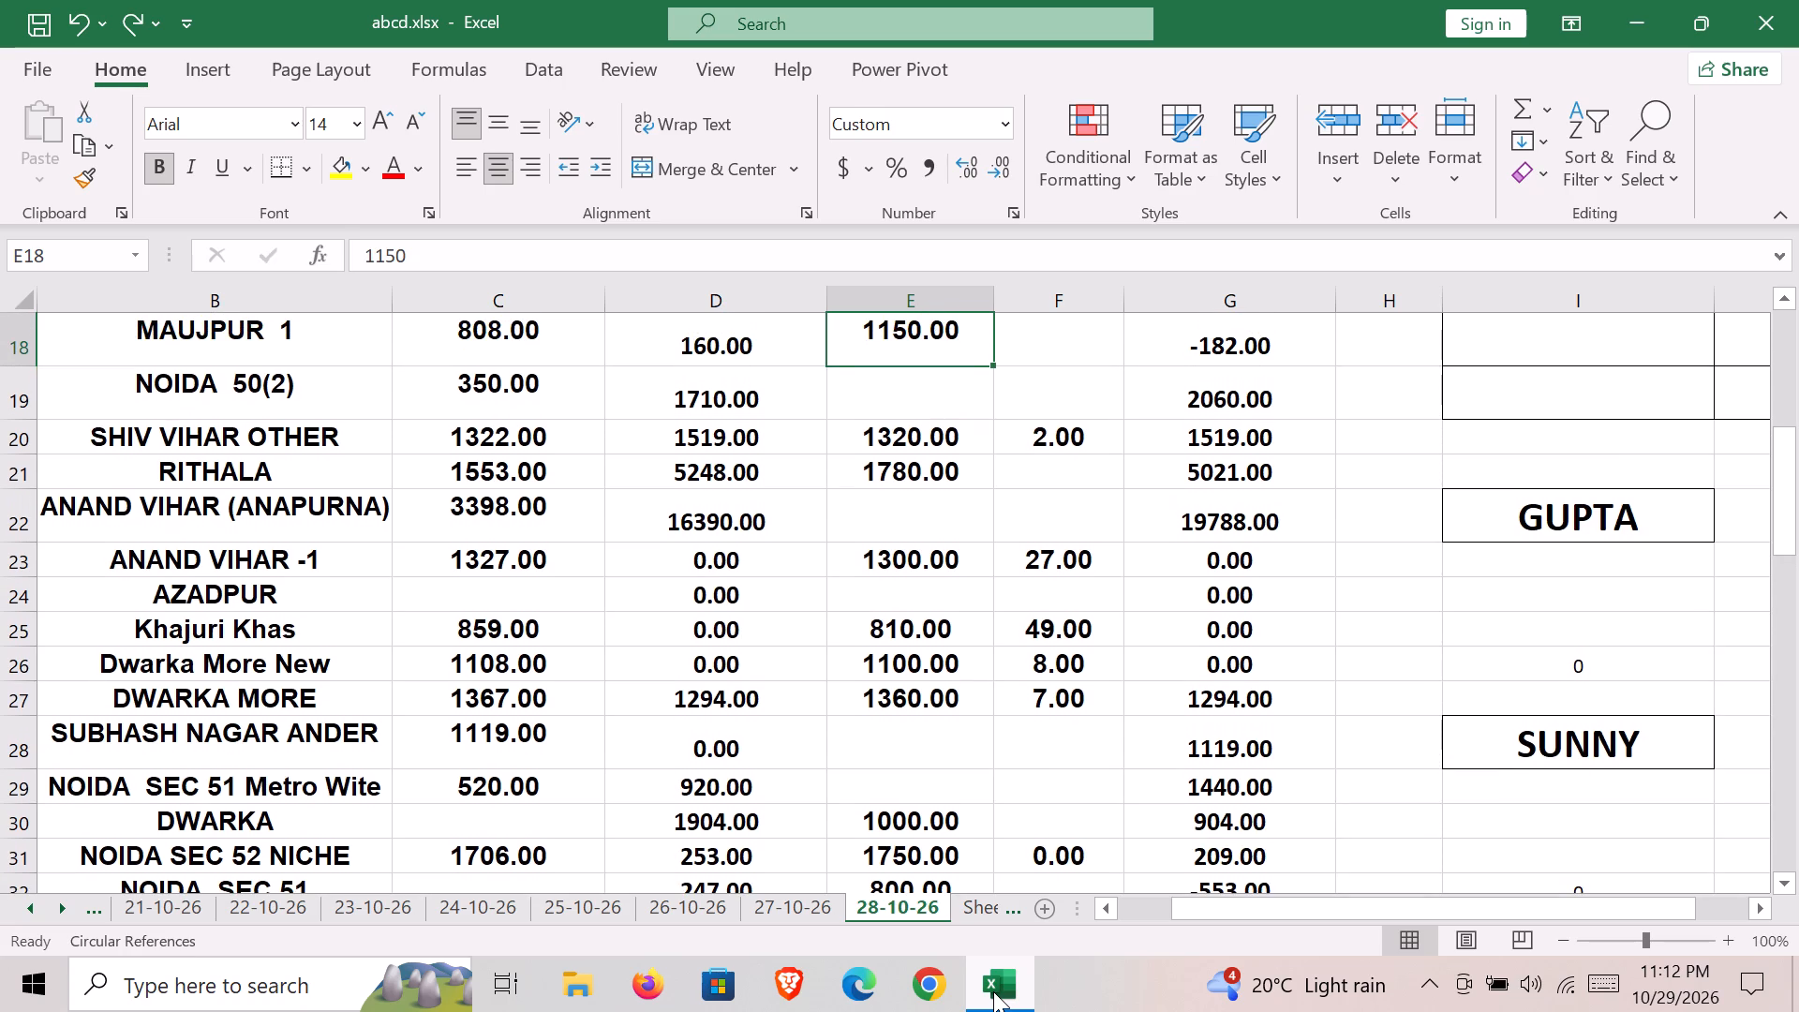
key(Up)
key(Up)
key(Up)
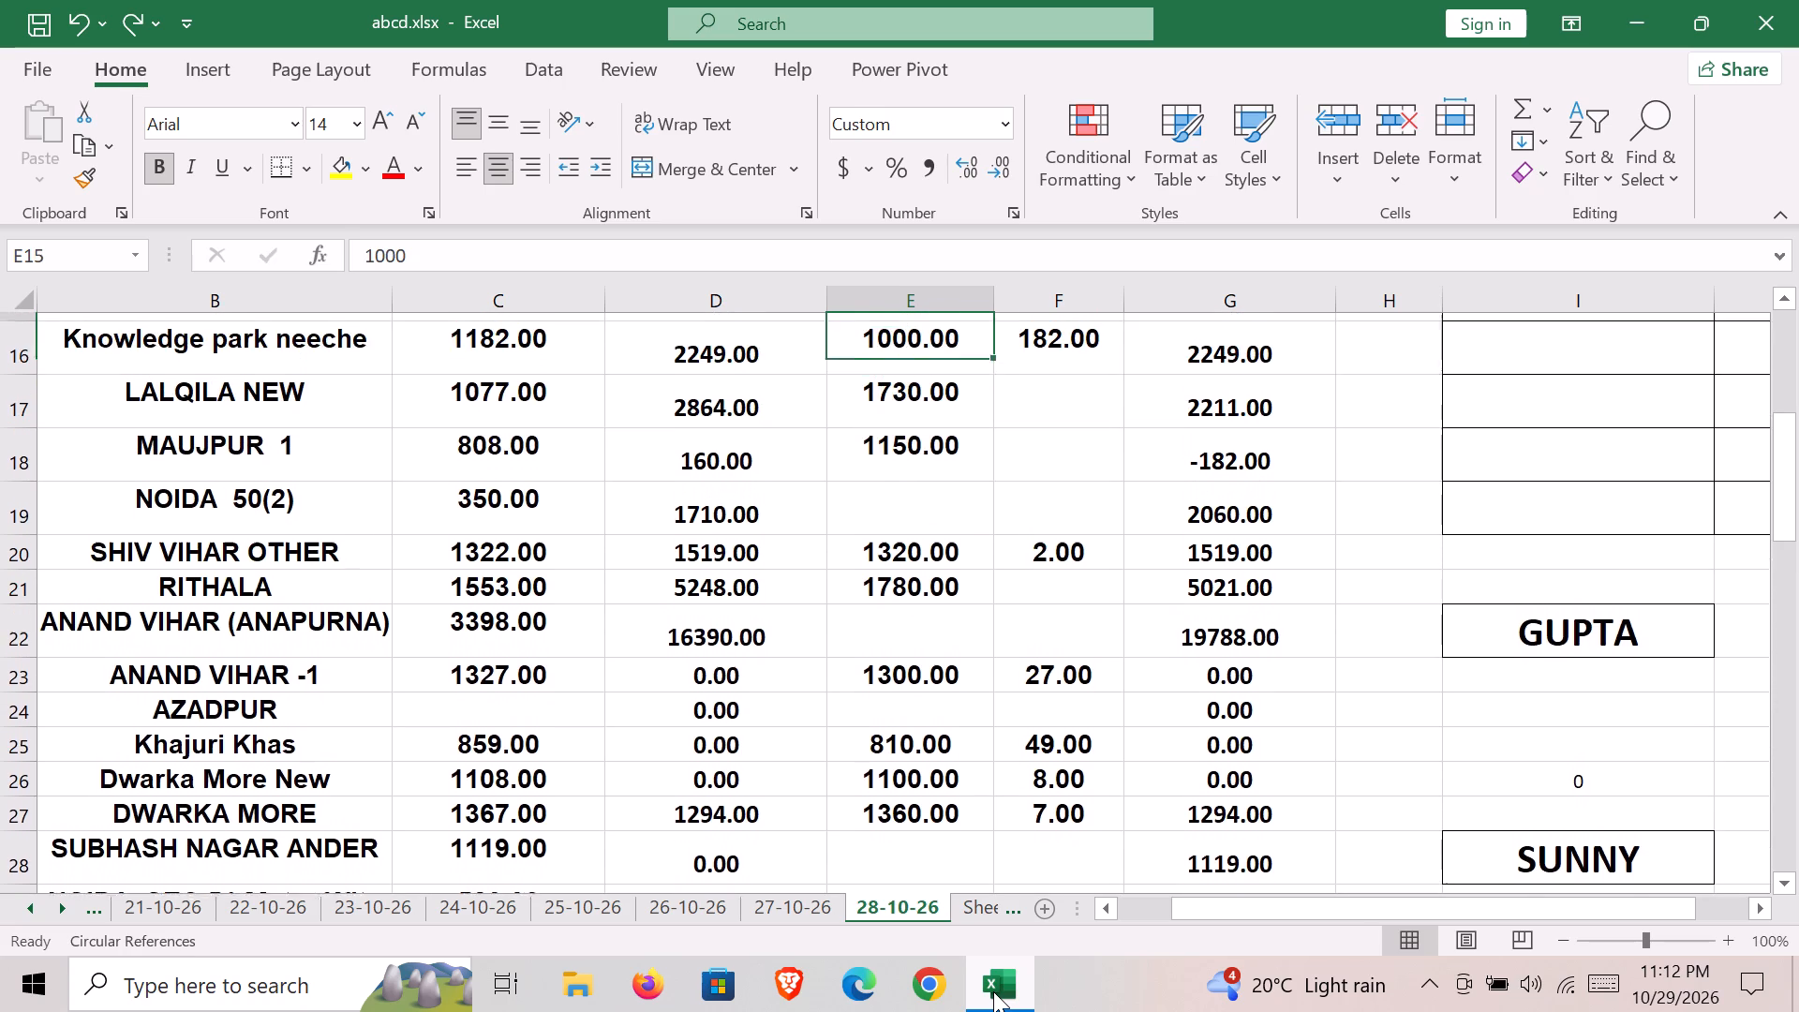
key(Up)
key(Up)
key(Up)
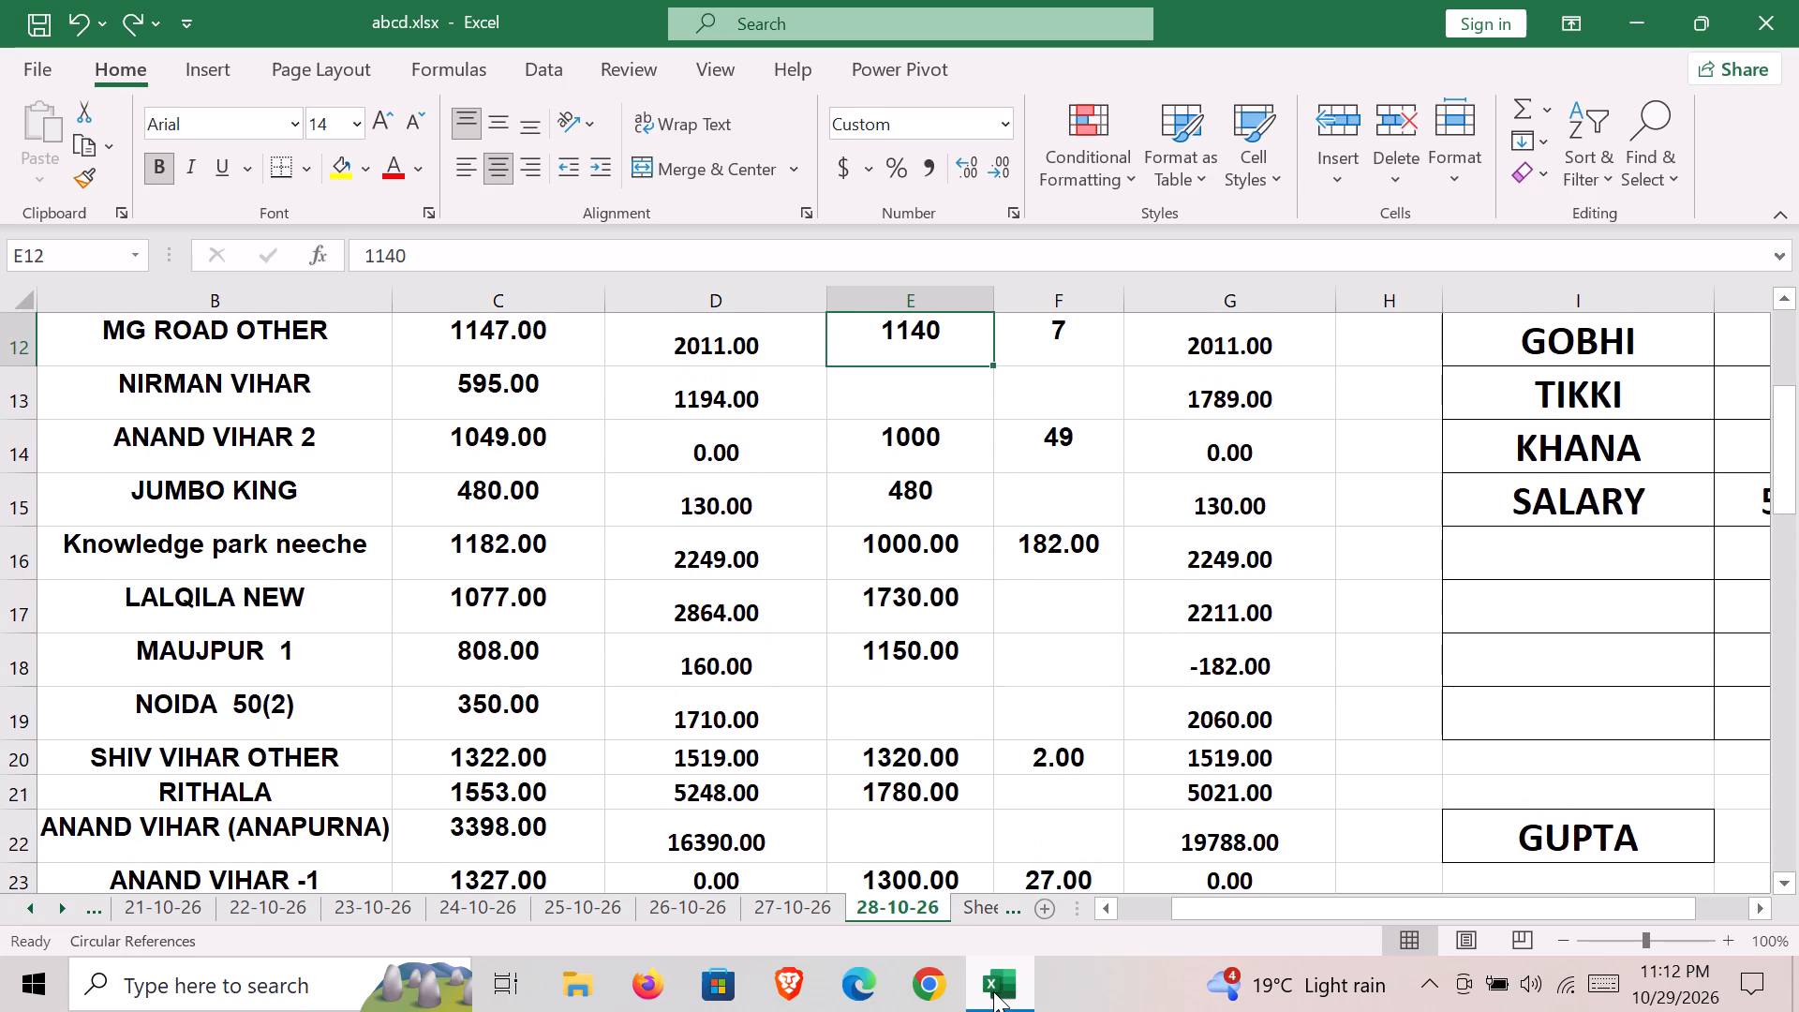
key(Up)
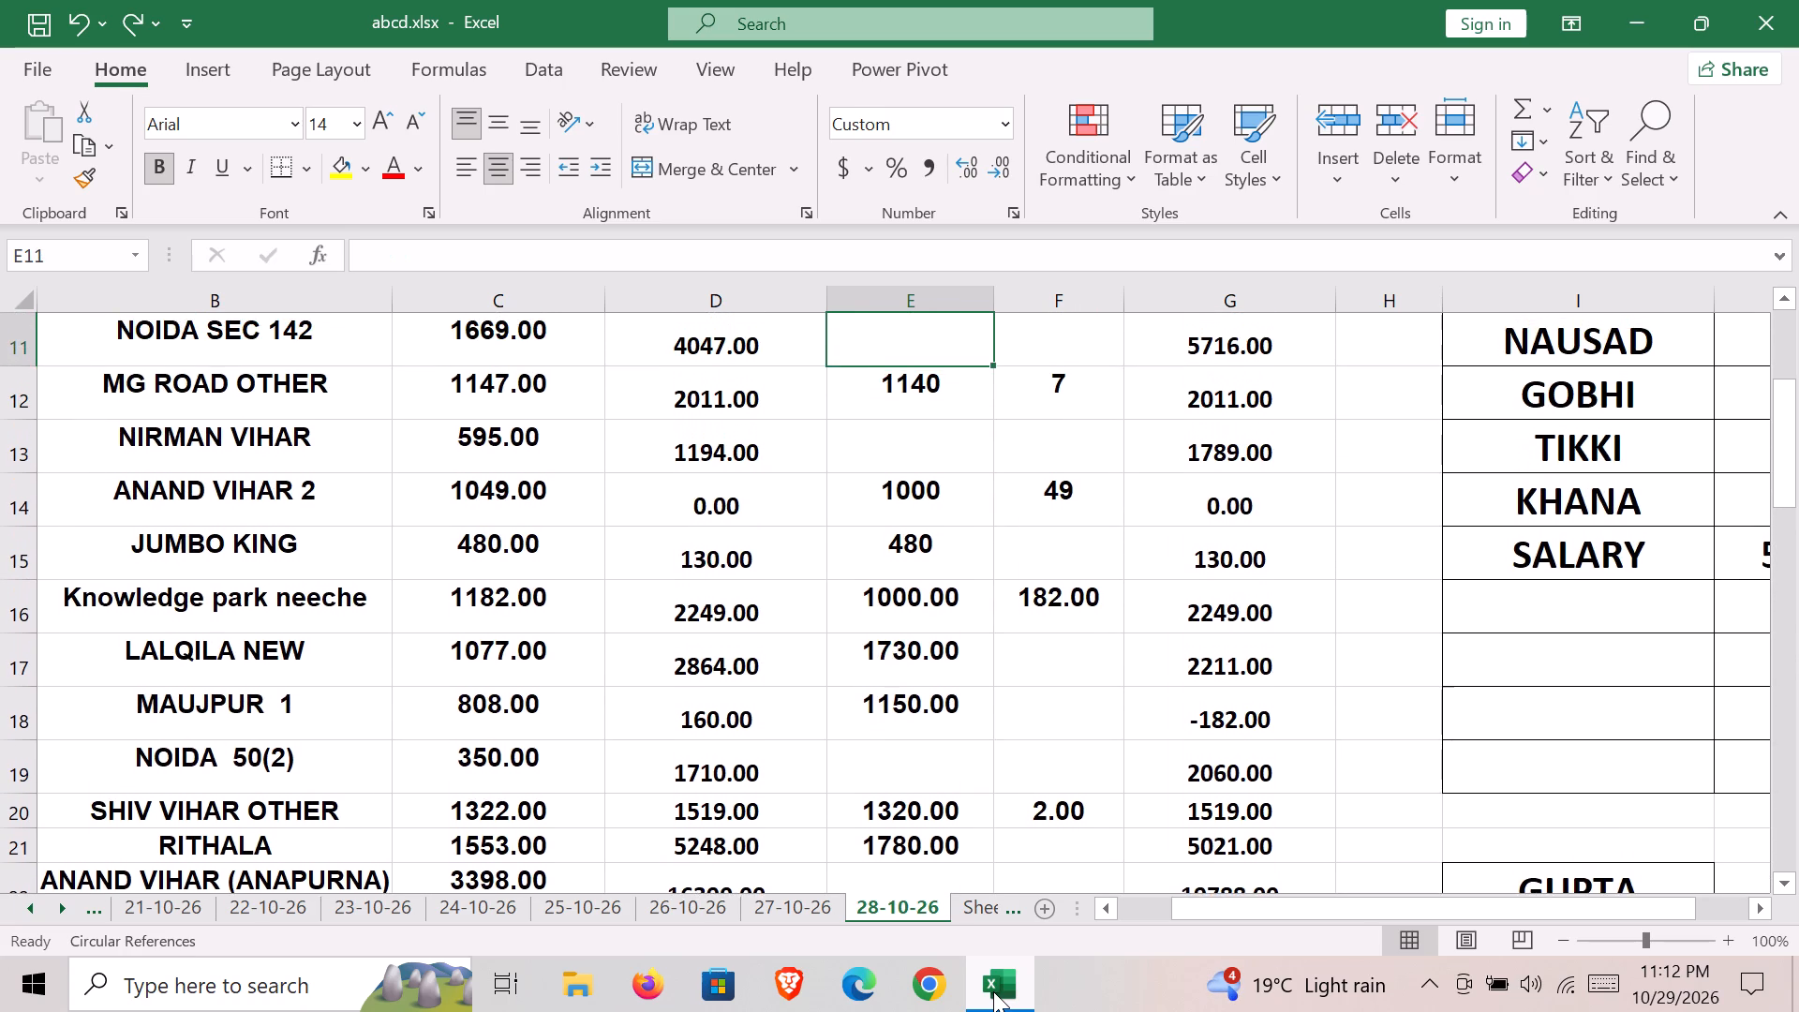
key(Up)
key(Up)
key(Up)
key(Up)
key(Up)
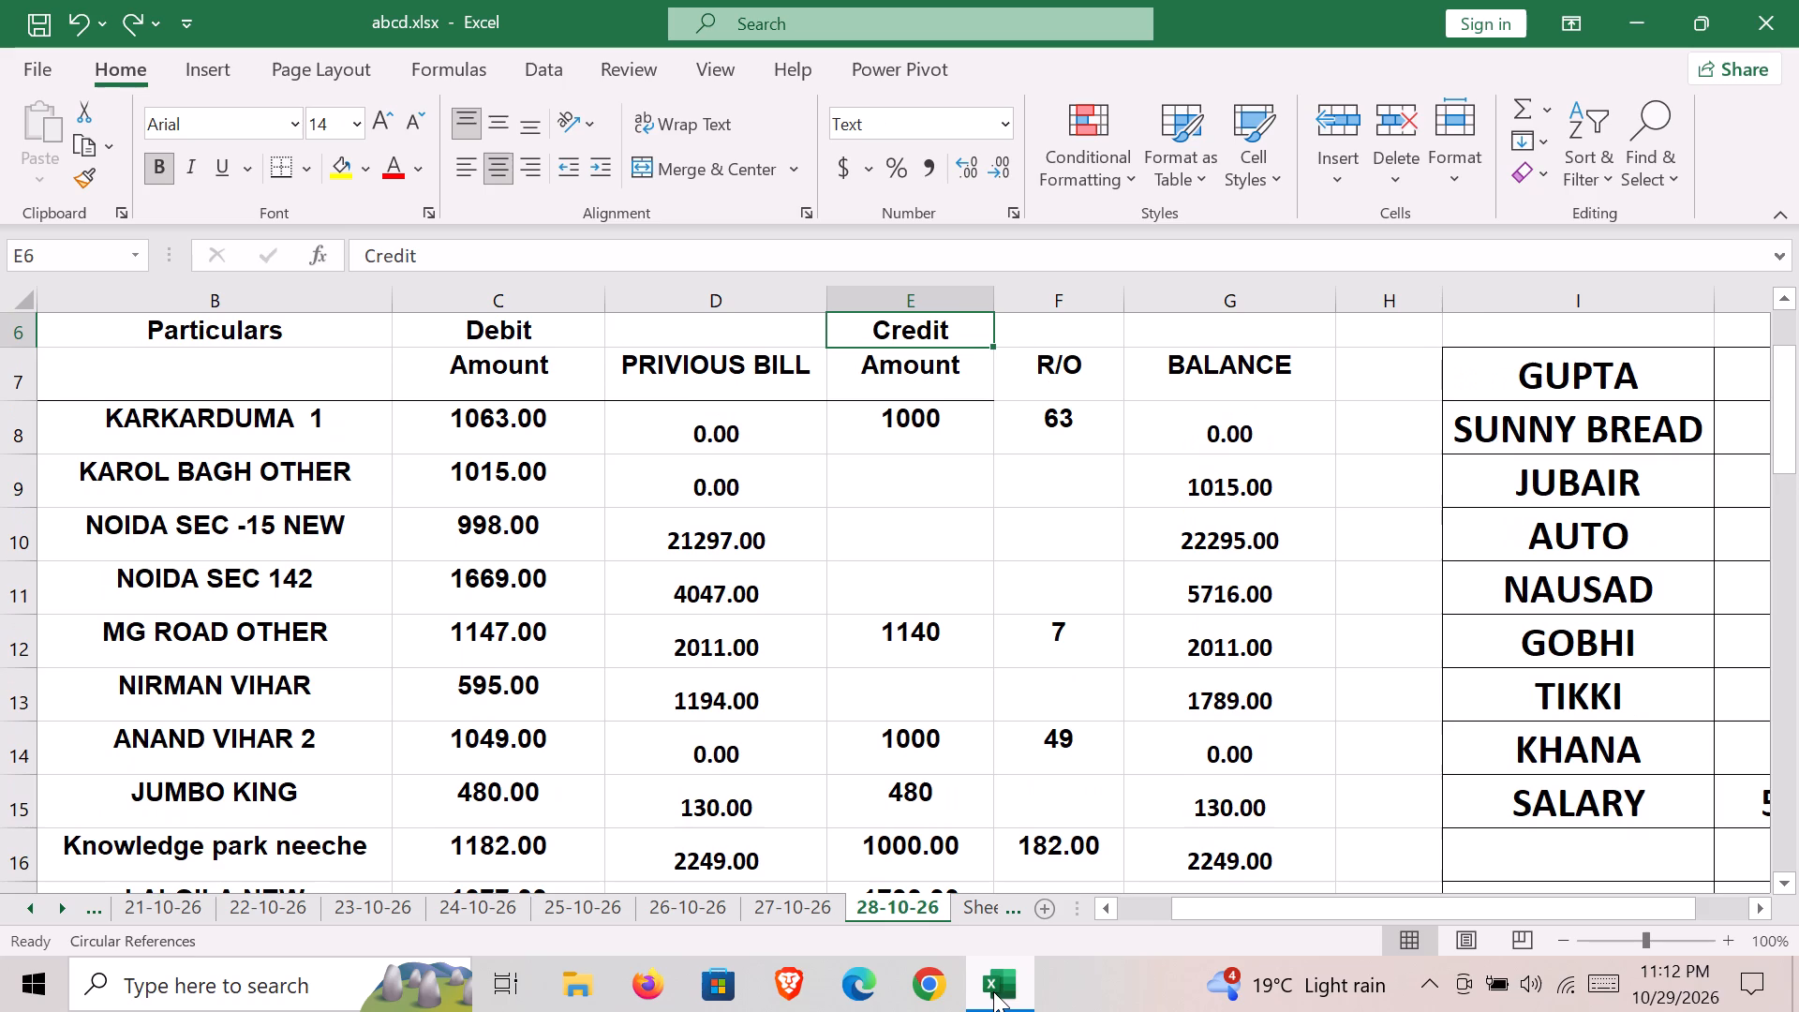
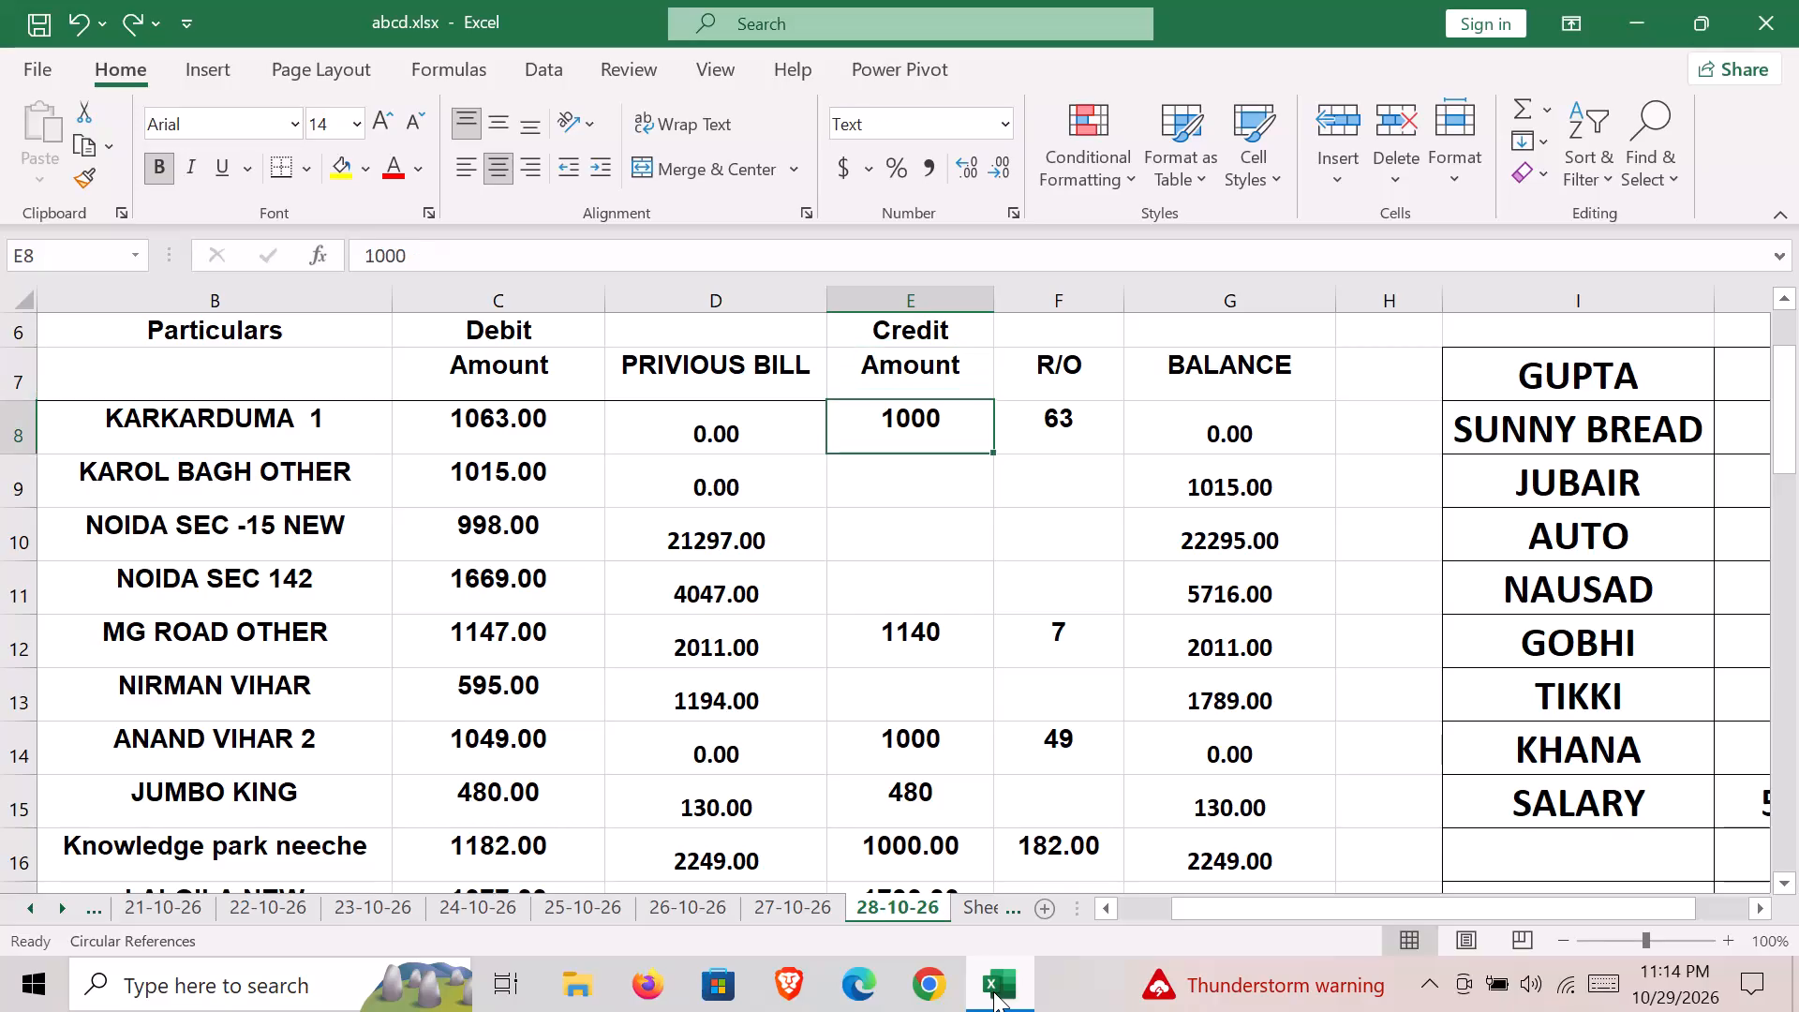
Check the Credit Amount entries in column E row by row, from KARKARDUMA 1 down to SHIV VIHAR OTHER.
key(Down)
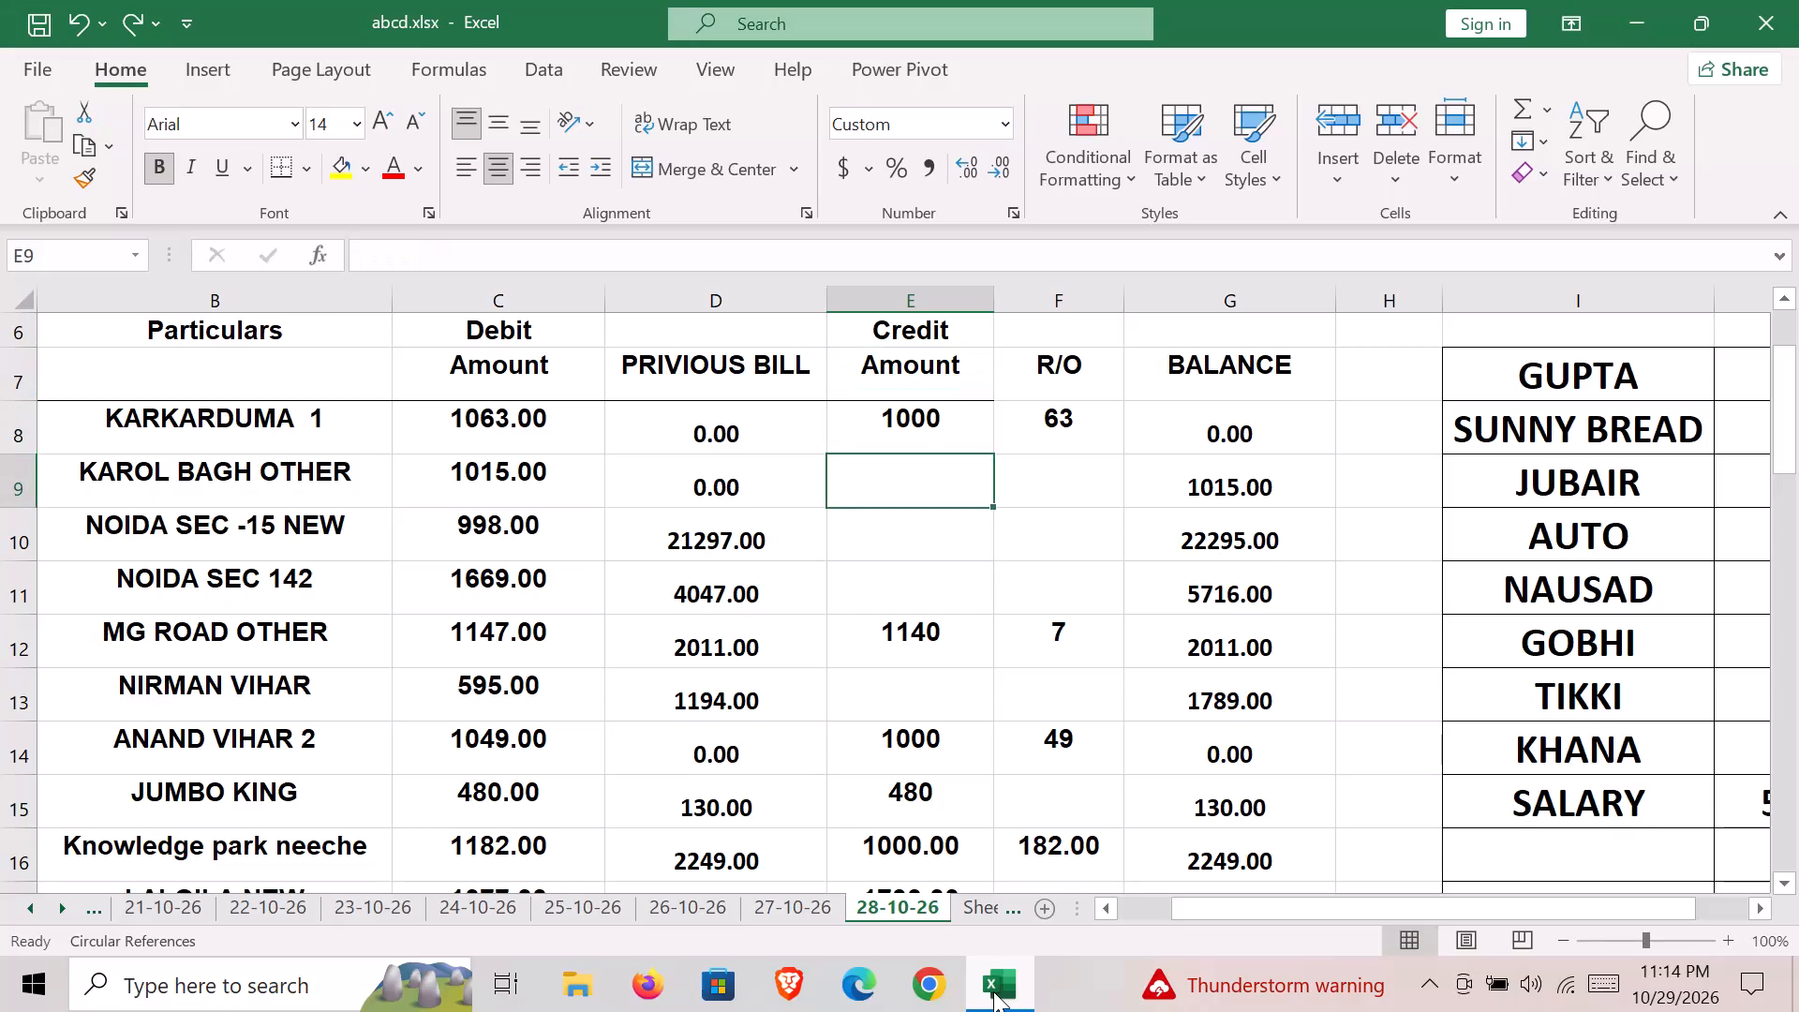
key(Down)
key(Down)
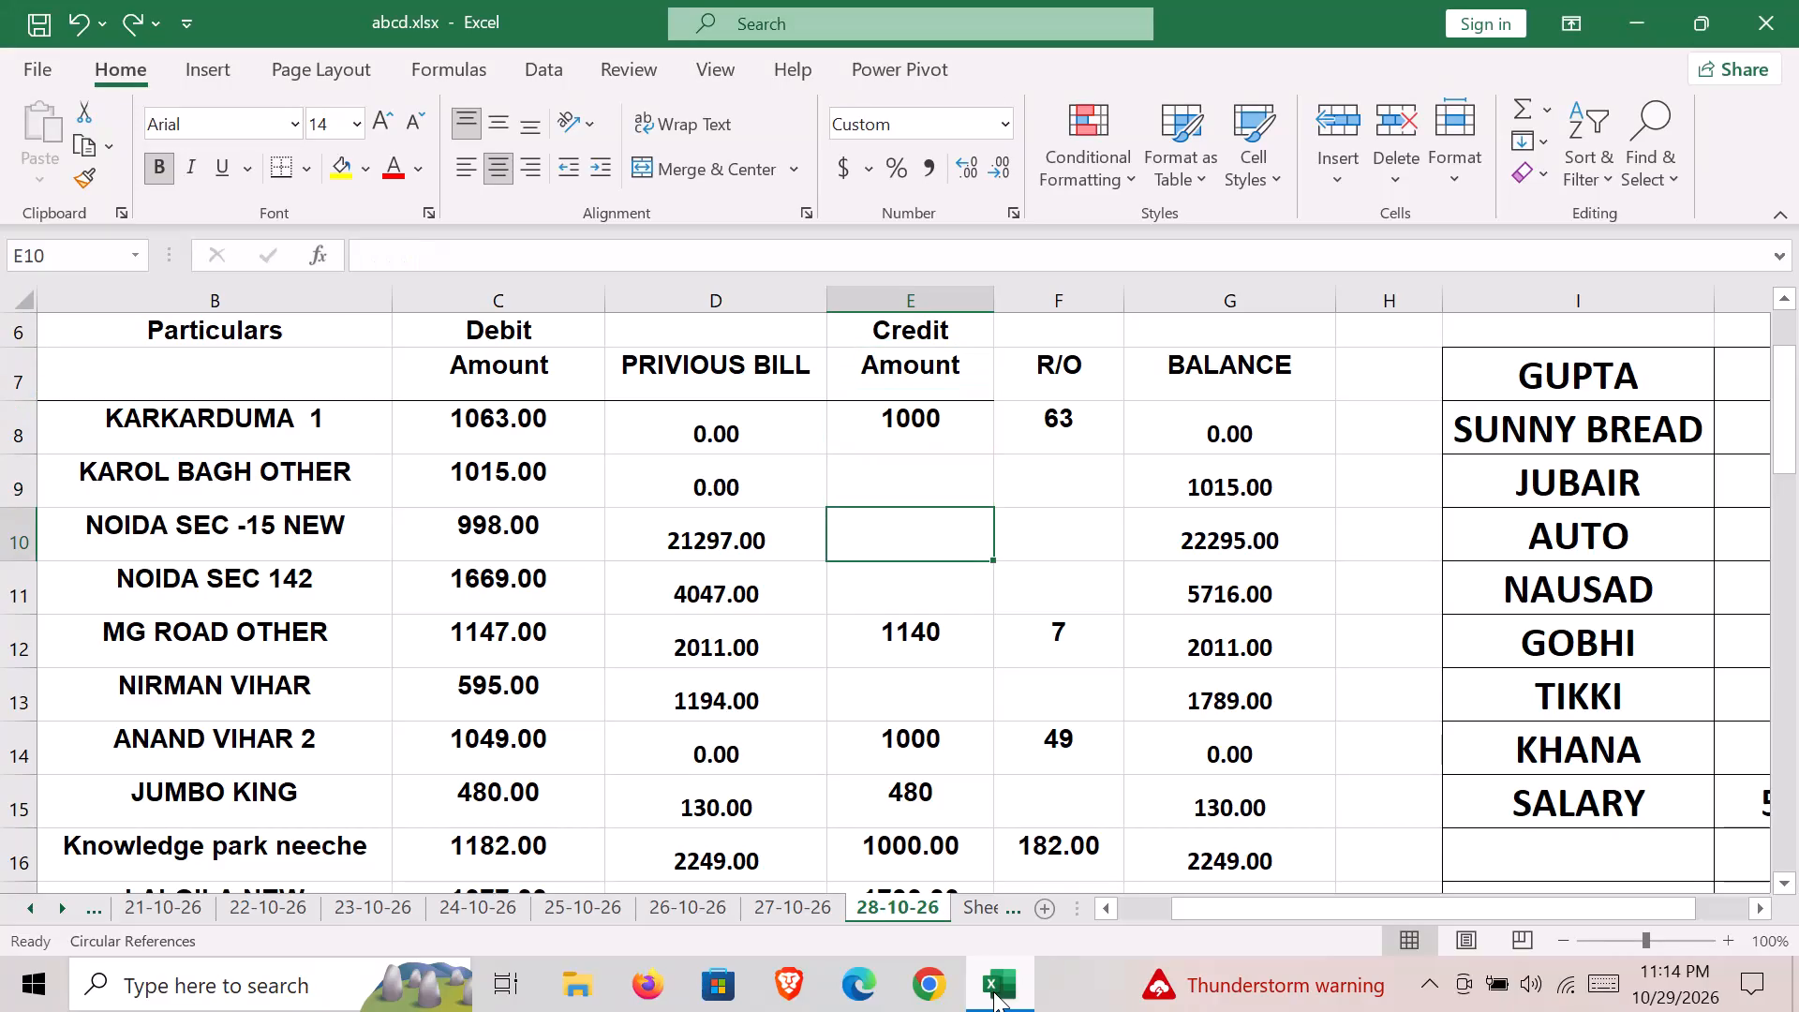
key(Down)
key(Down)
key(Up)
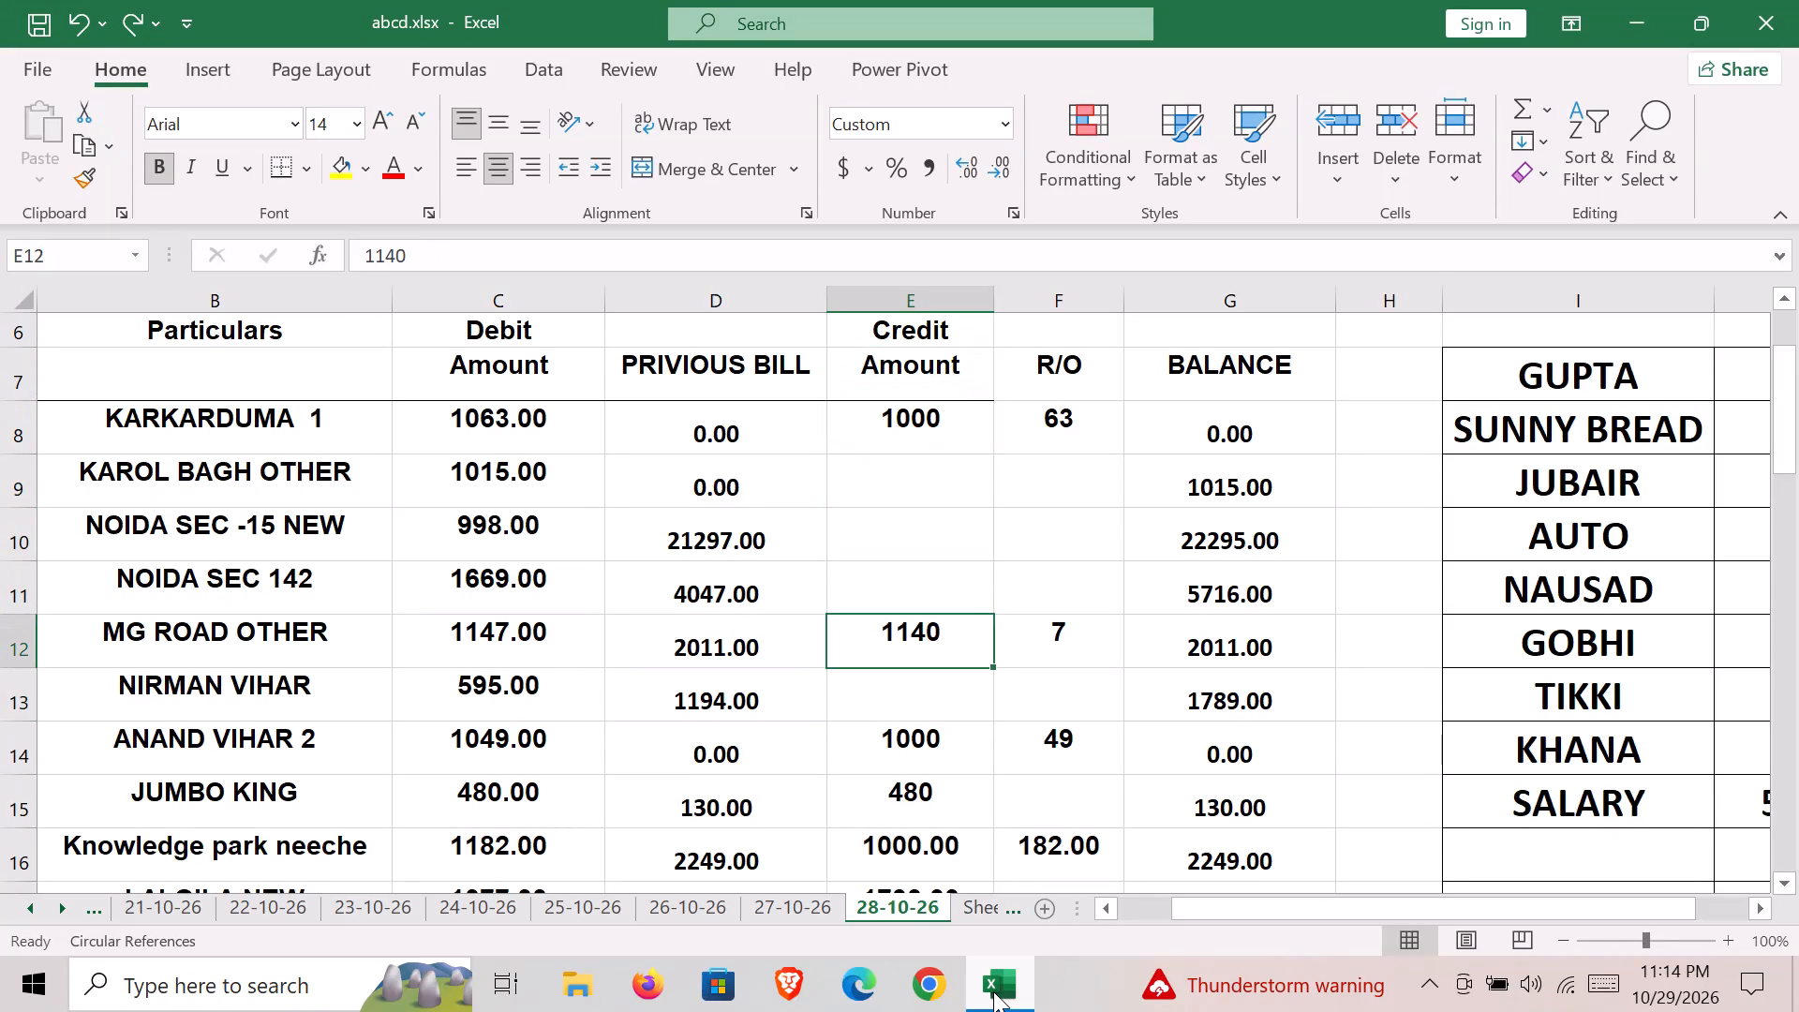
key(Down)
key(Down)
key(Down)
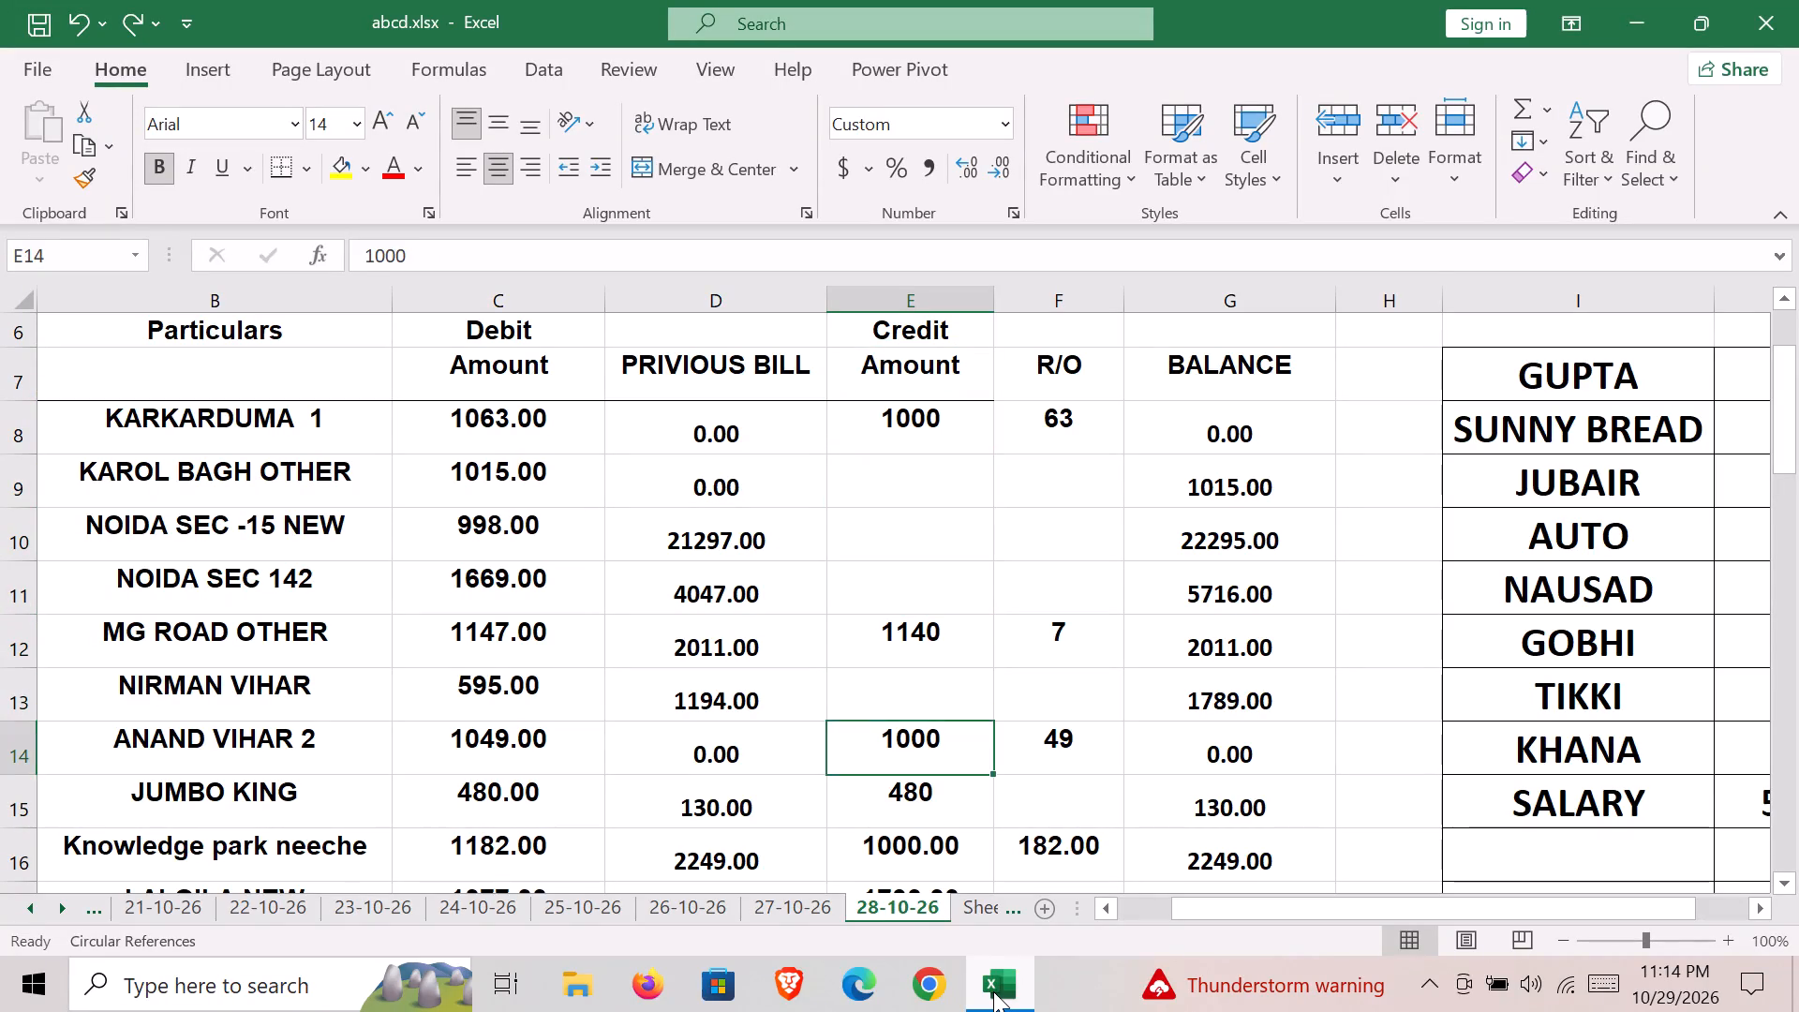
key(Down)
key(Down)
key(Down)
key(Down)
key(Down)
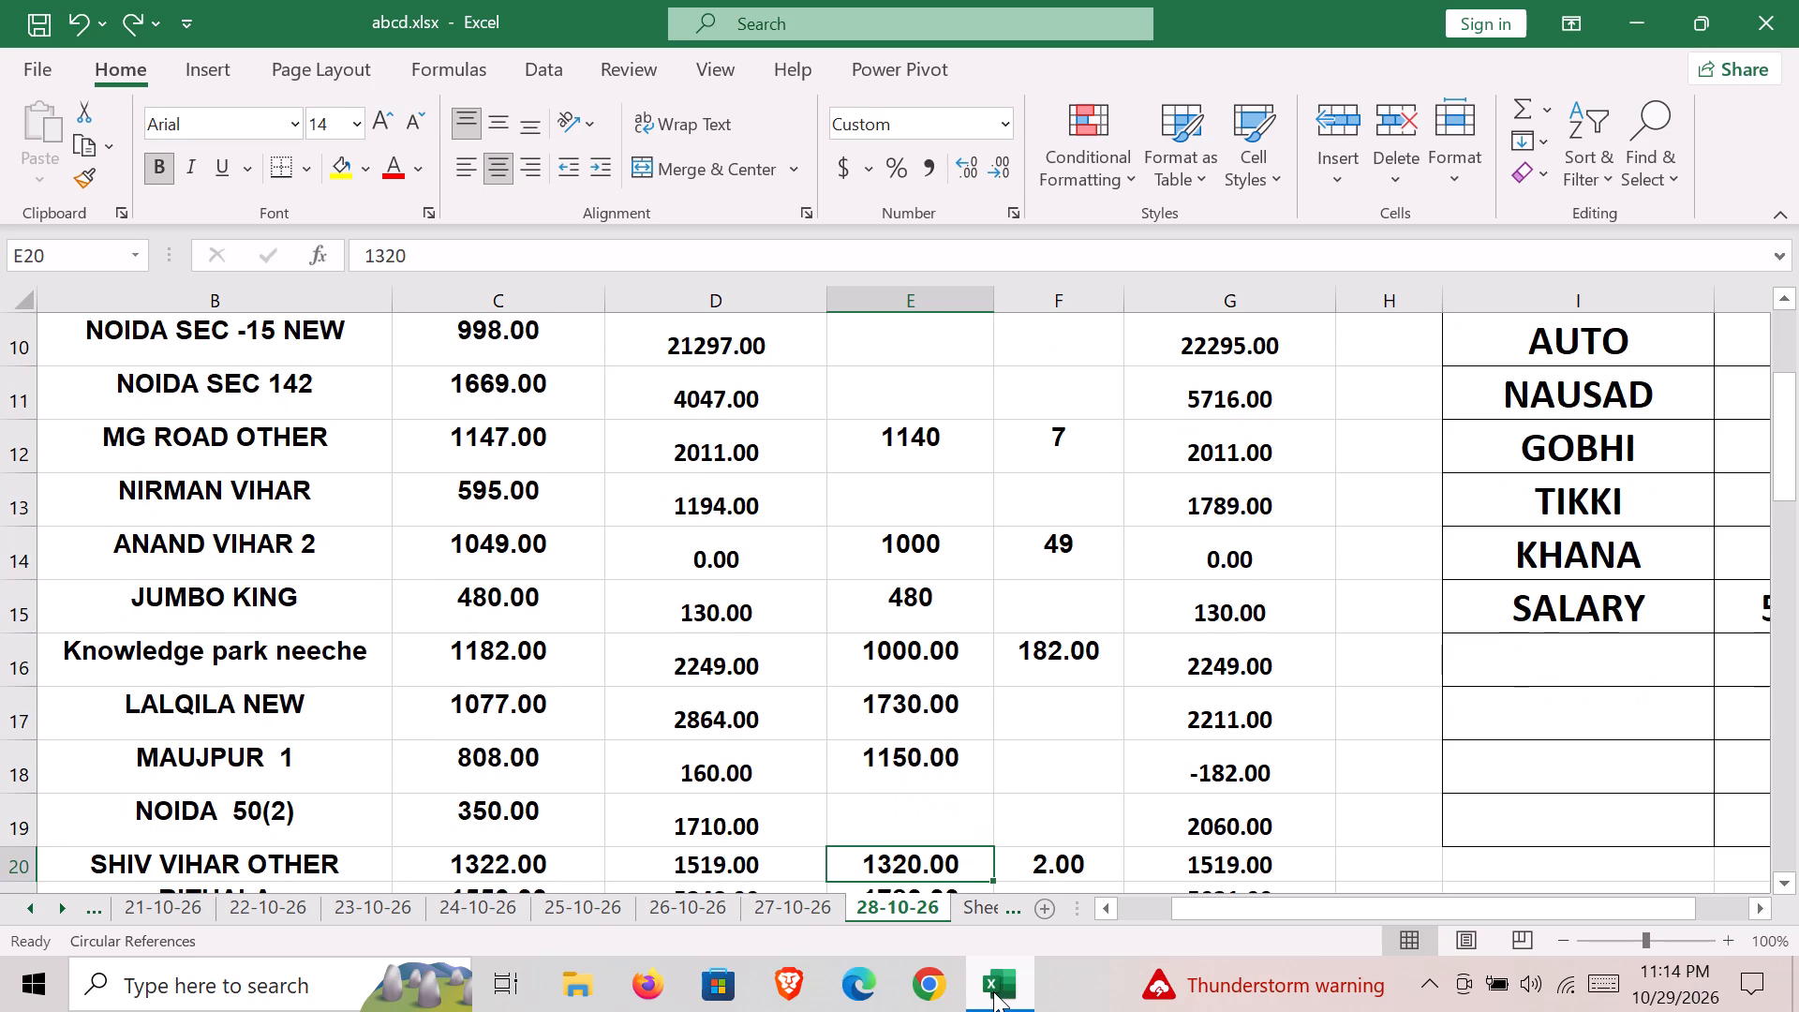
Recheck the Credit Amount entries from the first location, KARKARDUMA 1, down to ANAND VIHAR (ANAPURNA) in row 22.
key(Up)
key(Up)
key(Up)
key(Up)
key(Up)
key(Up)
key(Up)
key(Up)
key(Up)
key(Up)
key(Up)
key(Up)
key(Up)
key(Up)
key(Up)
key(Up)
key(Up)
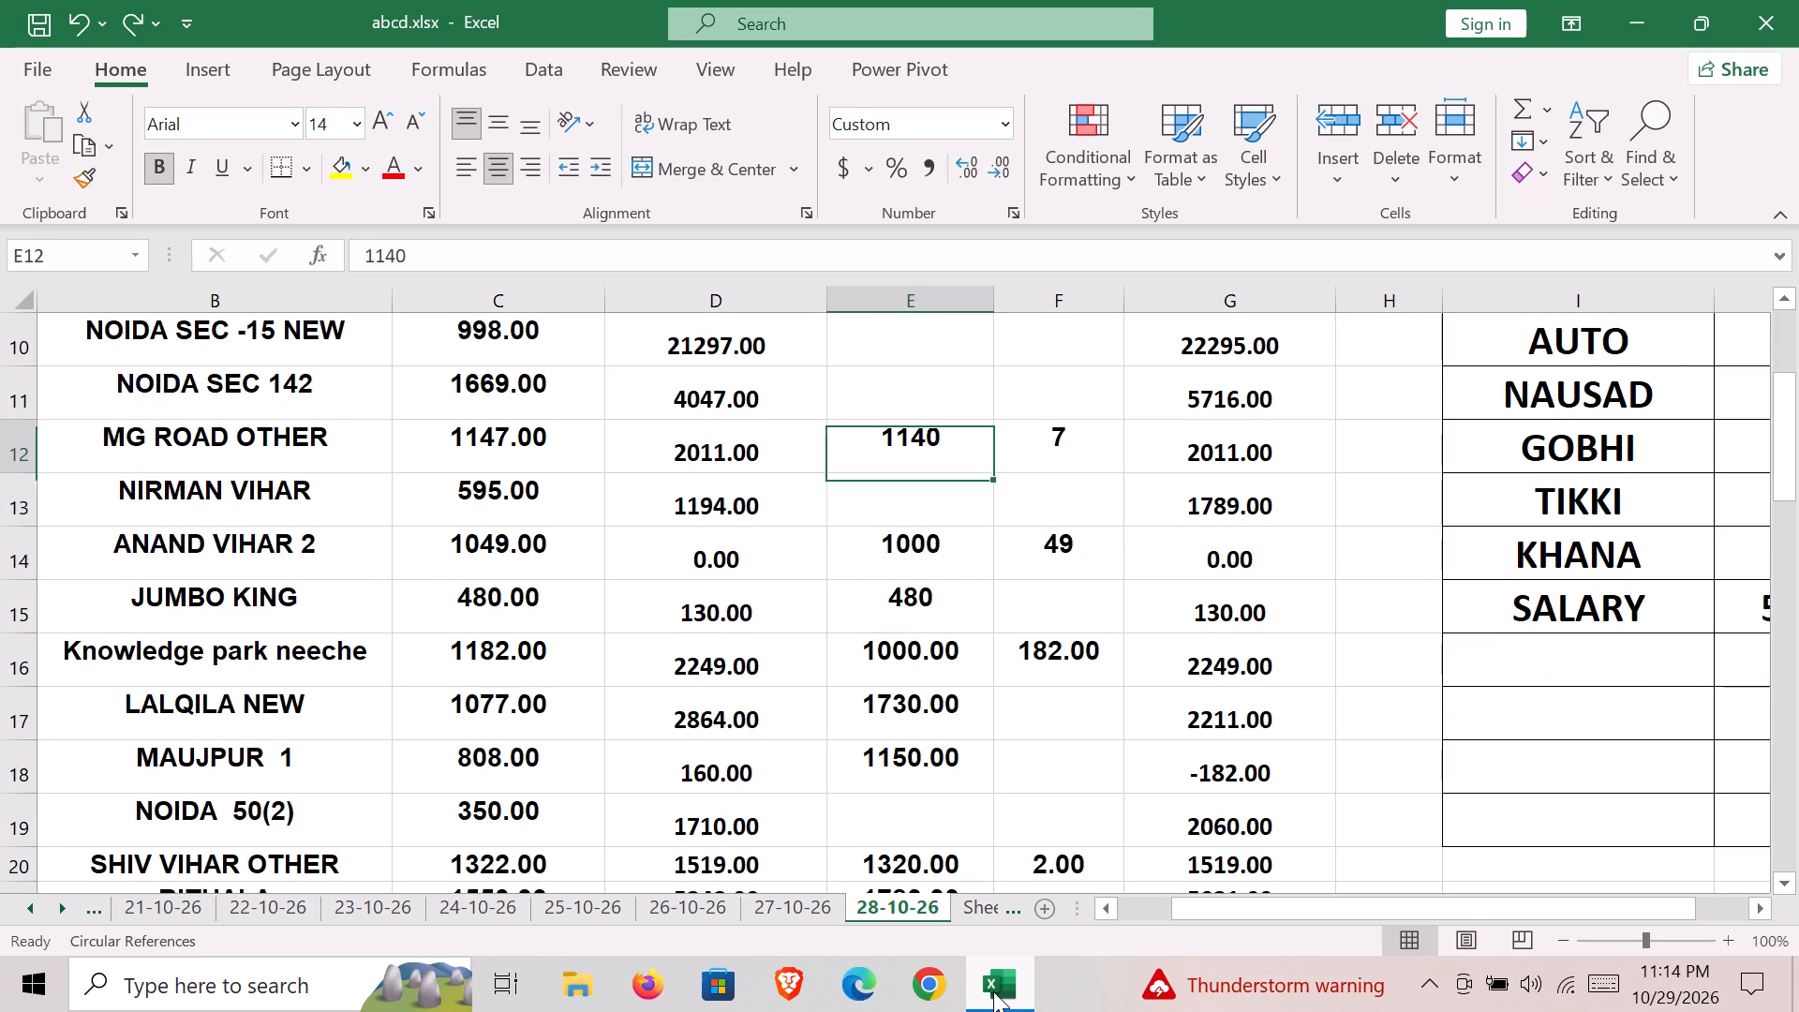
key(Down)
key(Down)
key(Down)
key(Down)
key(Down)
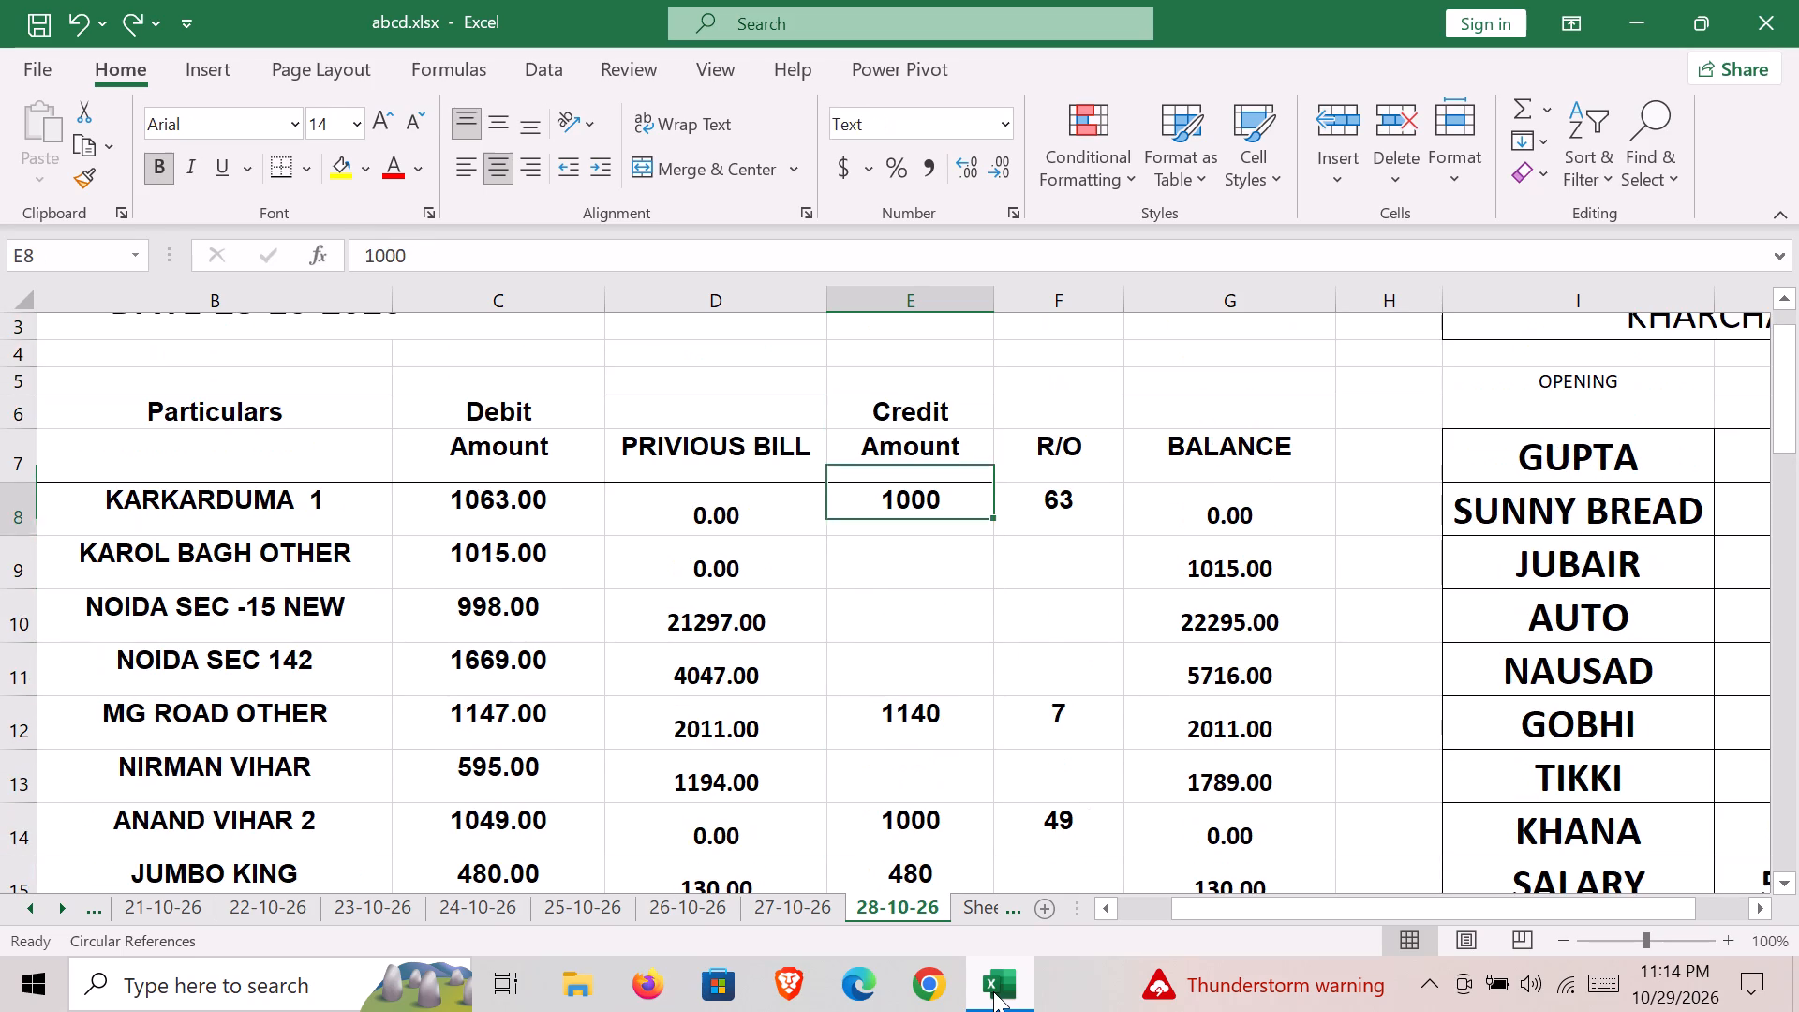
key(Down)
key(Down)
key(Down)
key(Down)
key(Down)
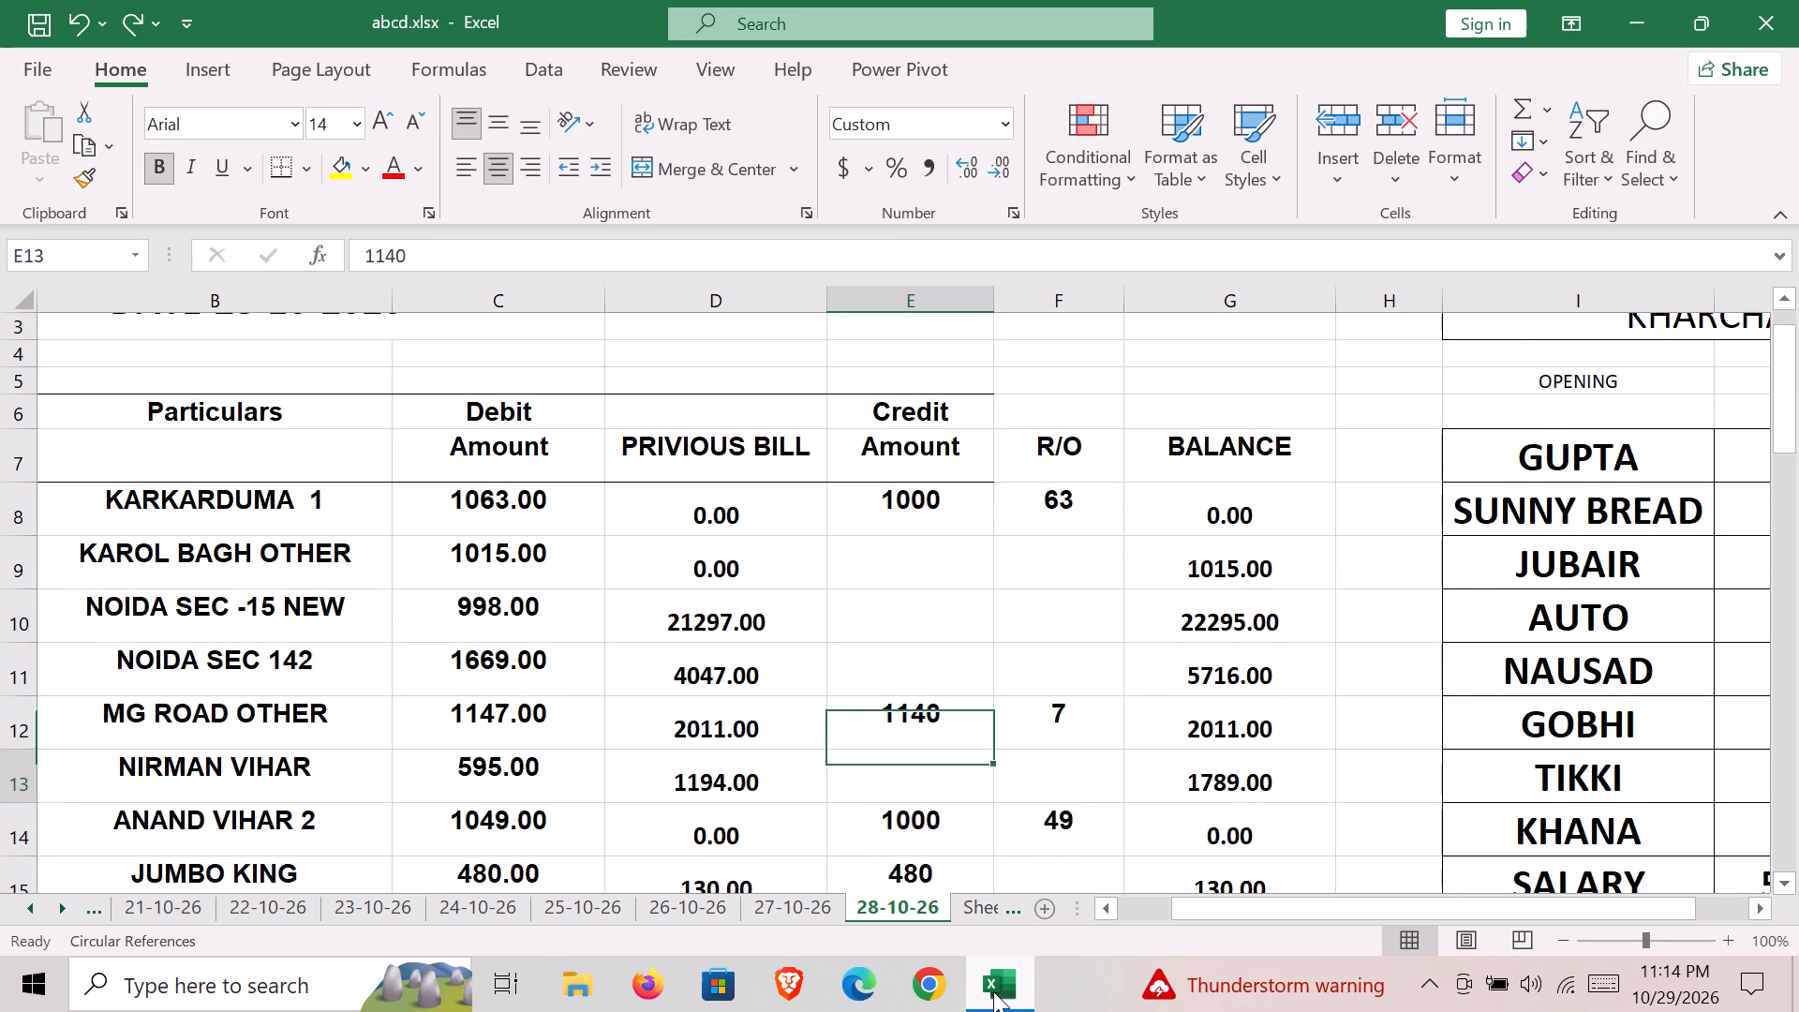
key(Down)
key(Down)
key(Up)
key(Down)
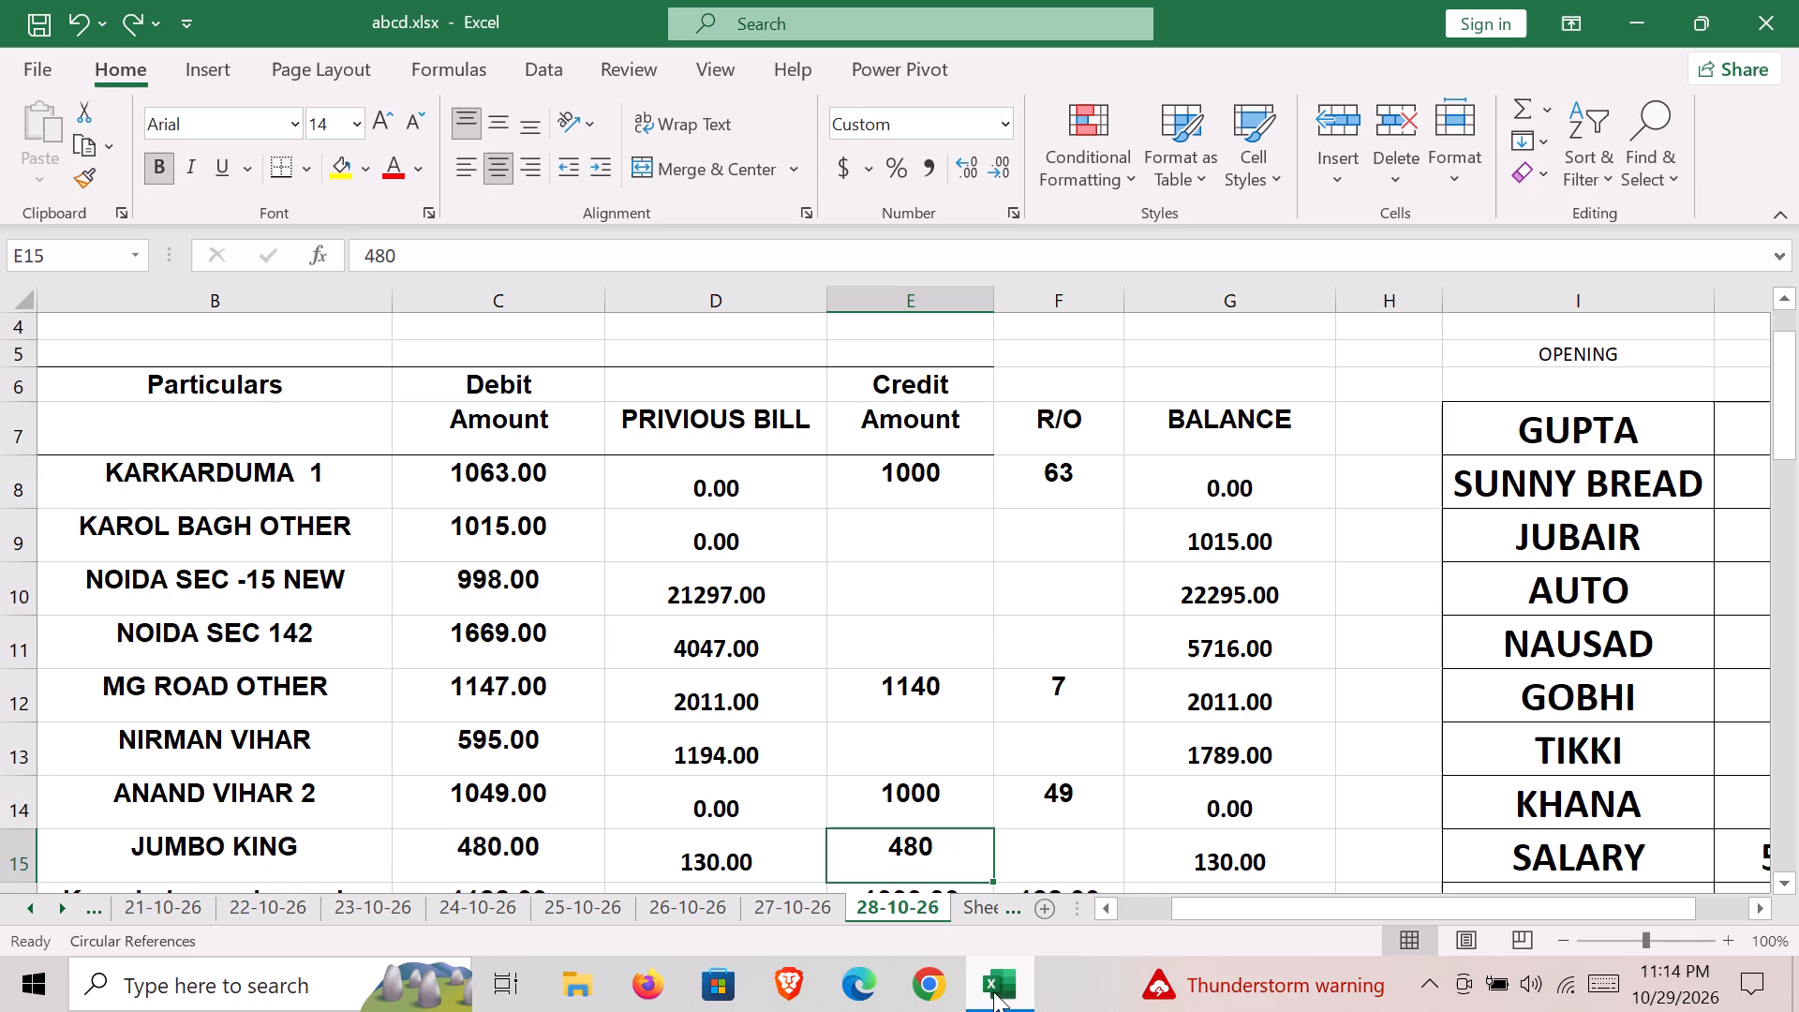
key(Down)
key(Up)
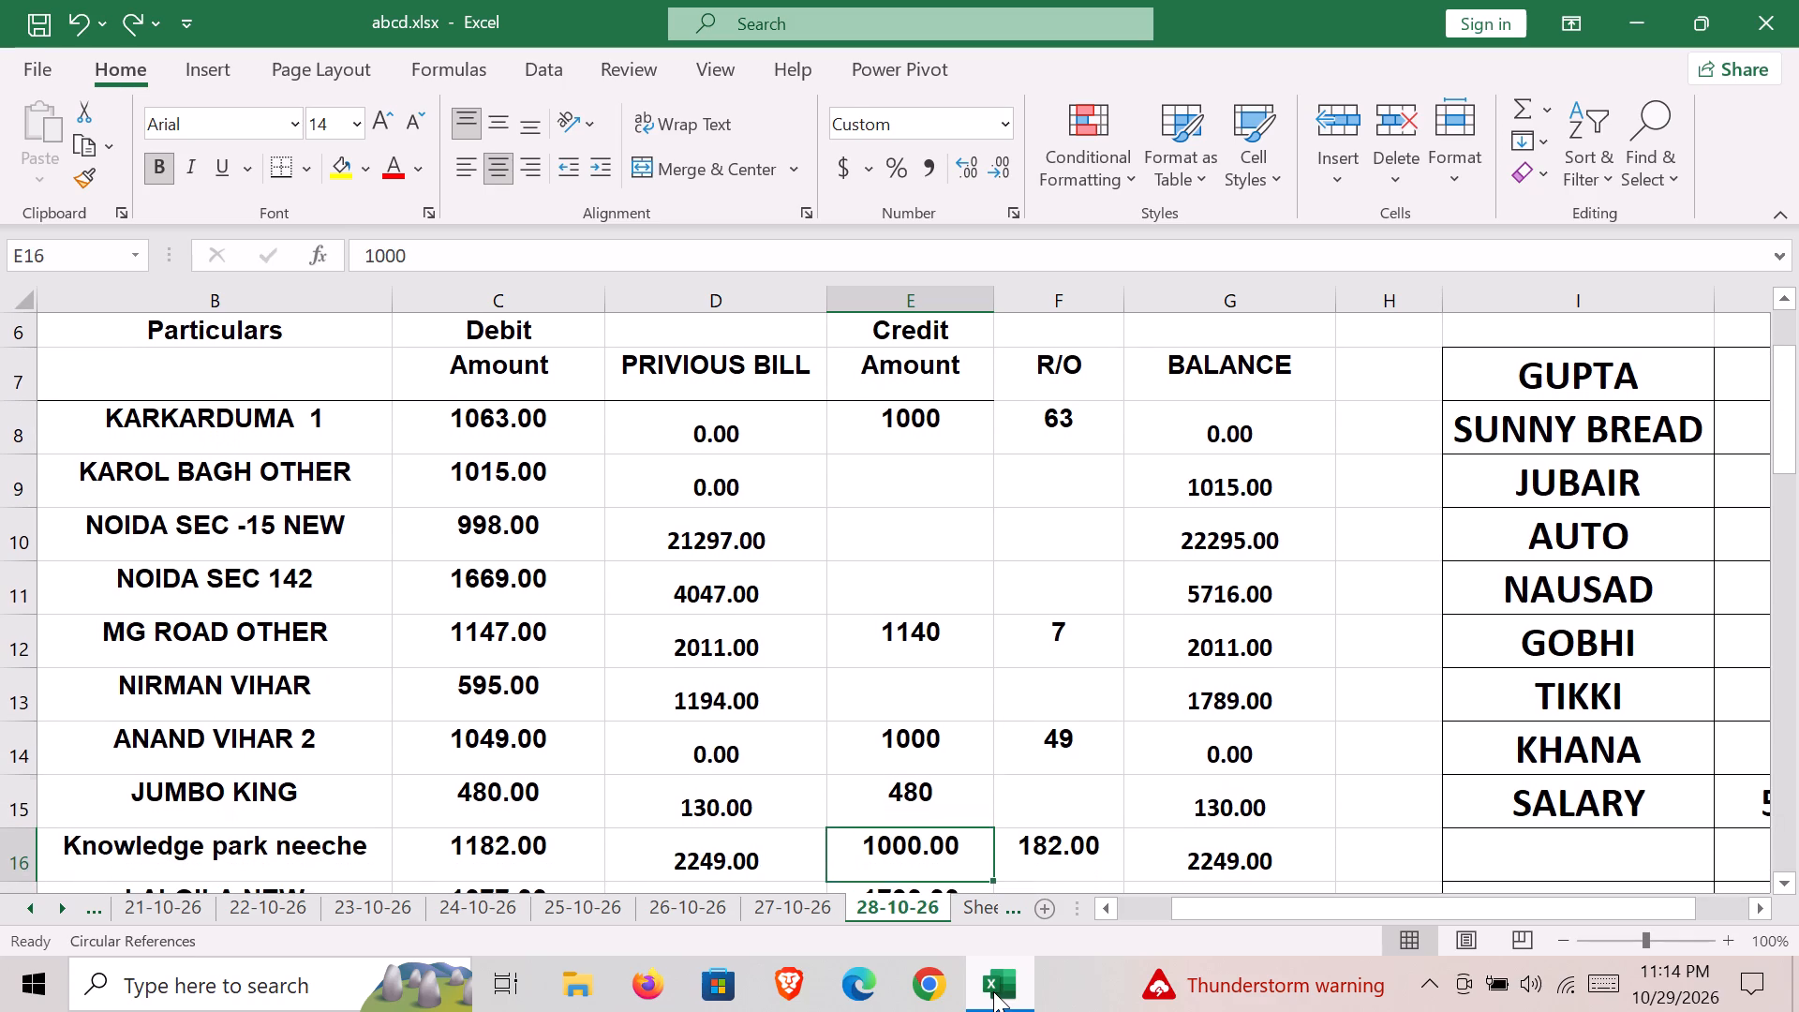
key(Down)
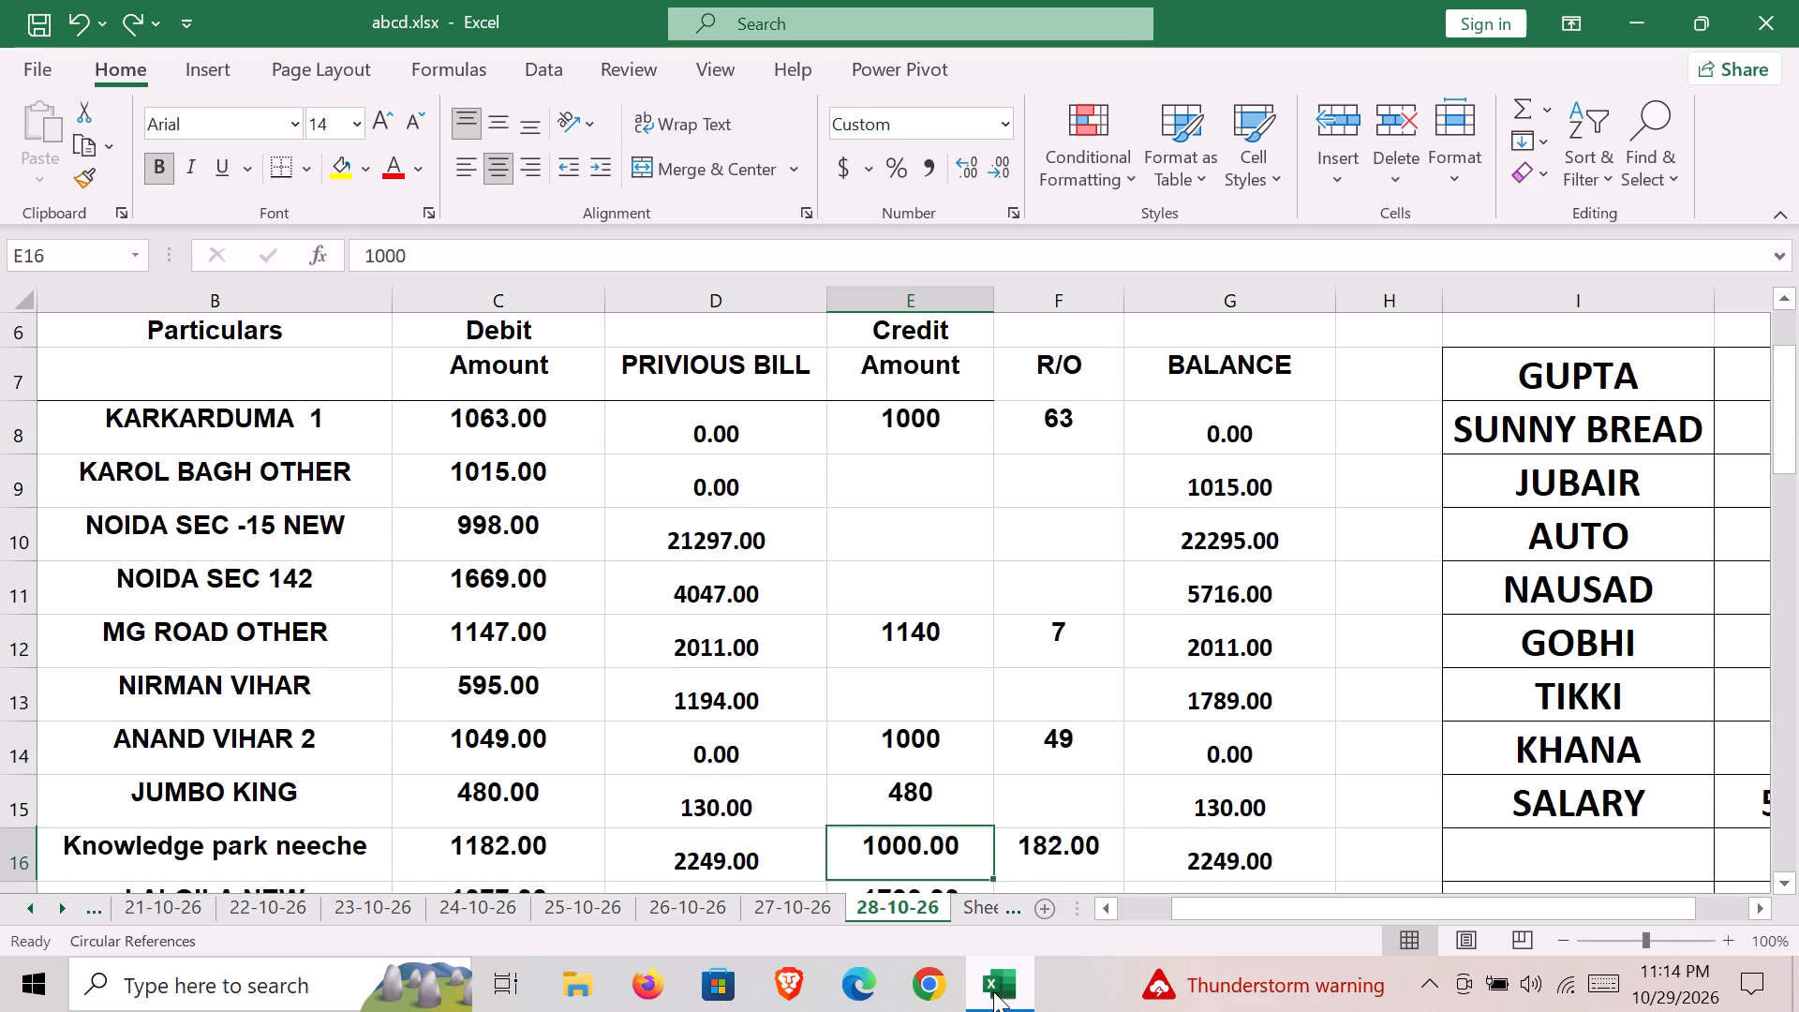
key(Down)
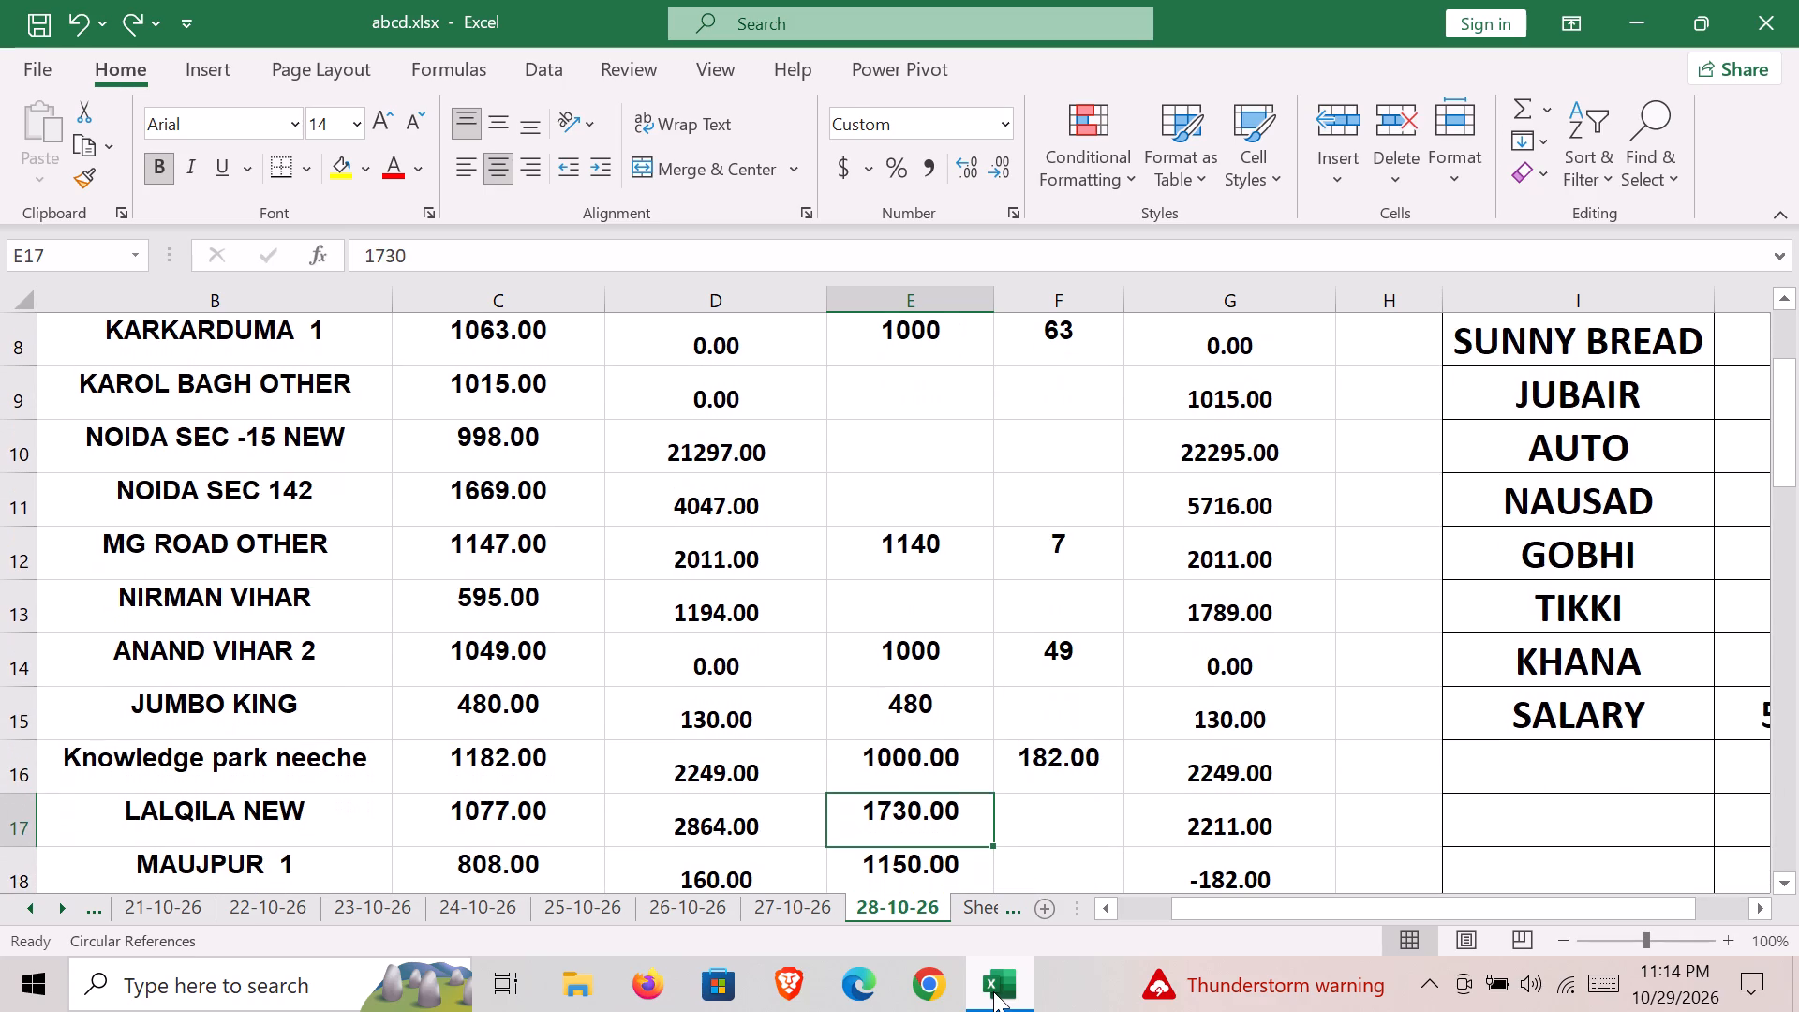
key(Down)
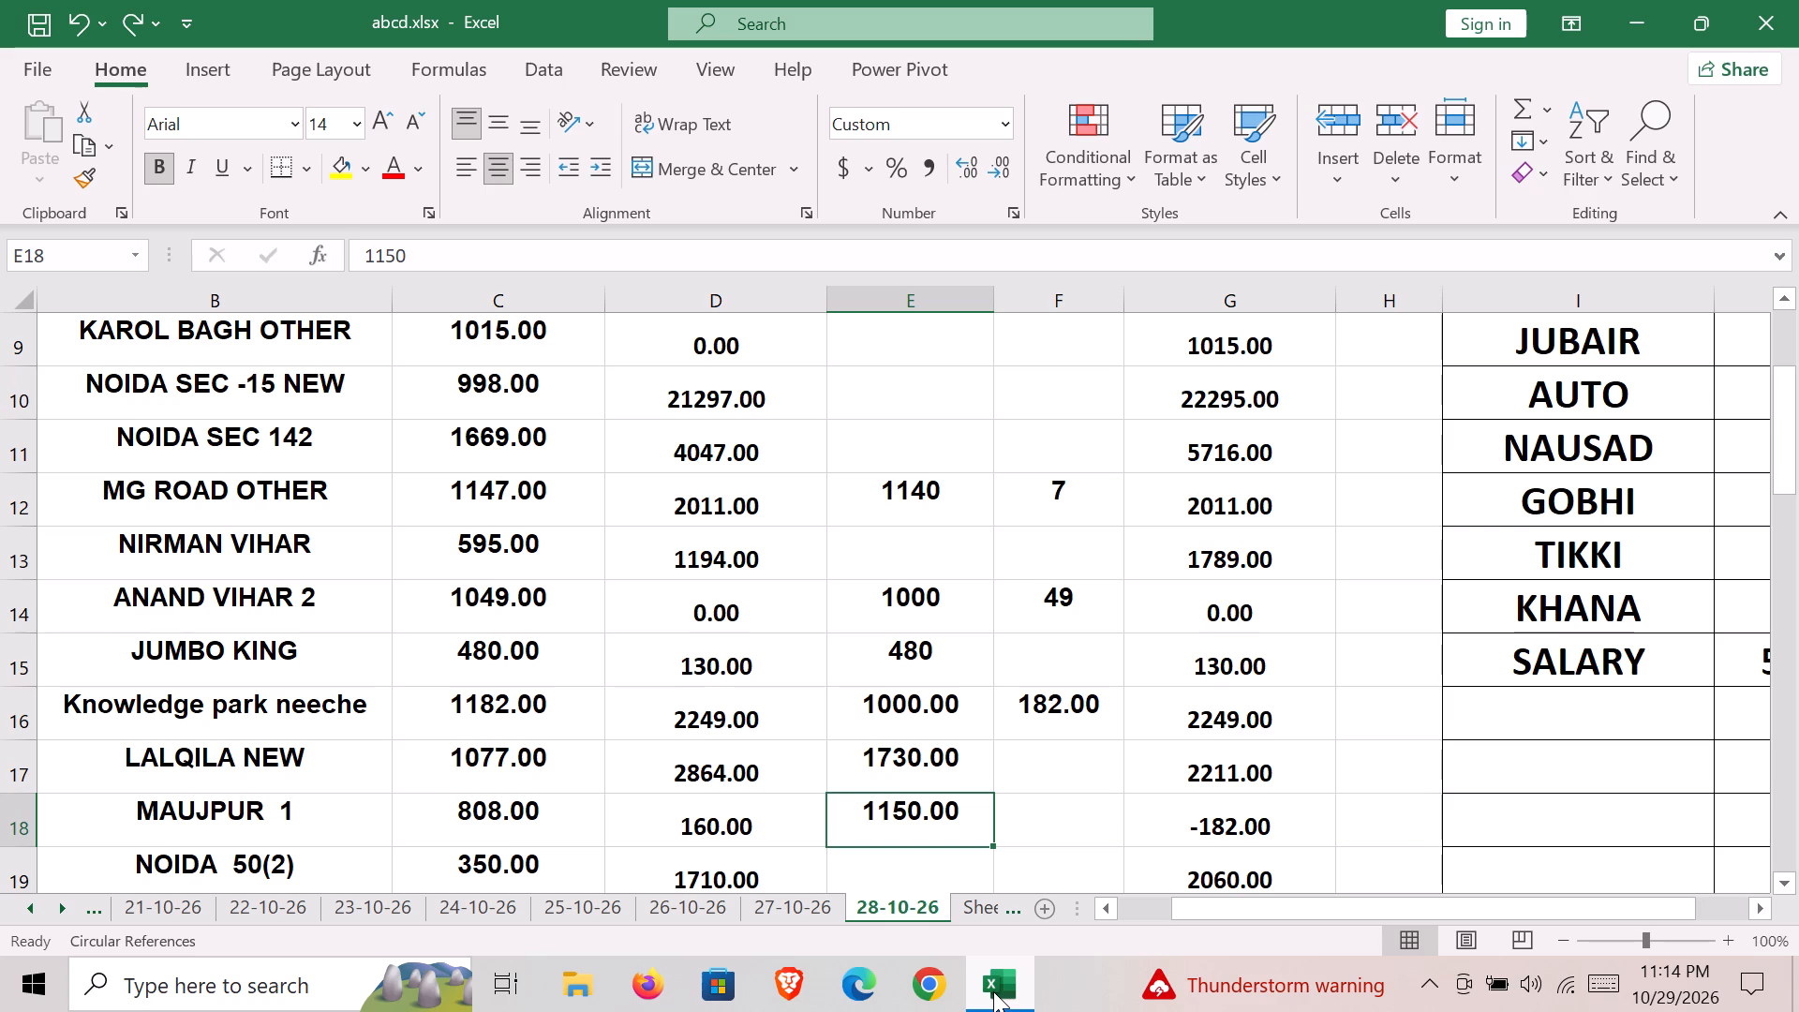
key(Down)
key(Down)
key(Down)
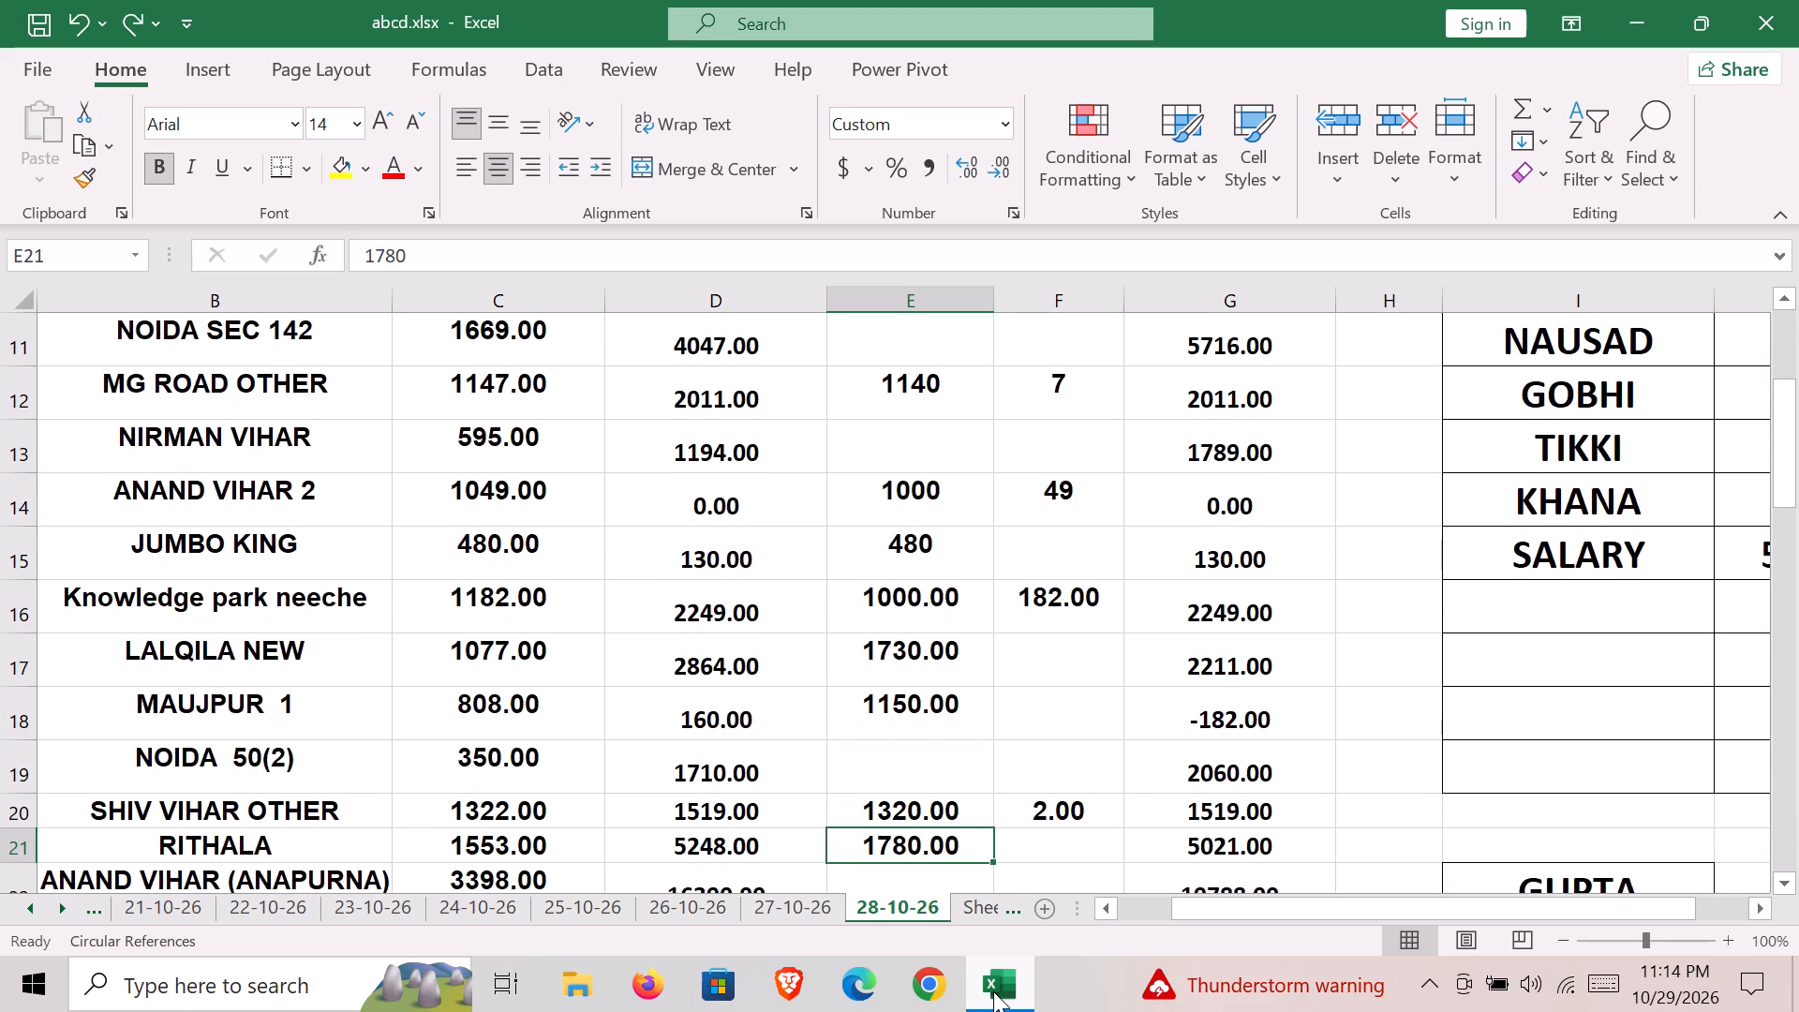
key(Up)
key(Down)
key(Down)
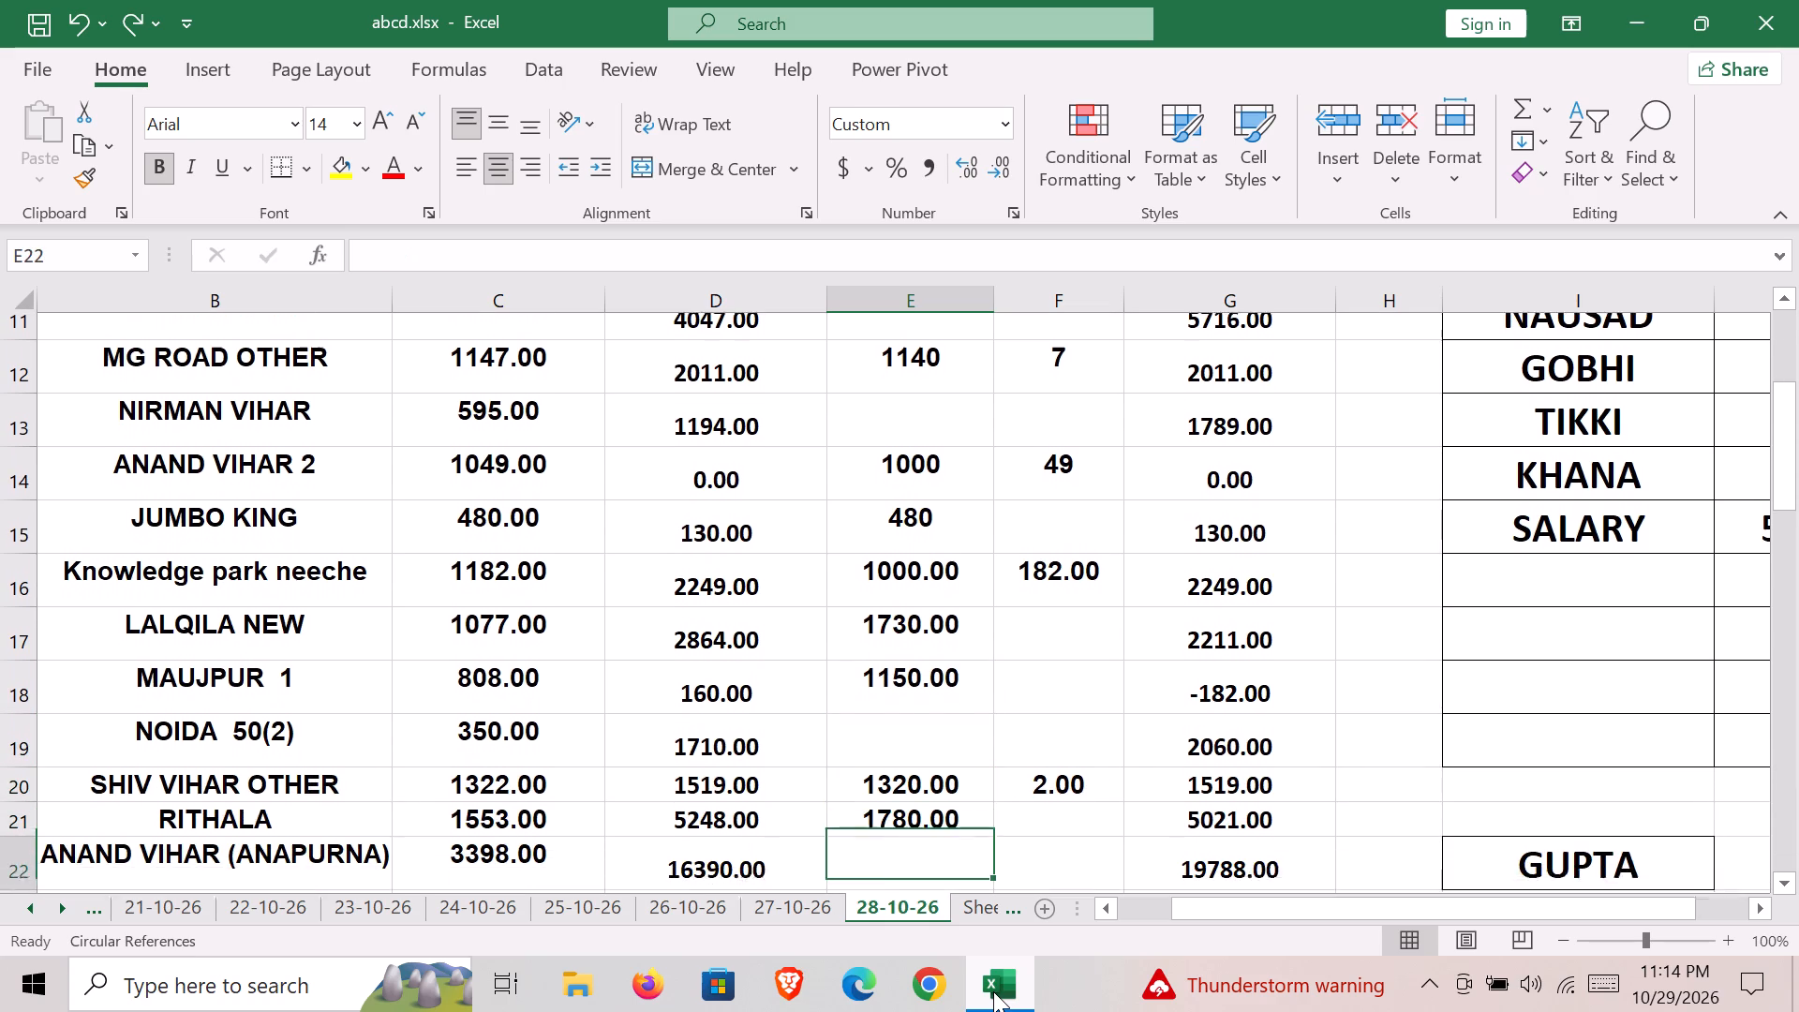
Examine the remaining Credit Amount entries from ANAND VIHAR -1 in row 23 down to the column E total in row 48.
key(Down)
key(Down)
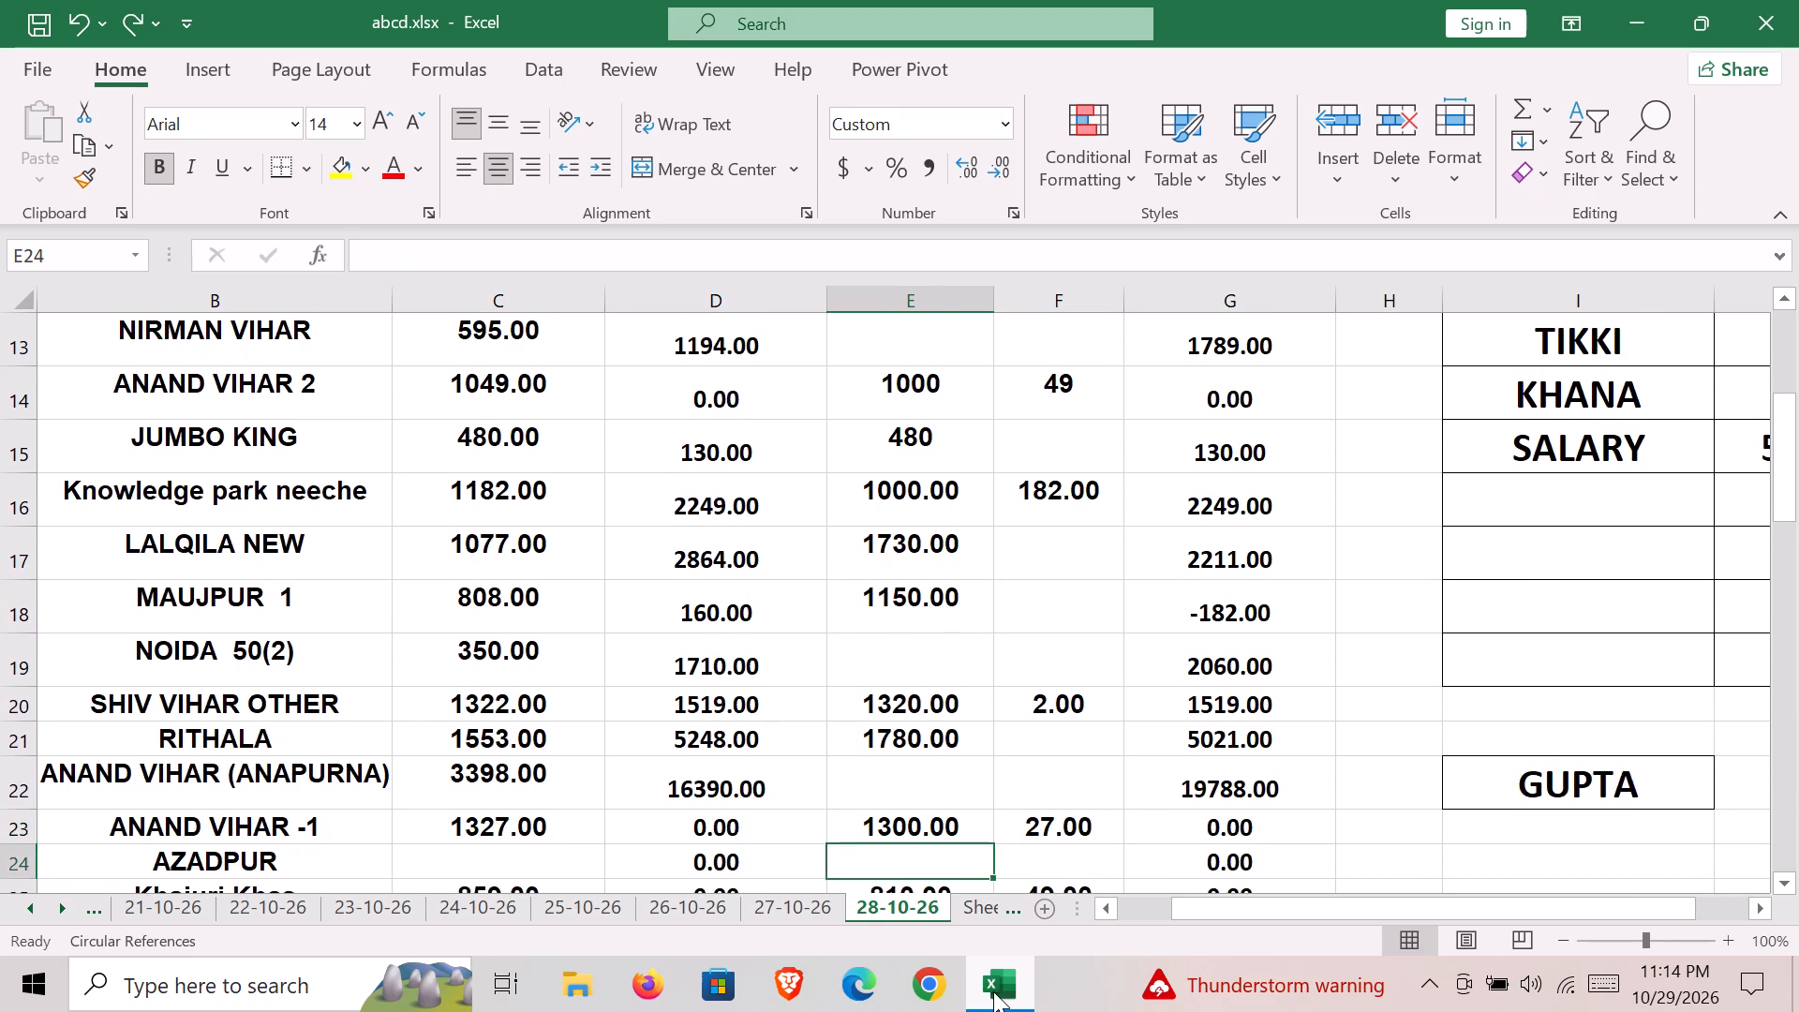
key(Down)
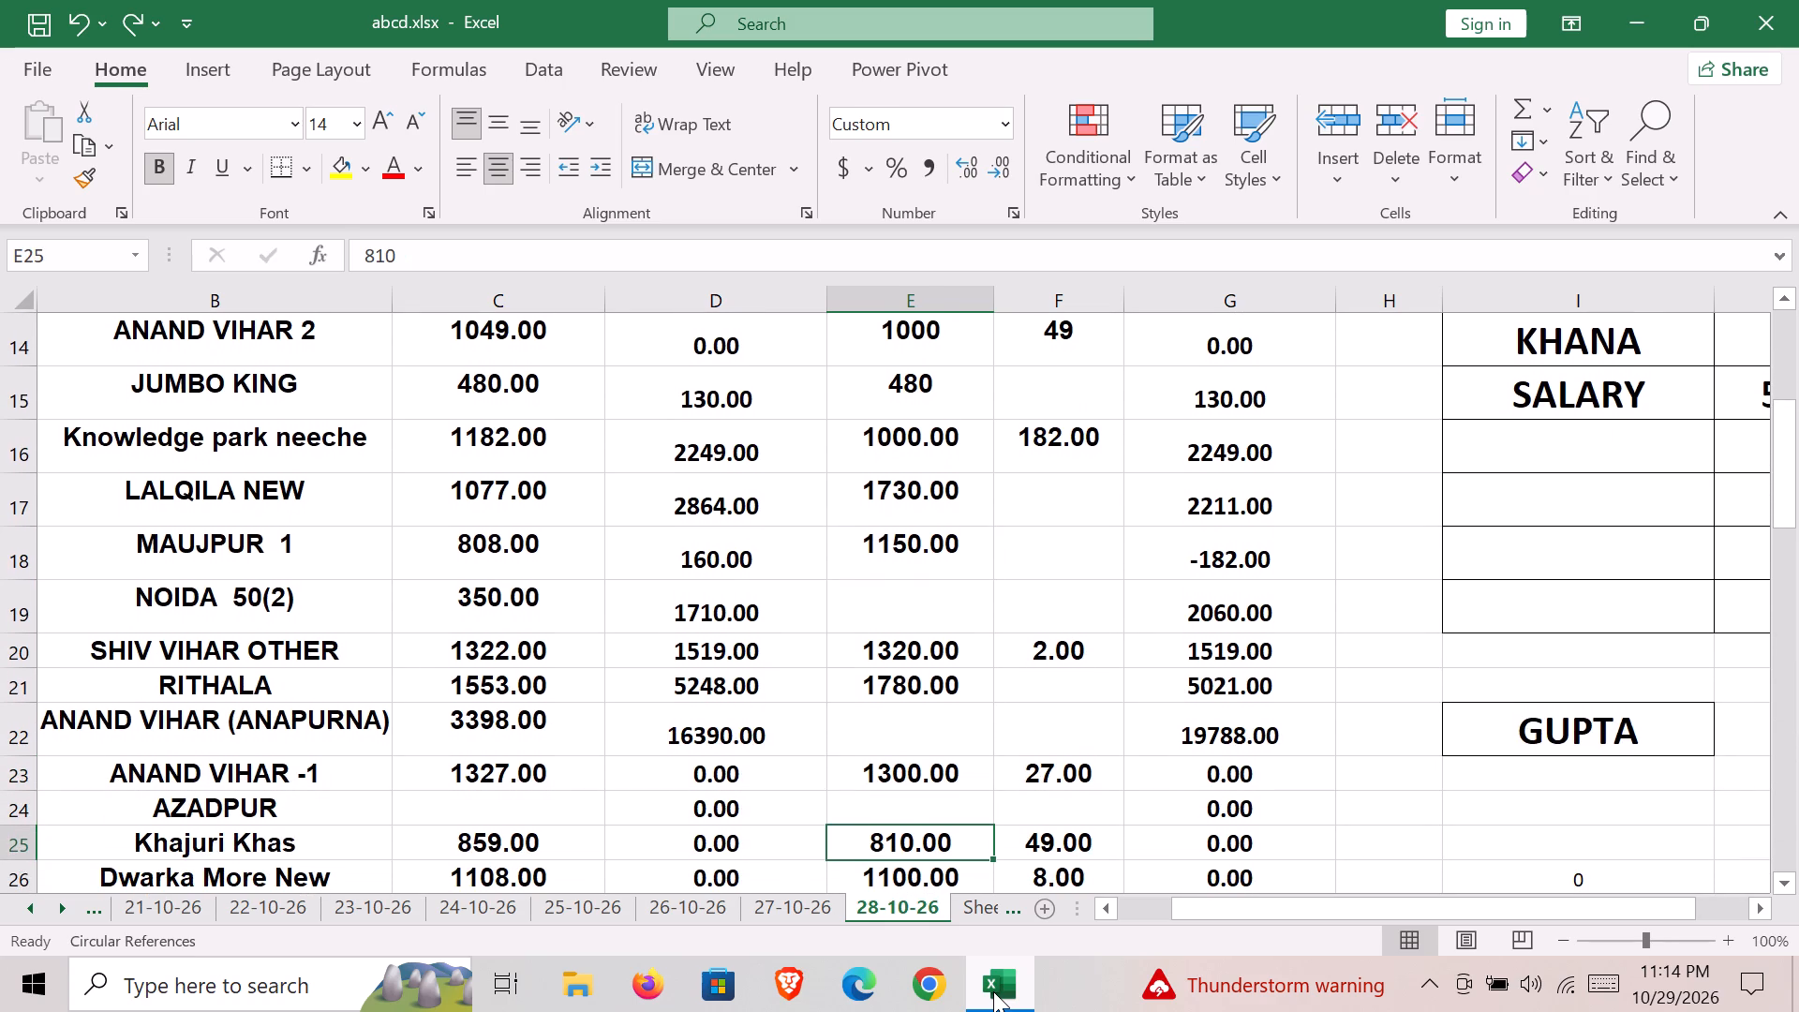
key(Down)
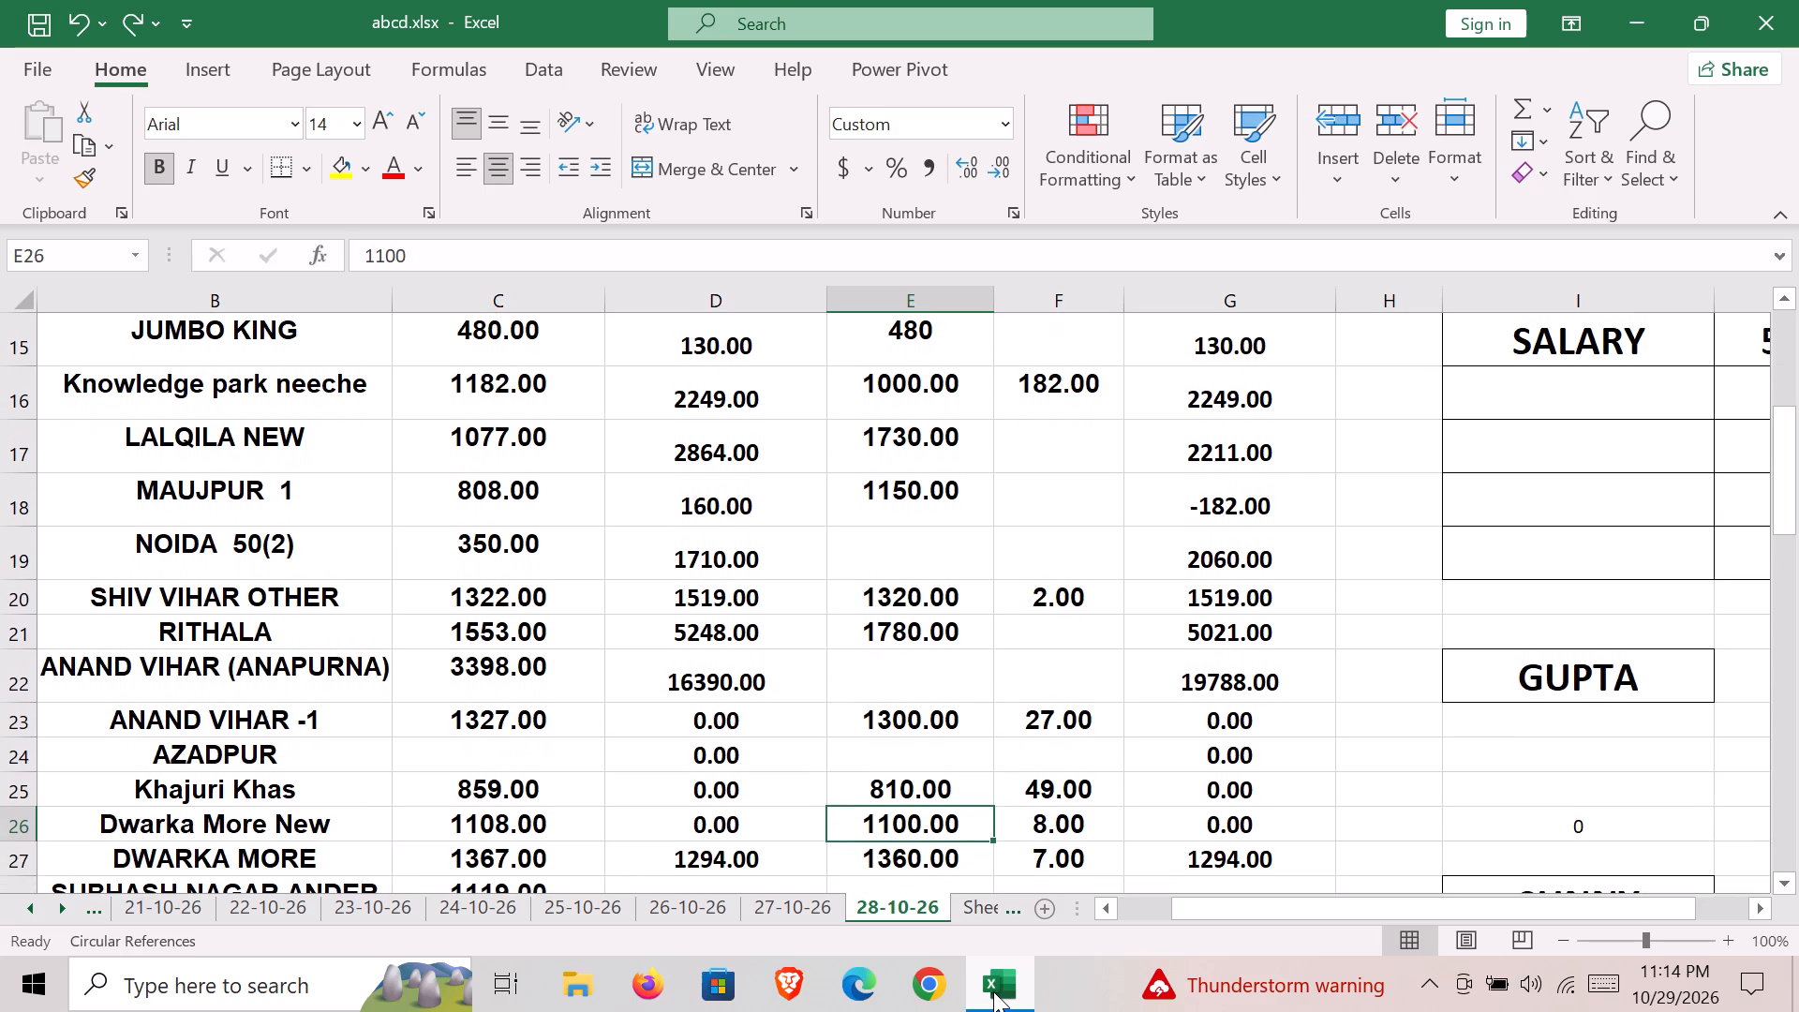
key(Down)
key(Down)
key(Down)
key(Down)
key(Down)
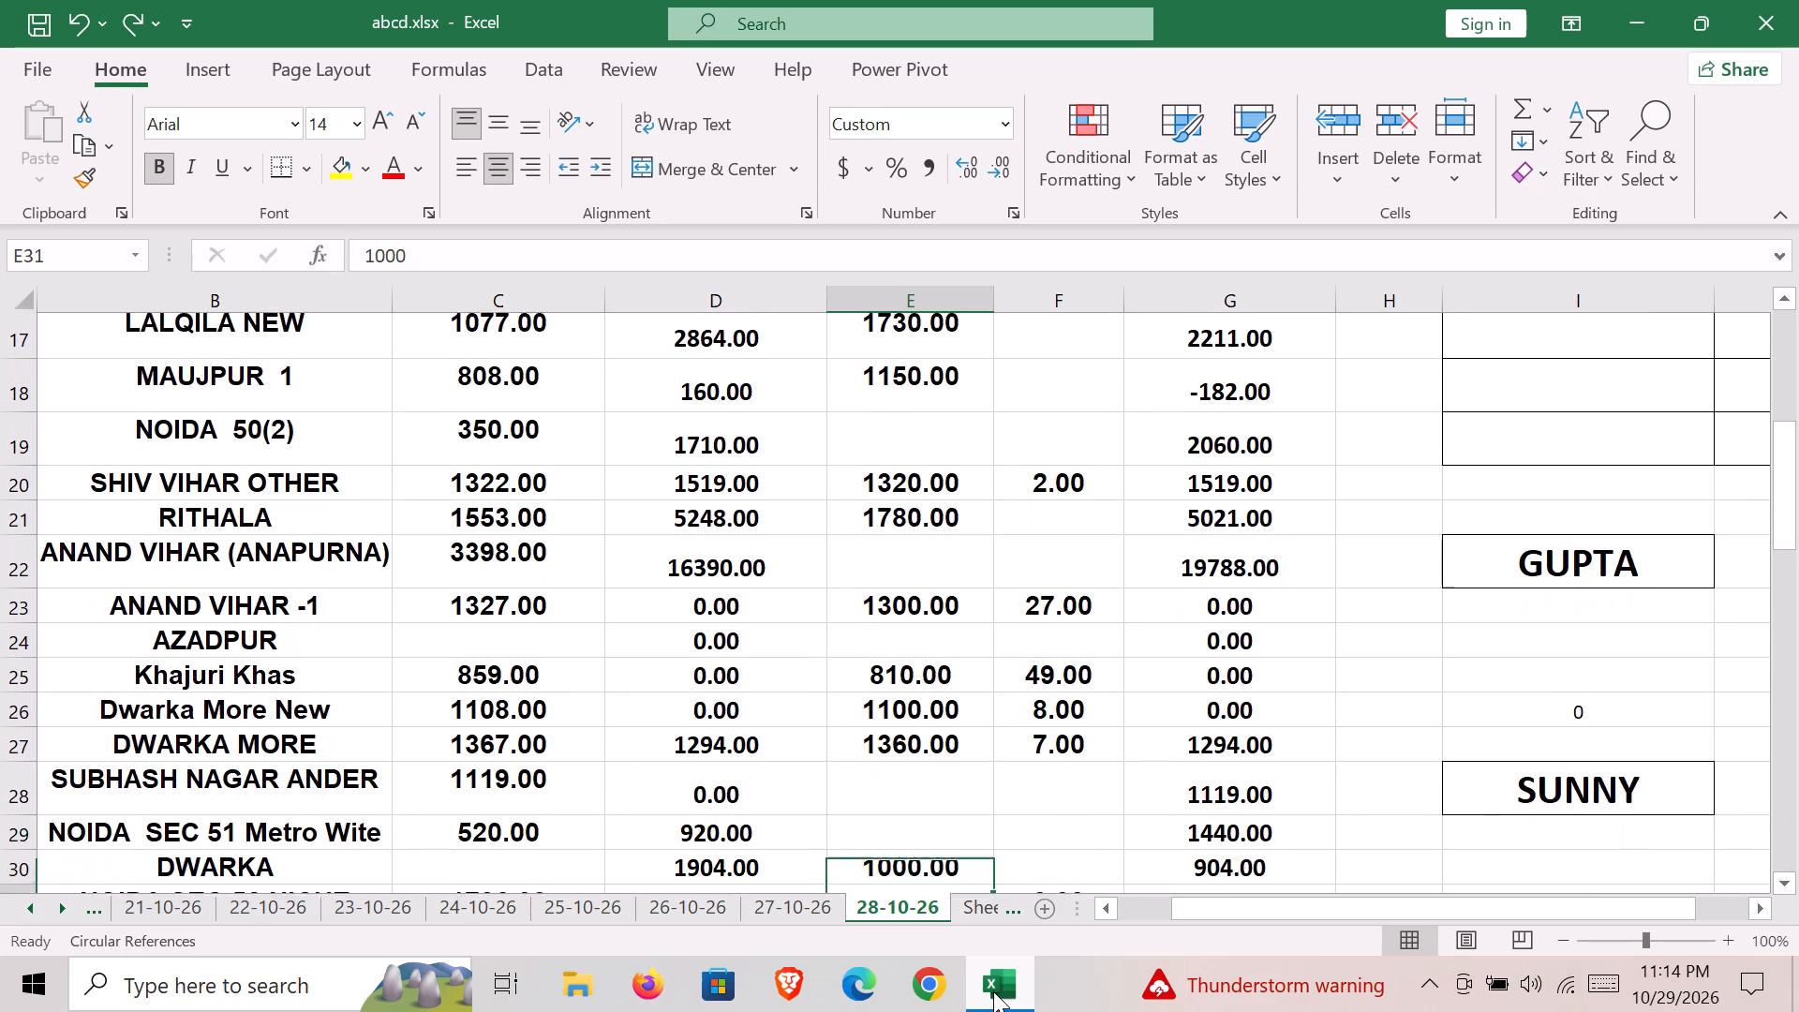
key(Up)
key(Down)
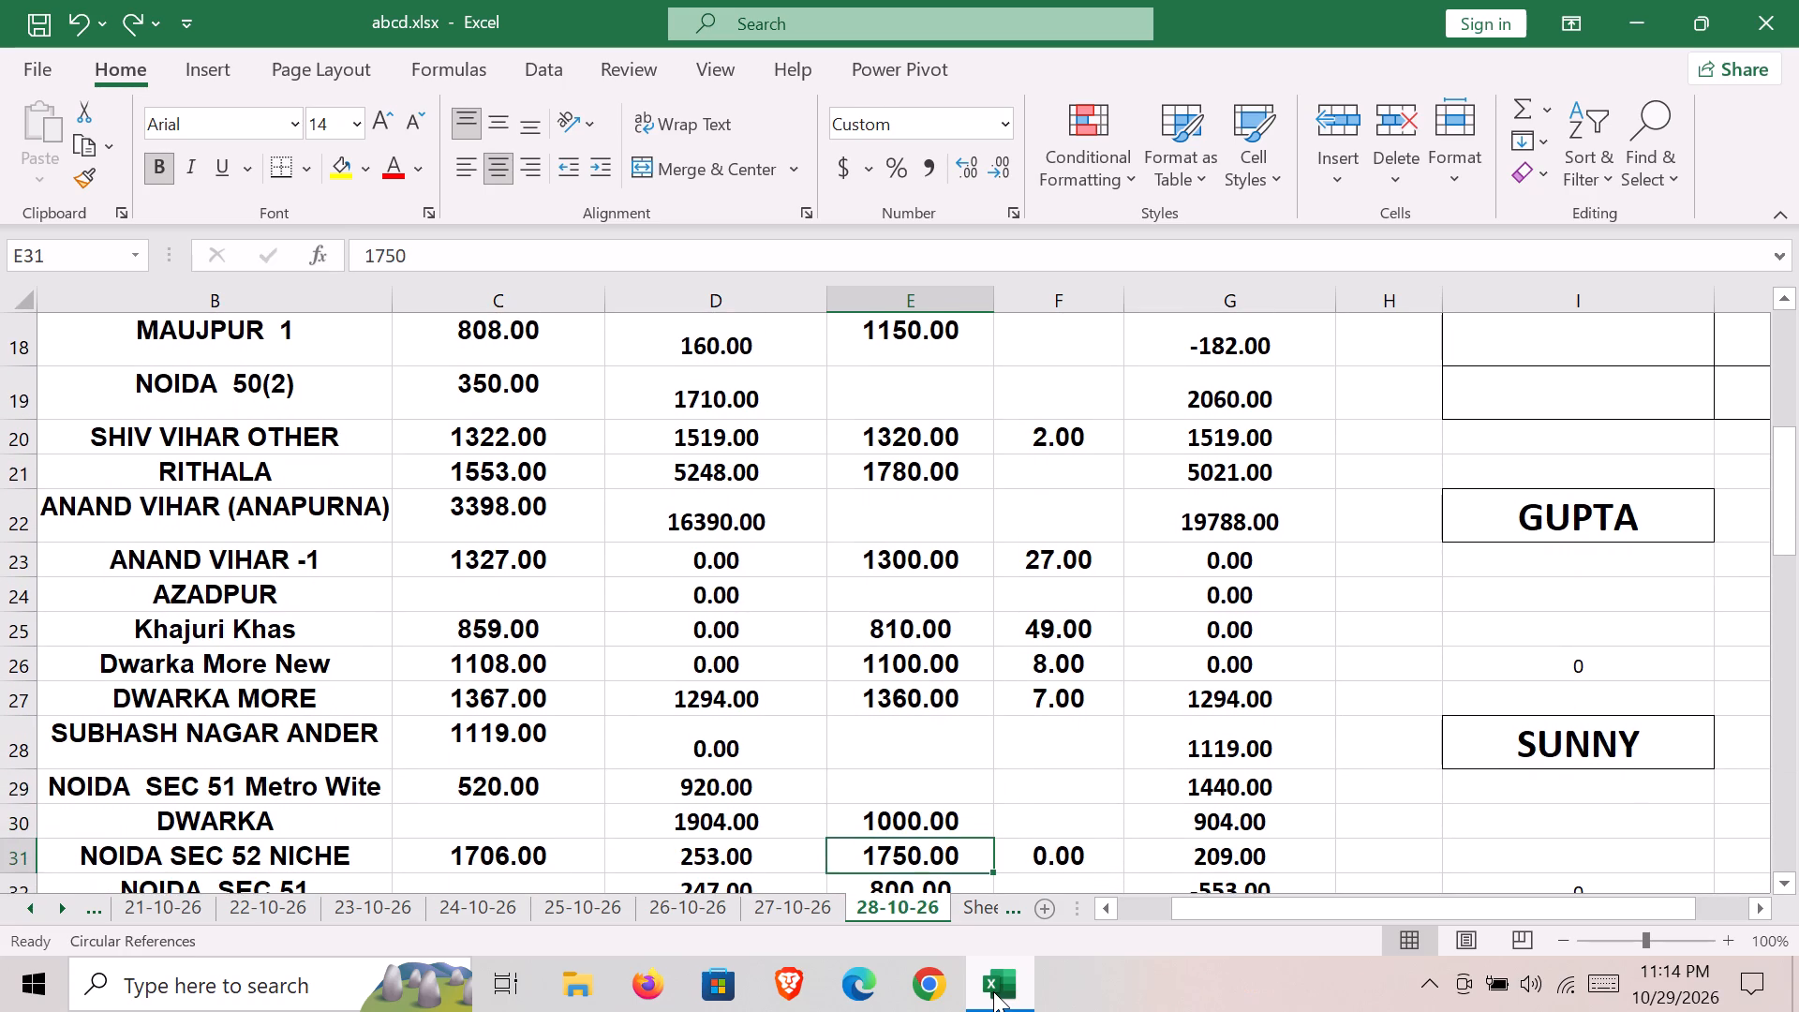
key(Down)
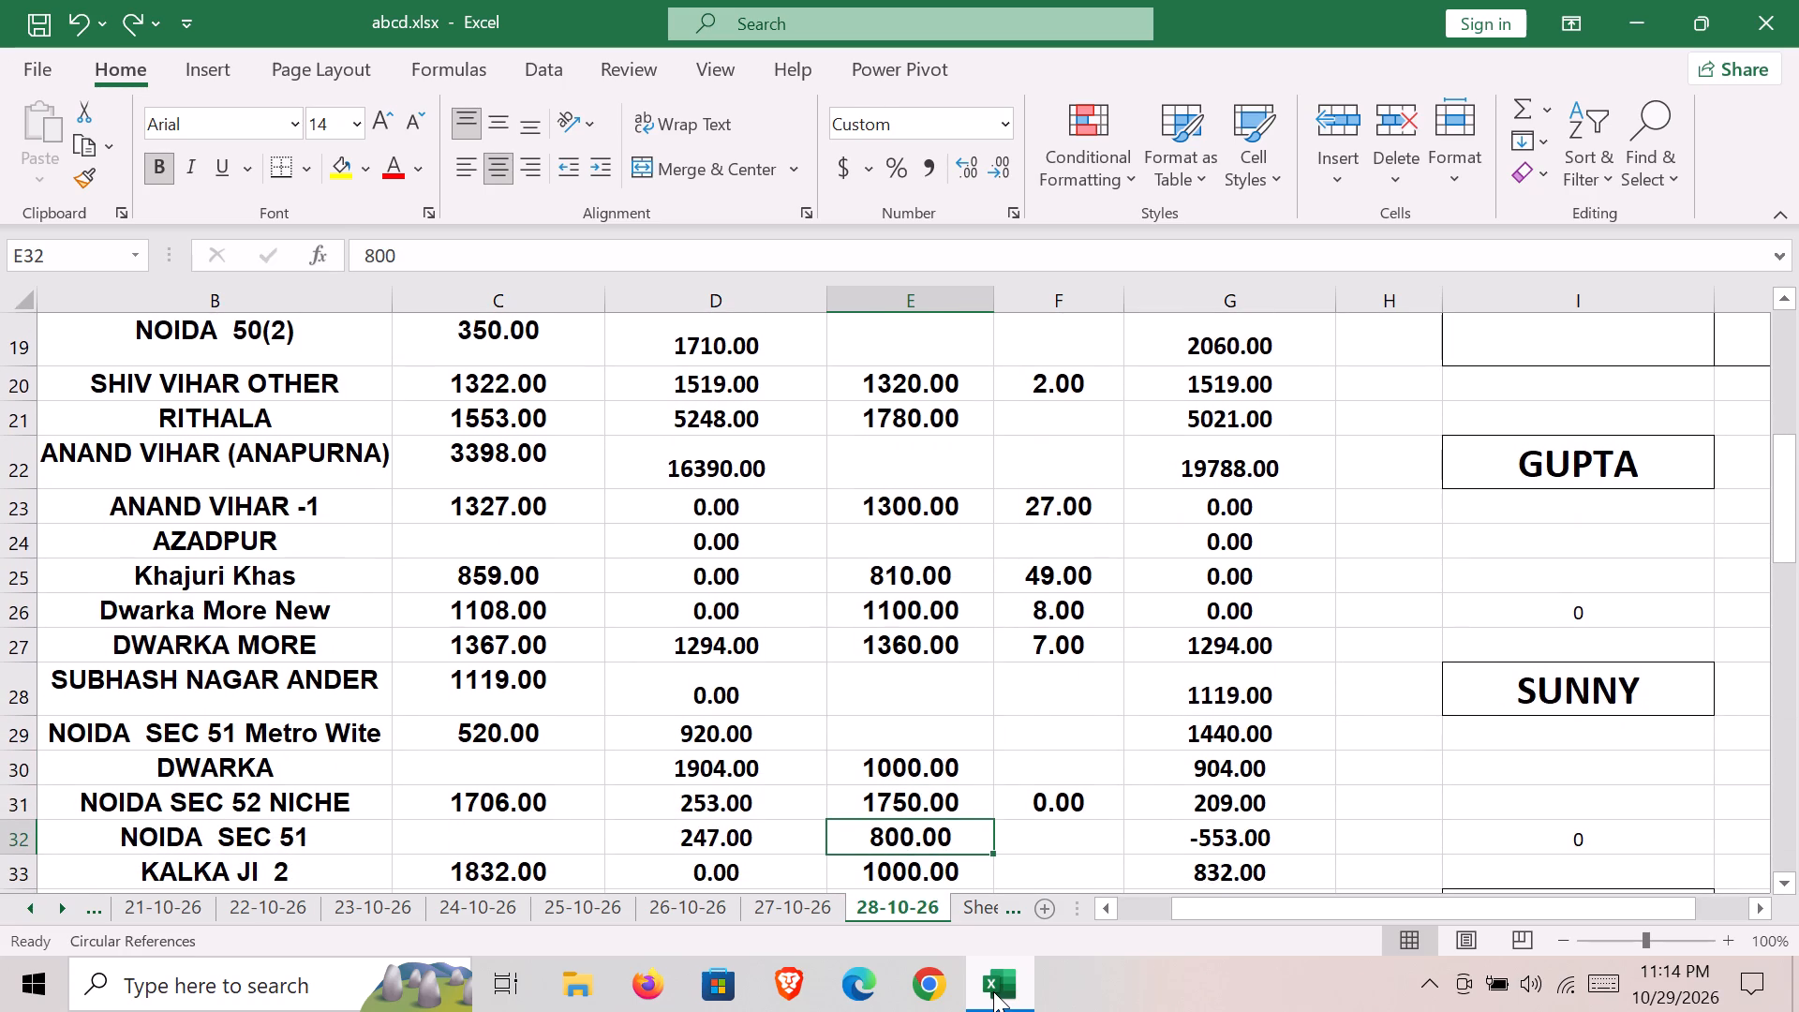
key(Down)
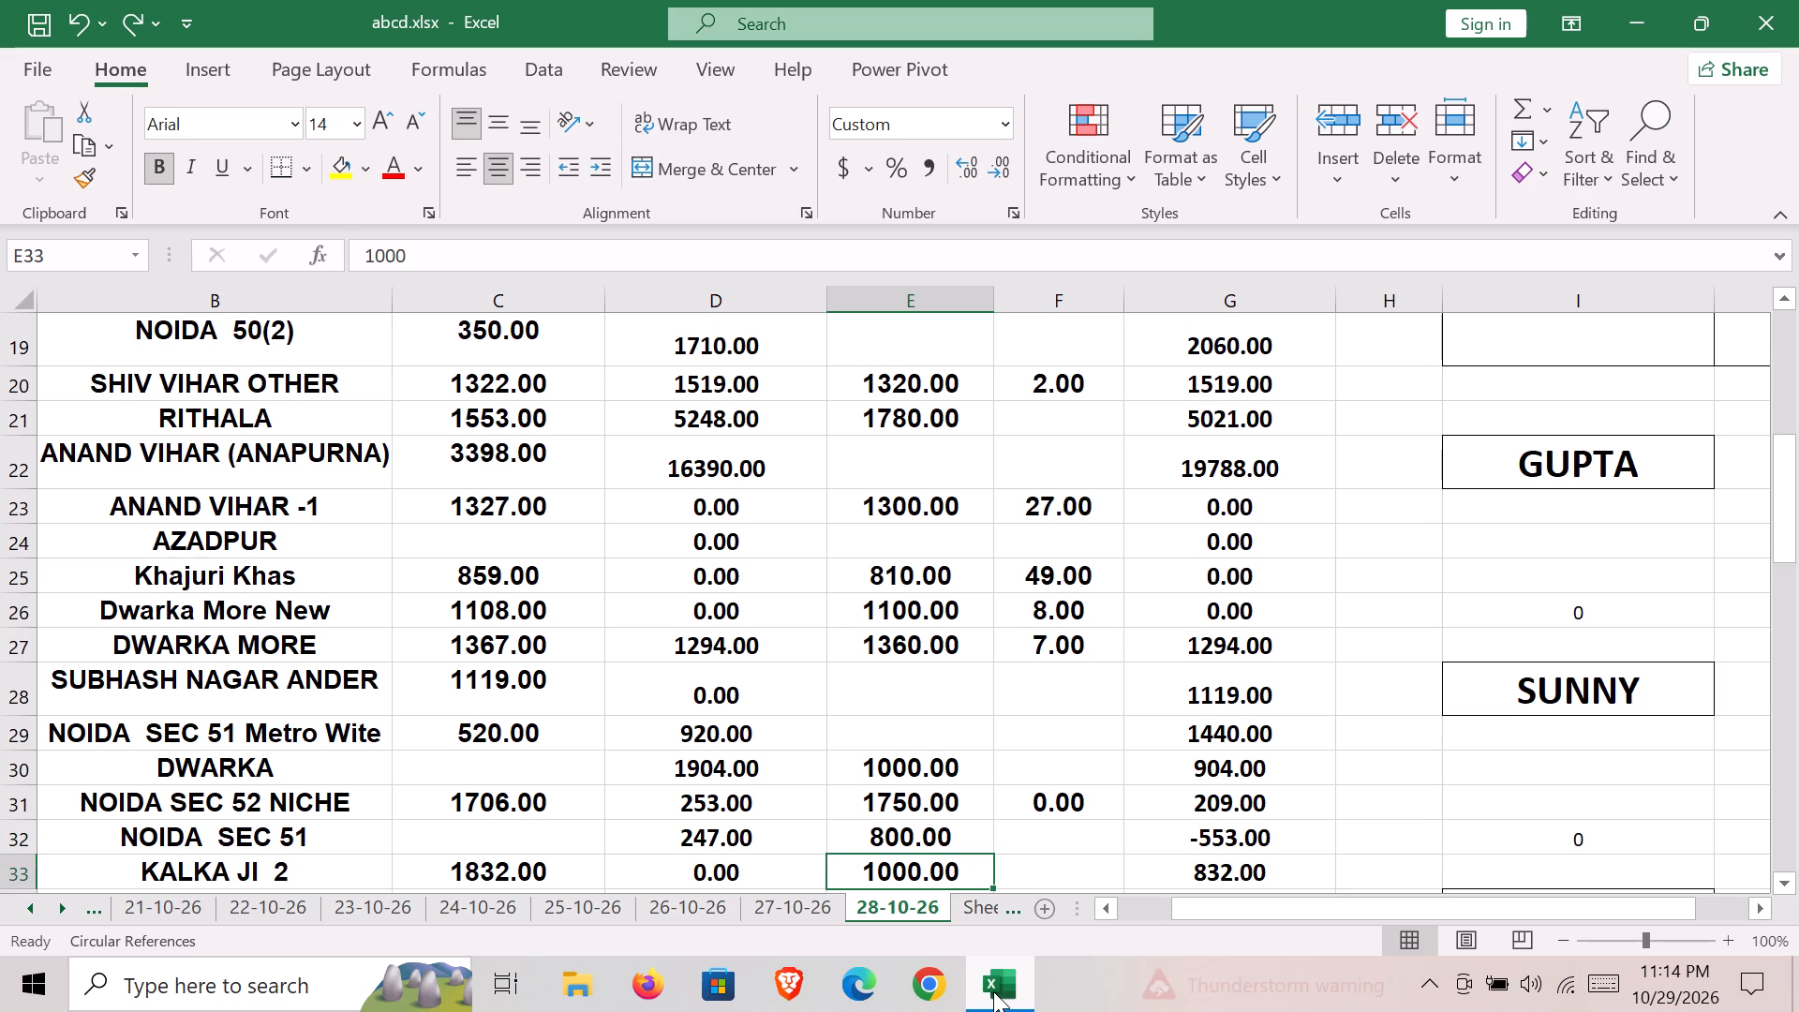
key(Down)
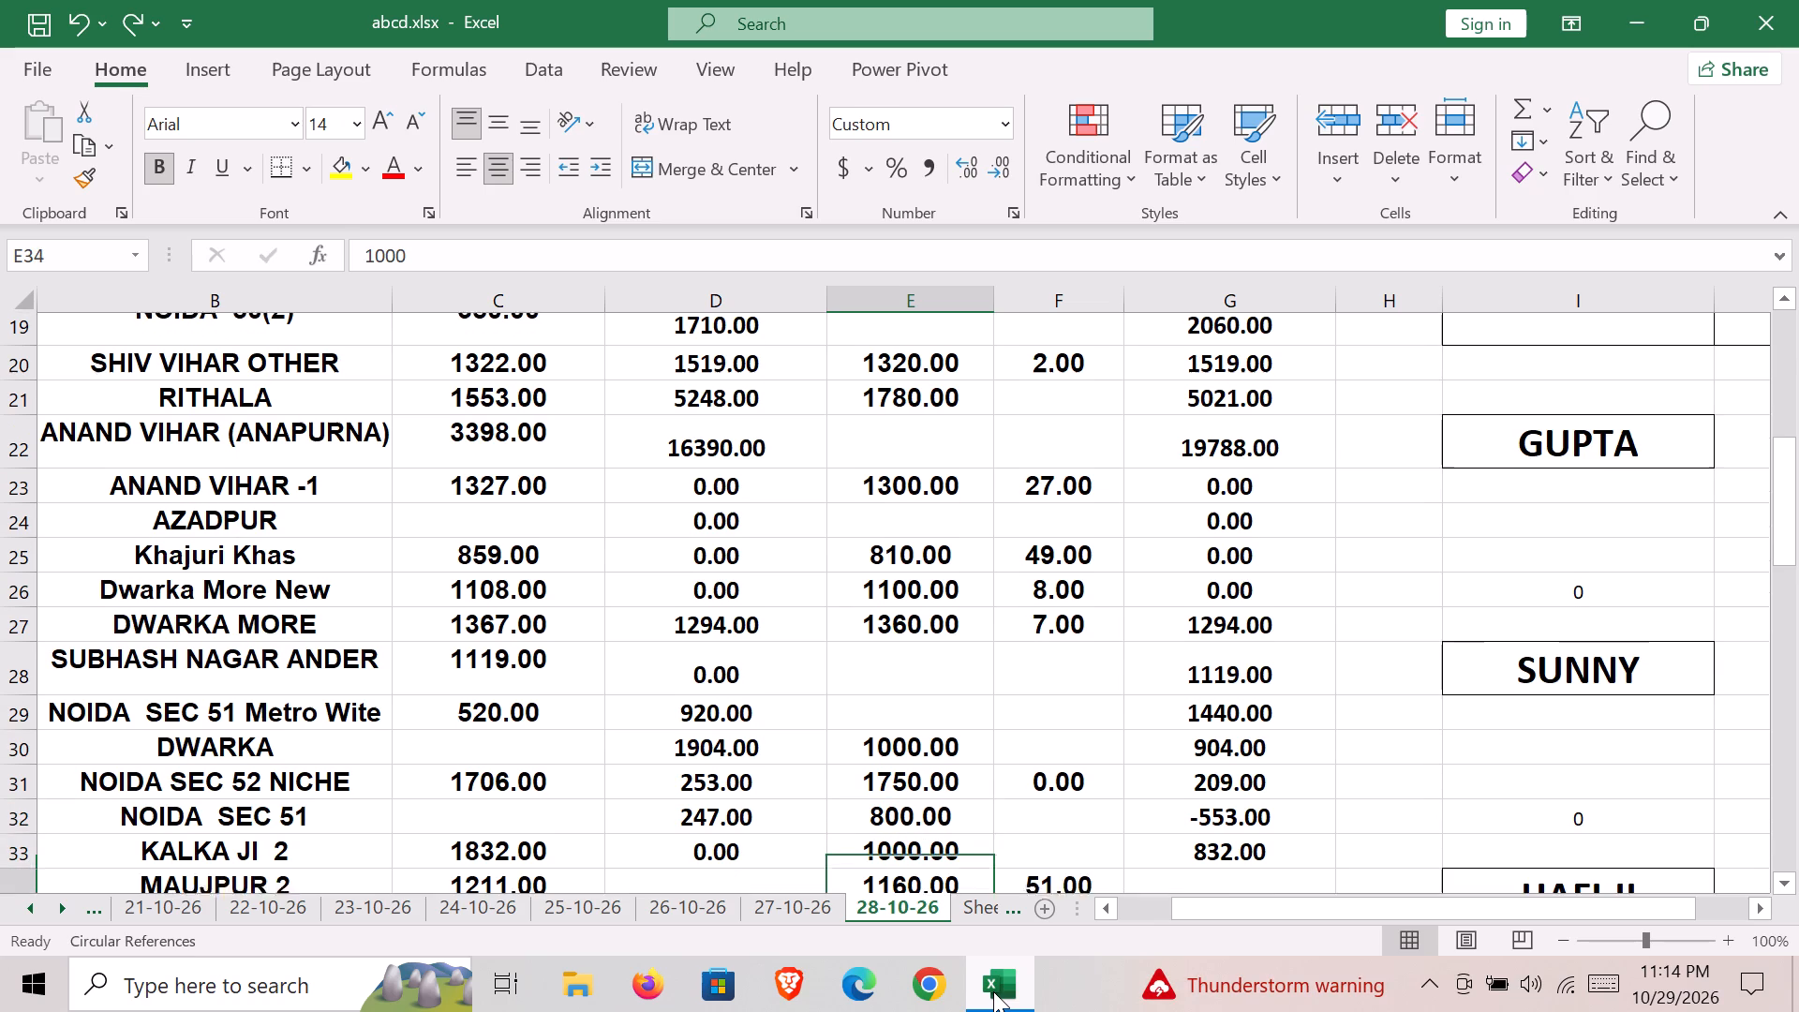
key(Down)
key(Up)
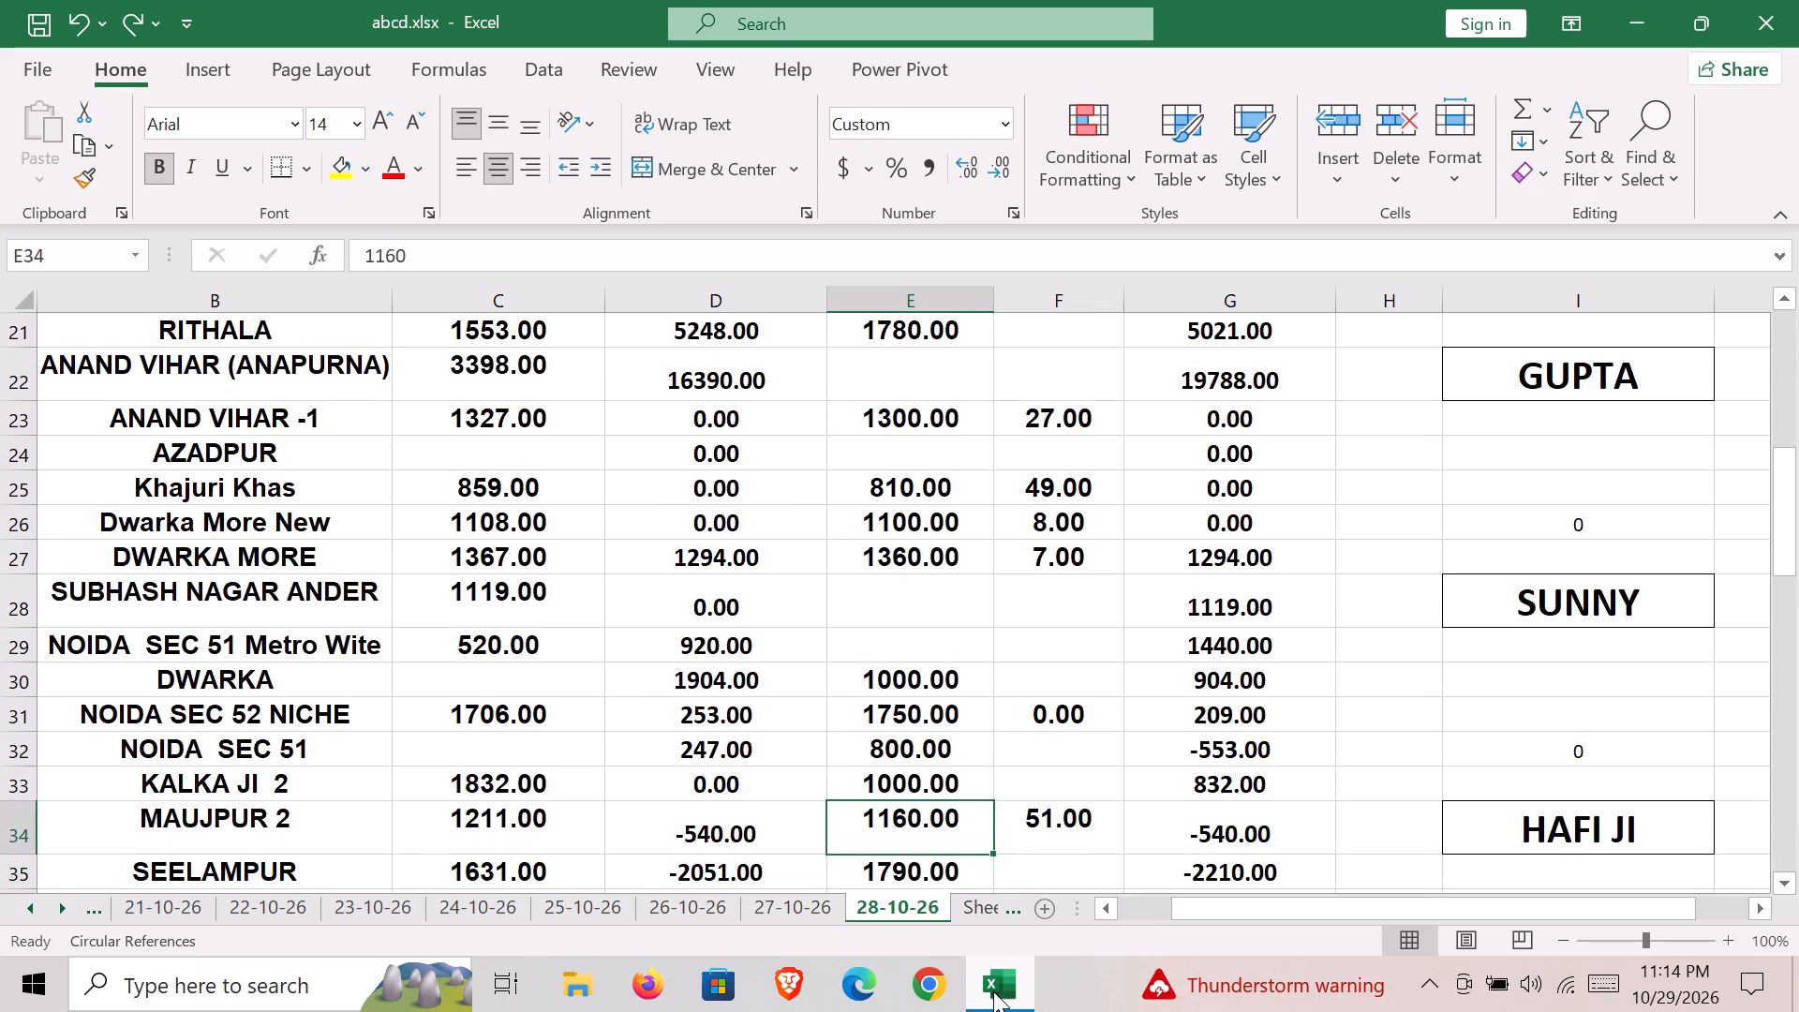
key(Down)
key(Down)
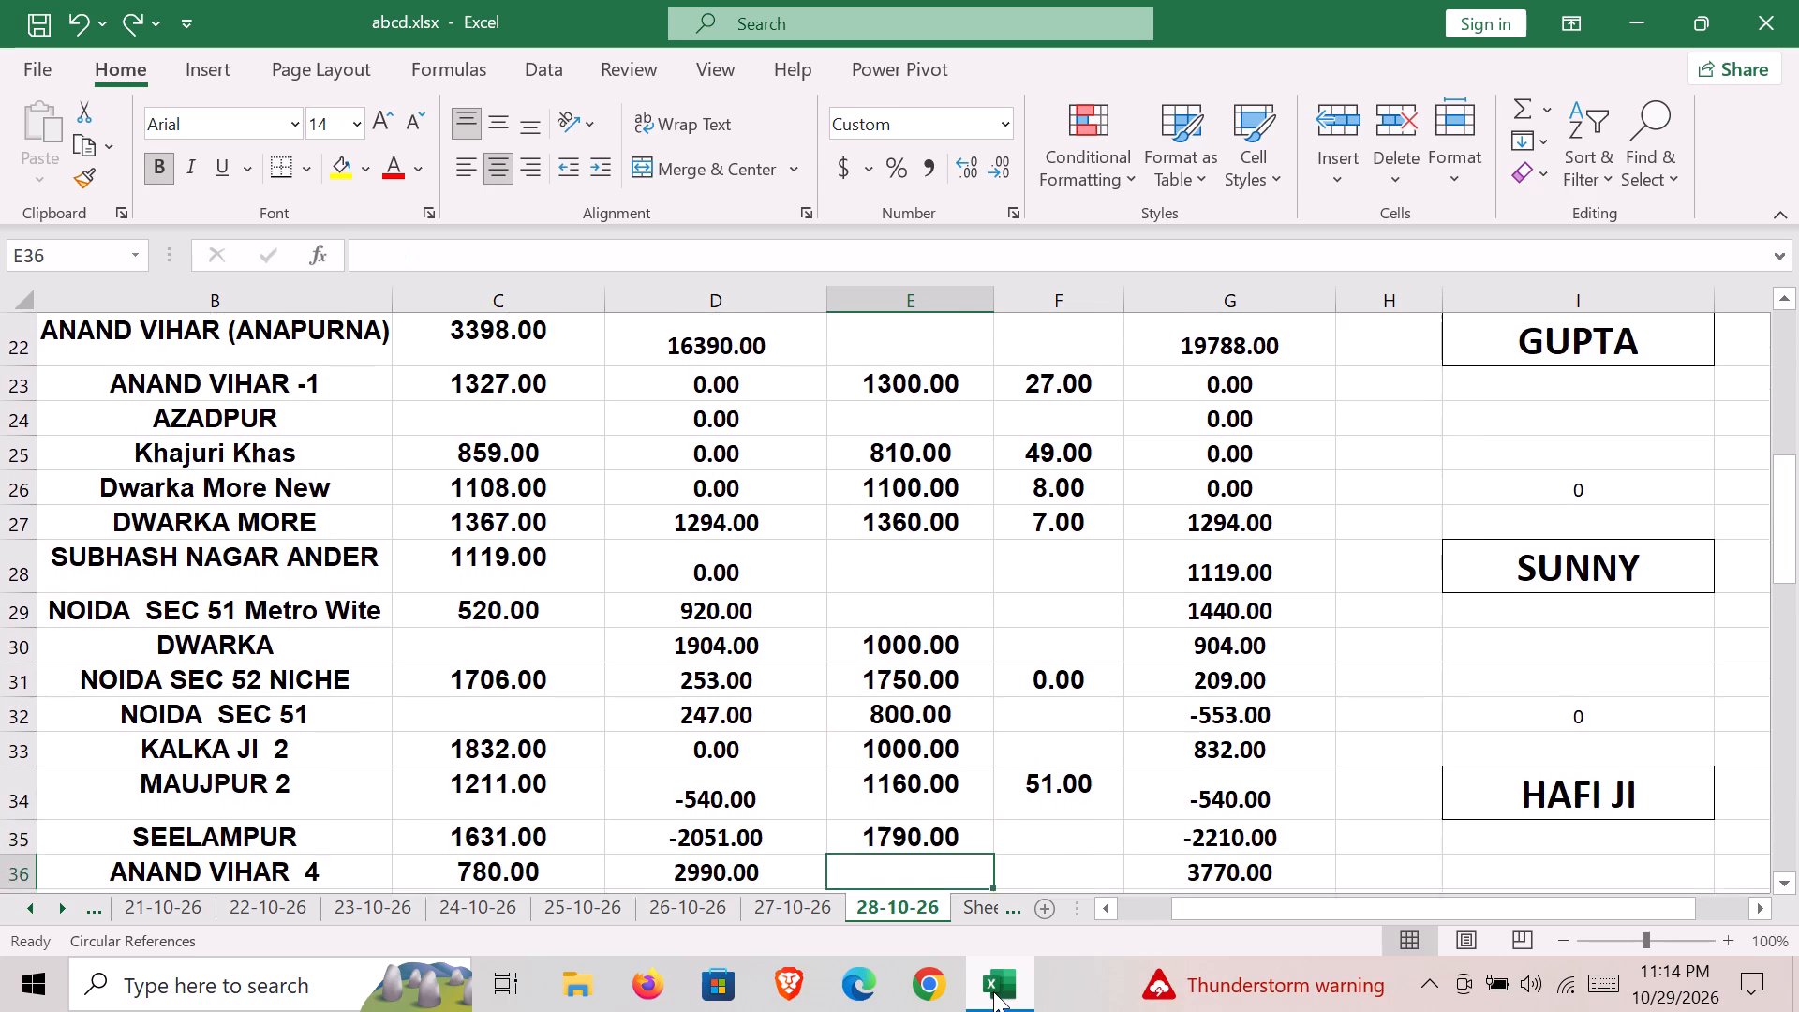
key(Down)
key(Down)
key(Up)
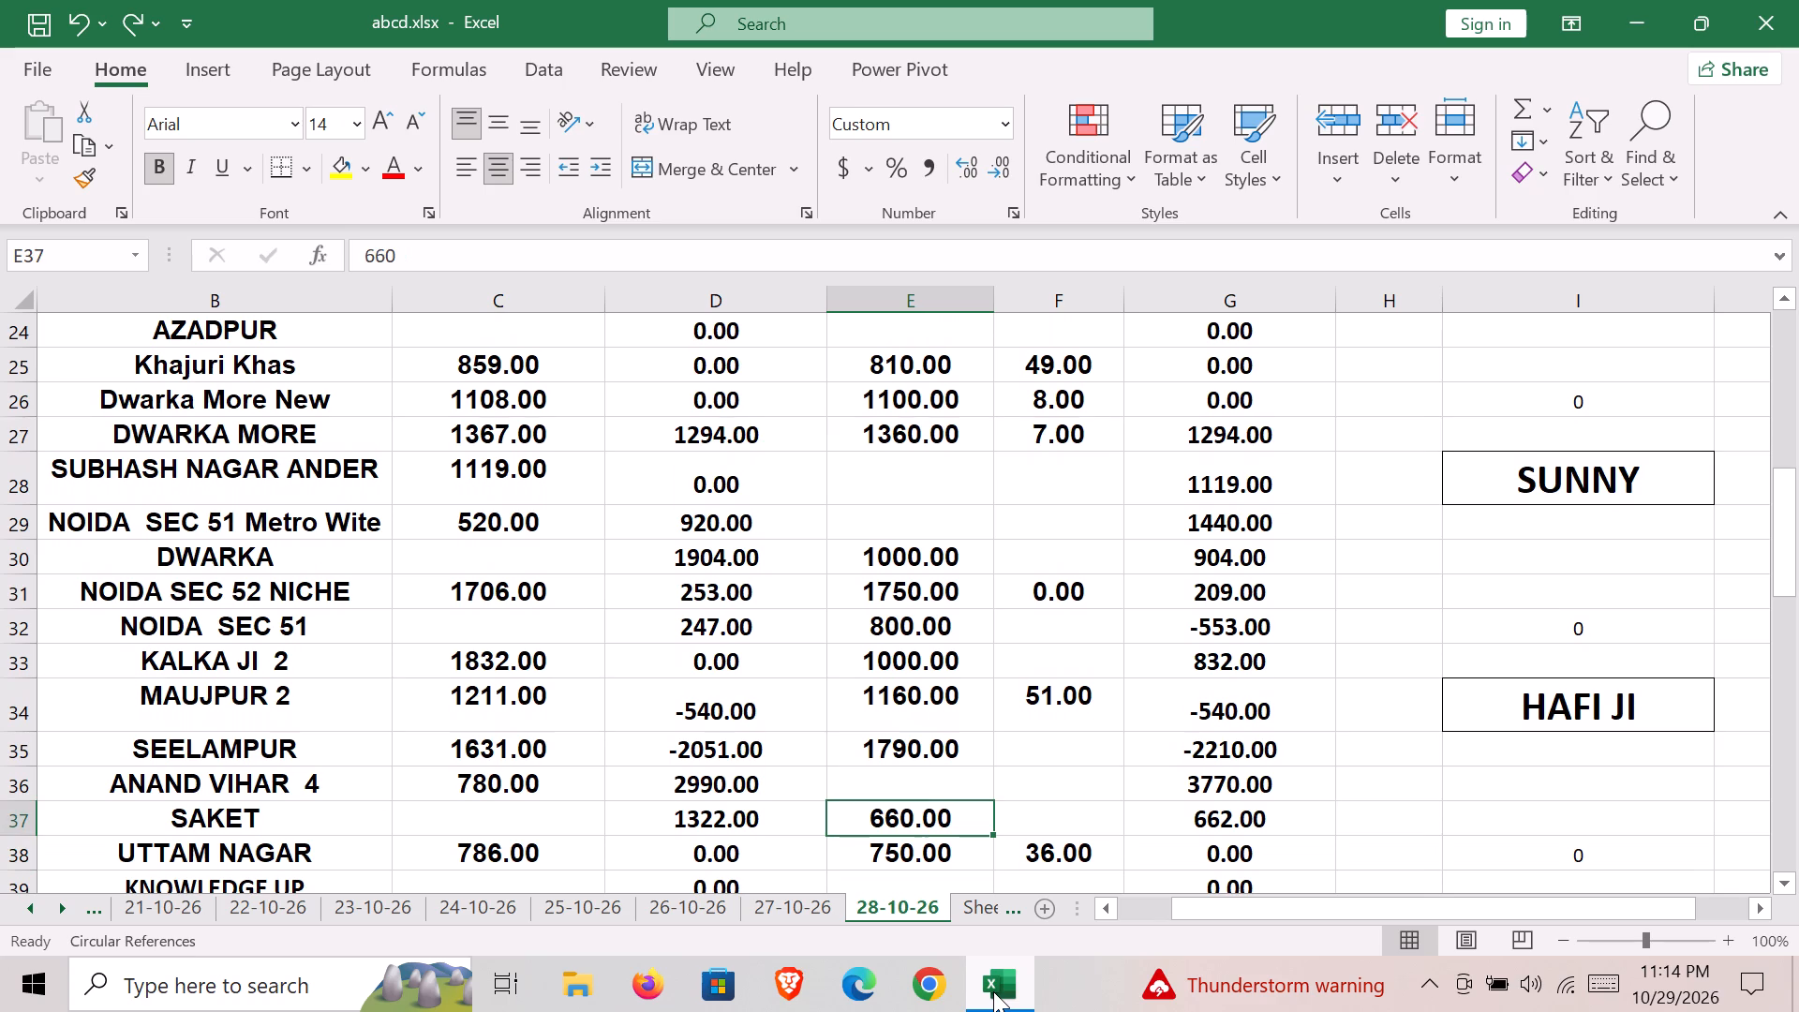
key(Down)
key(Down)
key(Down)
key(Down)
key(Down)
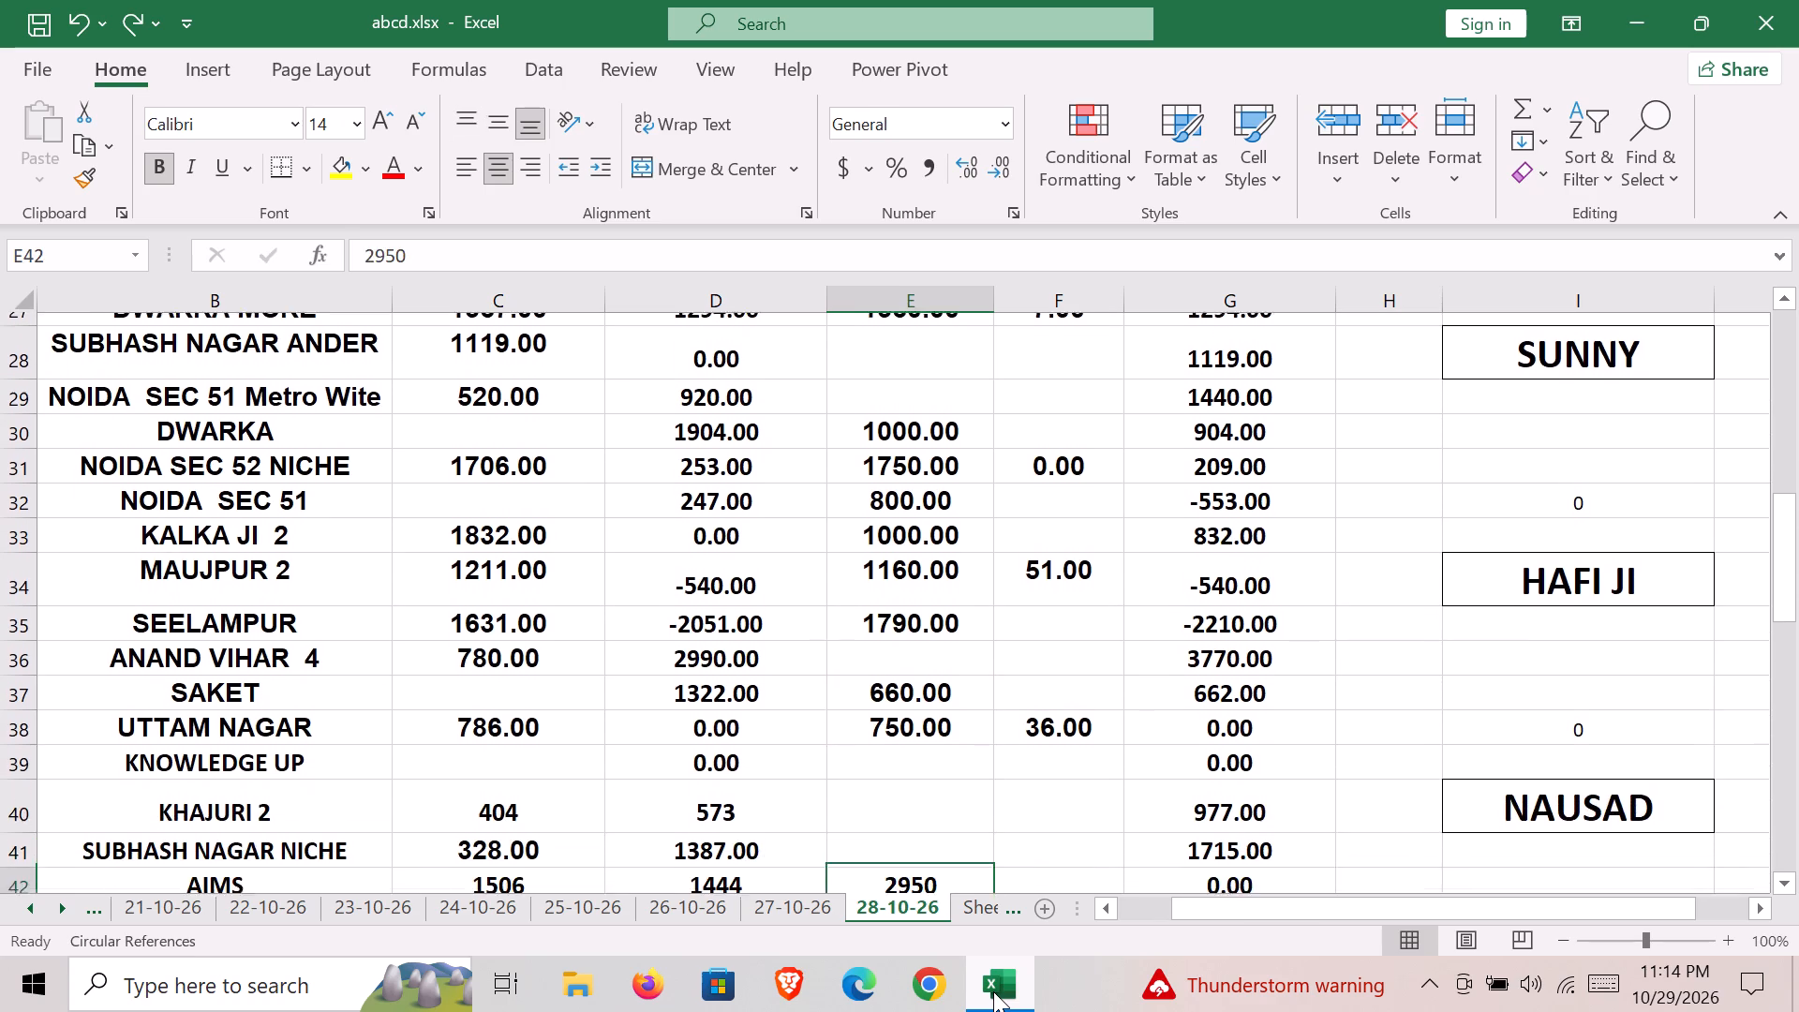
key(Down)
key(Down)
key(Down)
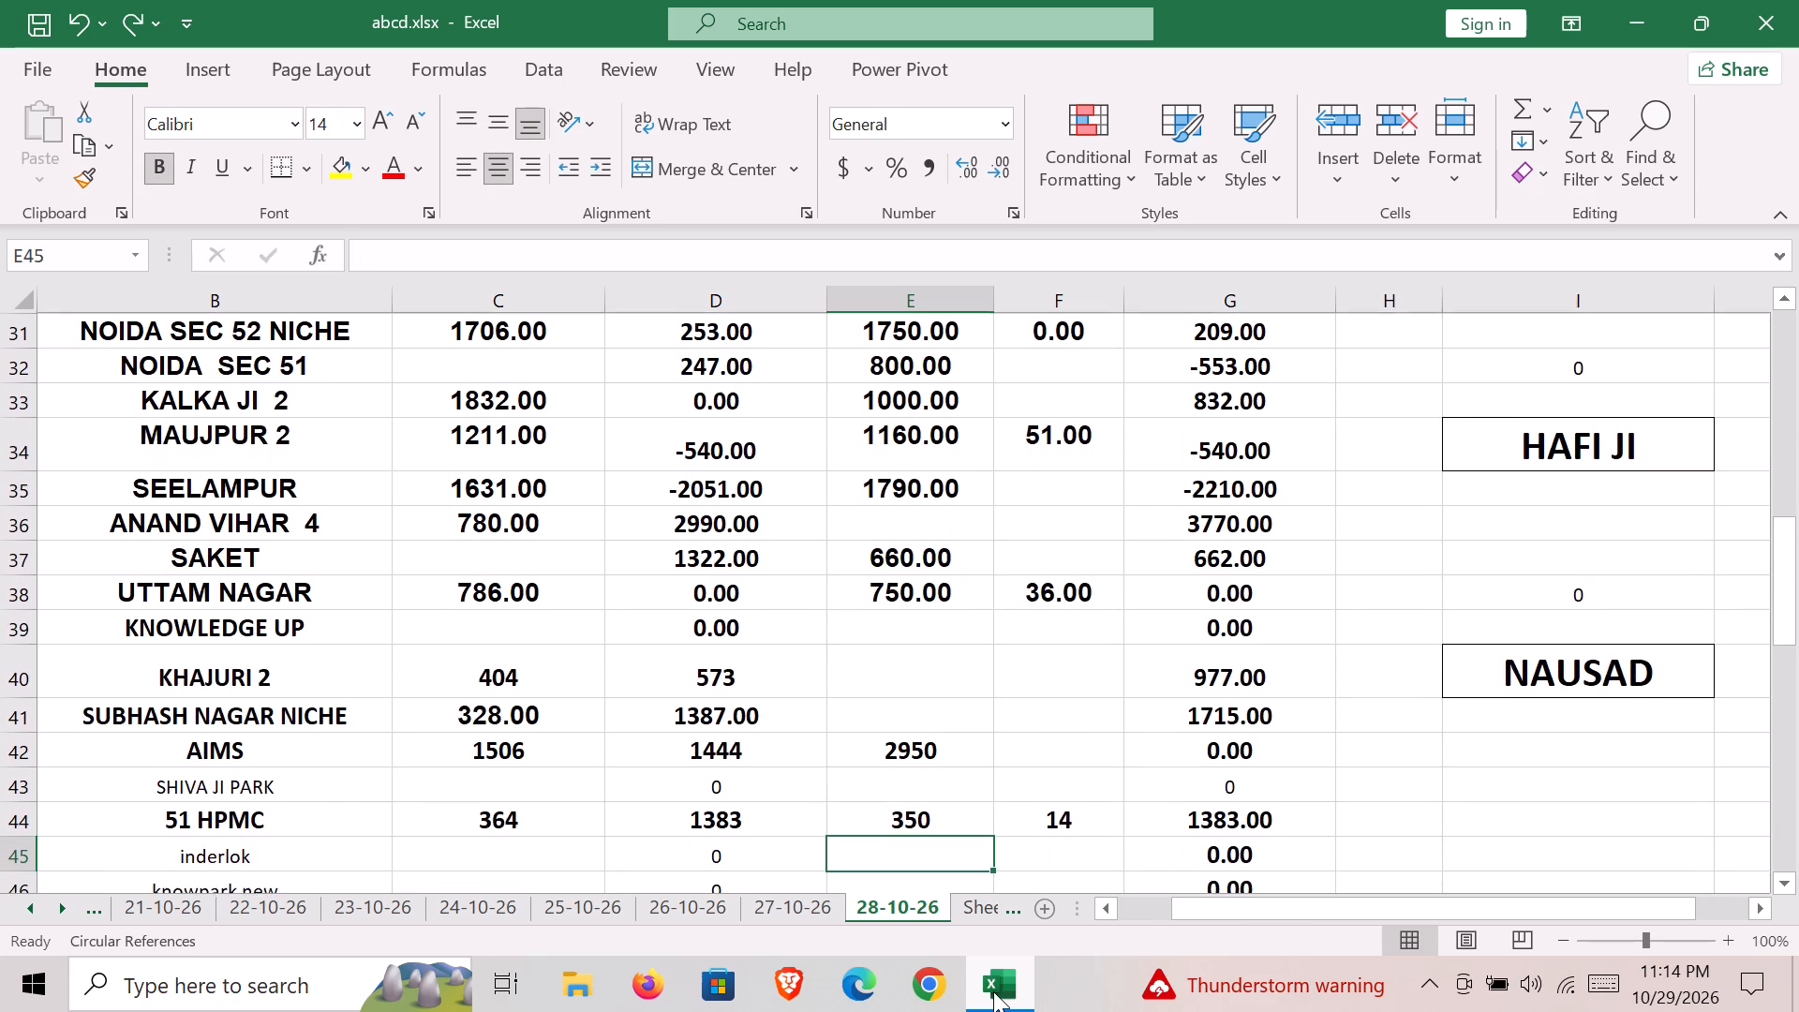
key(Down)
key(Down)
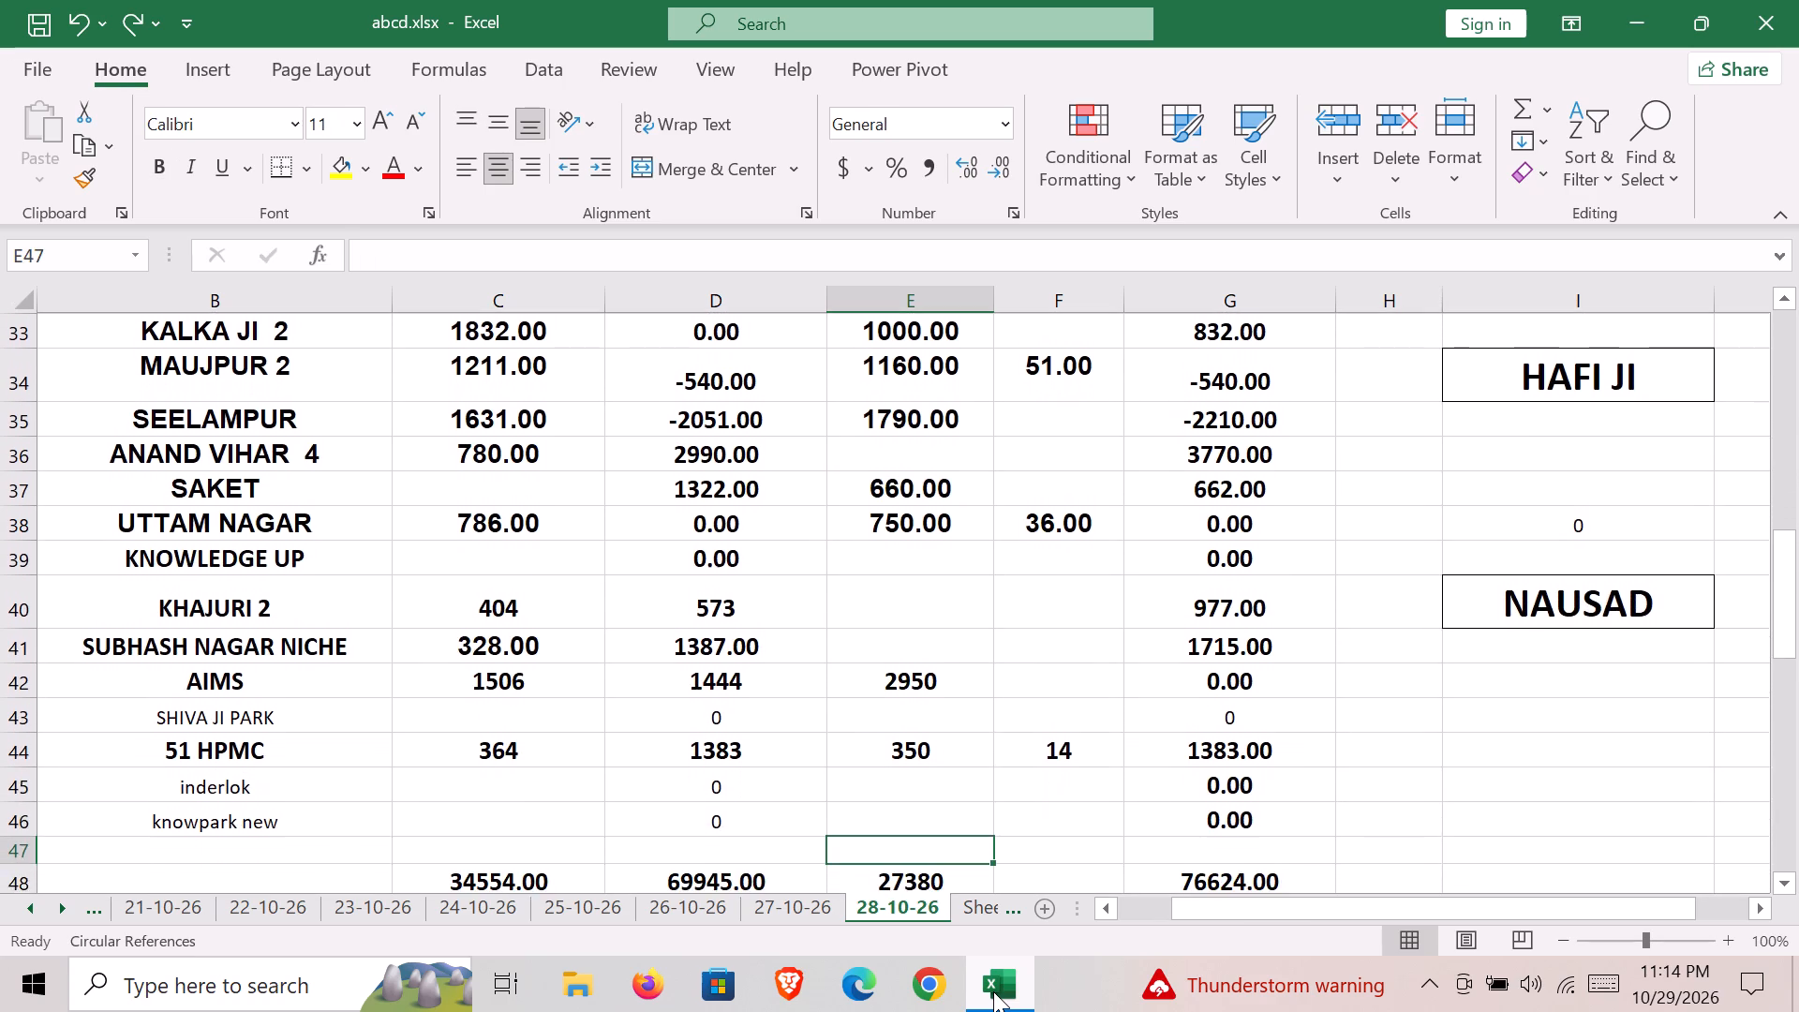
key(Down)
key(Down)
Look back up through the Credit Amount column from the total to the KARKARDUMA 1 entry in E8.
key(Up)
key(Up)
key(Up)
key(Up)
key(Up)
key(Up)
key(Up)
key(Up)
key(Up)
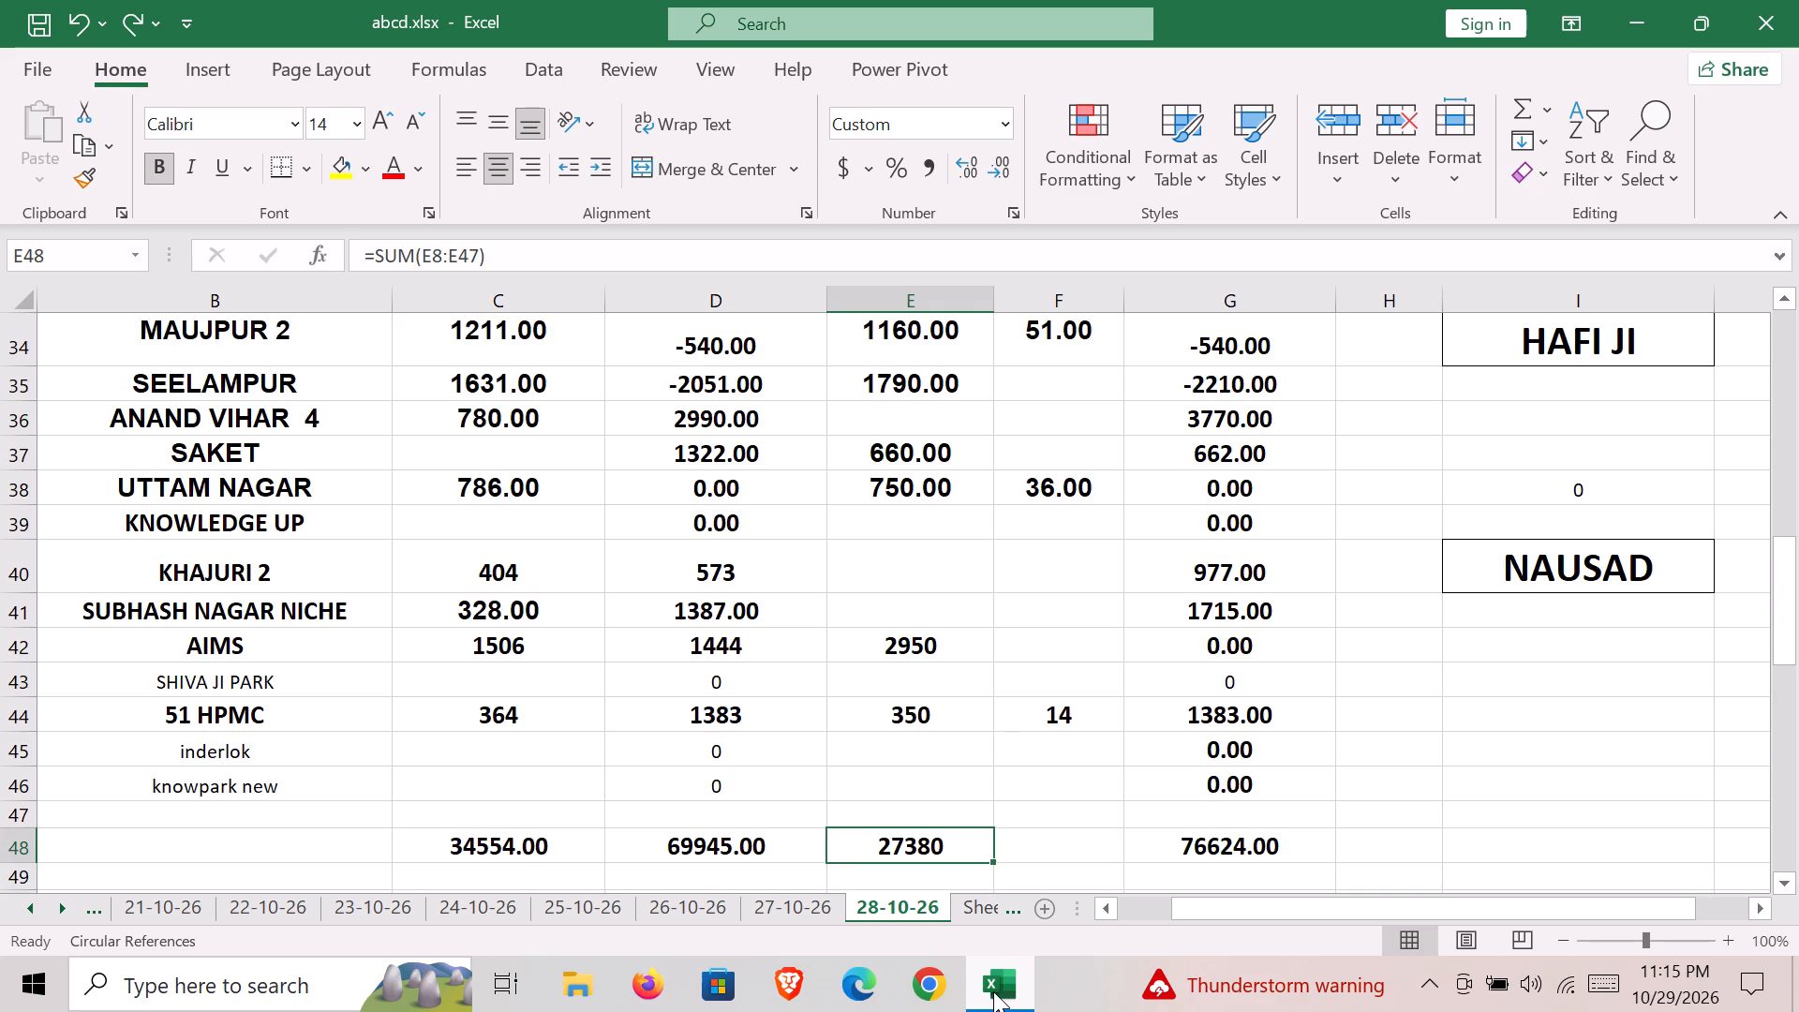
key(Up)
key(Up)
key(Up)
key(Up)
key(Up)
key(Up)
key(Up)
key(Up)
key(Up)
key(Up)
key(Up)
key(Up)
key(Up)
key(Up)
key(Up)
key(Up)
key(Up)
key(Up)
key(Up)
key(Up)
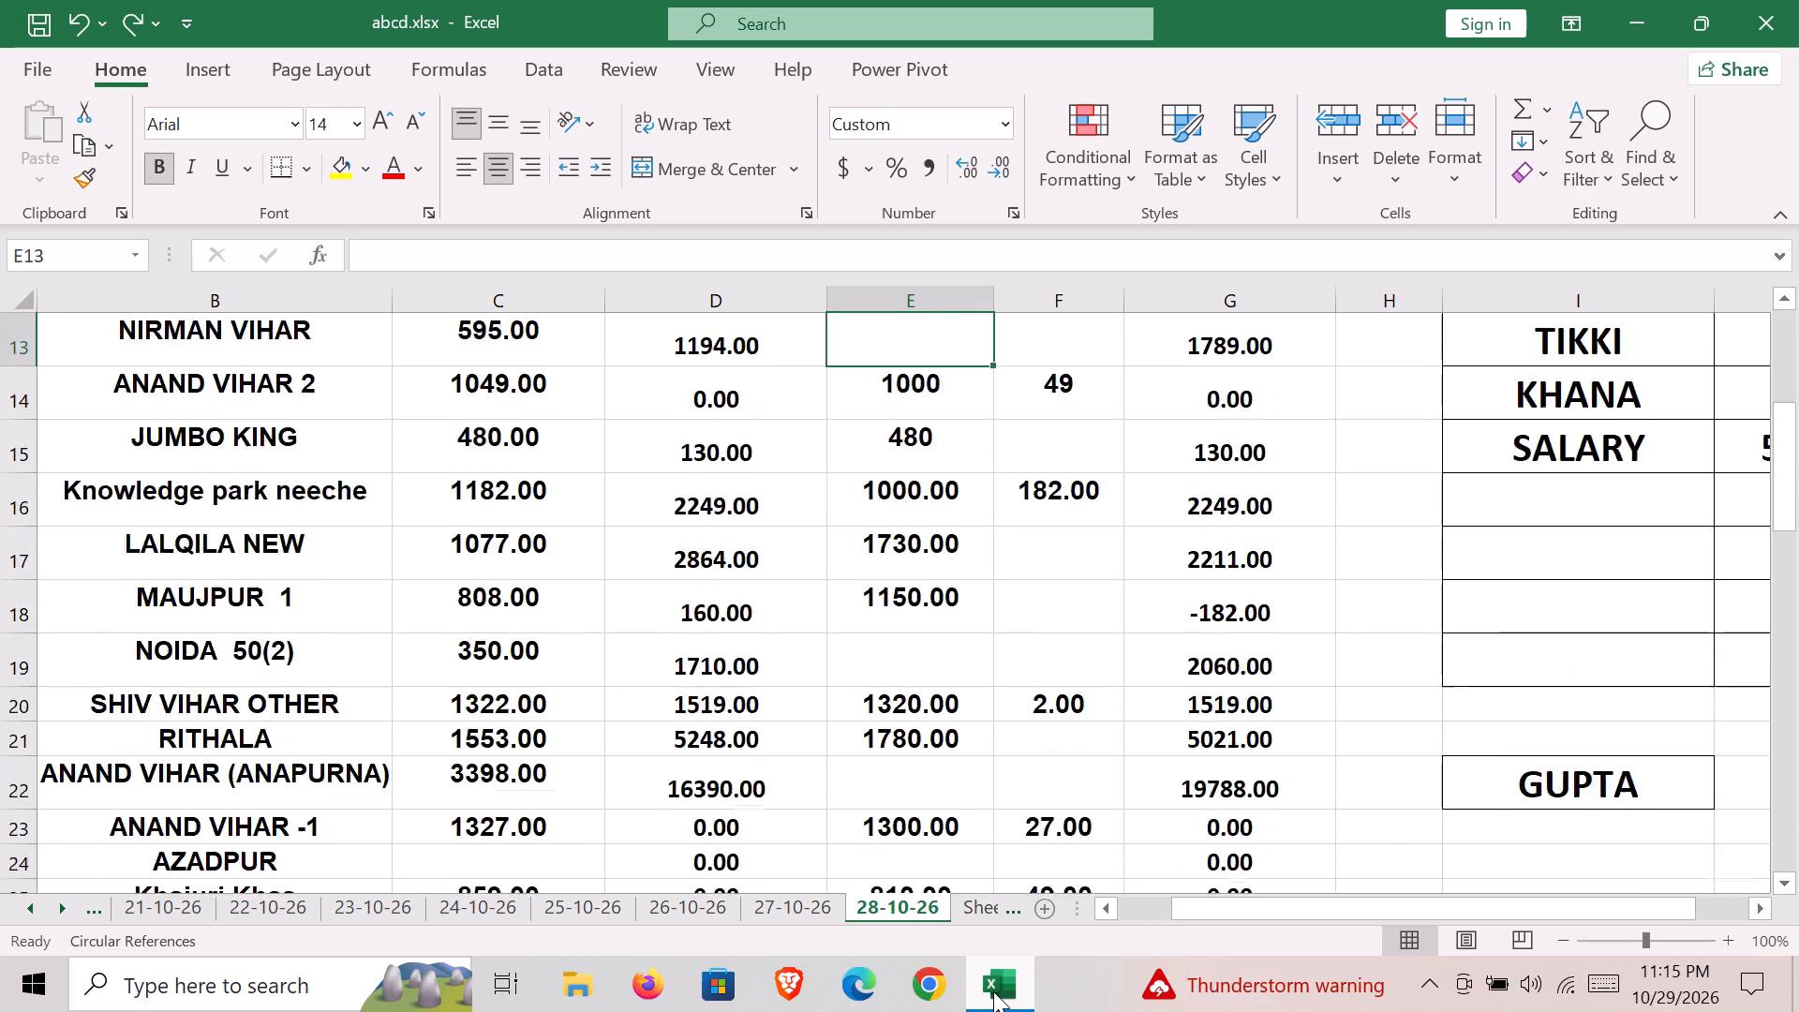
key(Down)
key(Down)
key(Down)
key(Down)
key(Down)
key(Down)
key(Down)
key(Down)
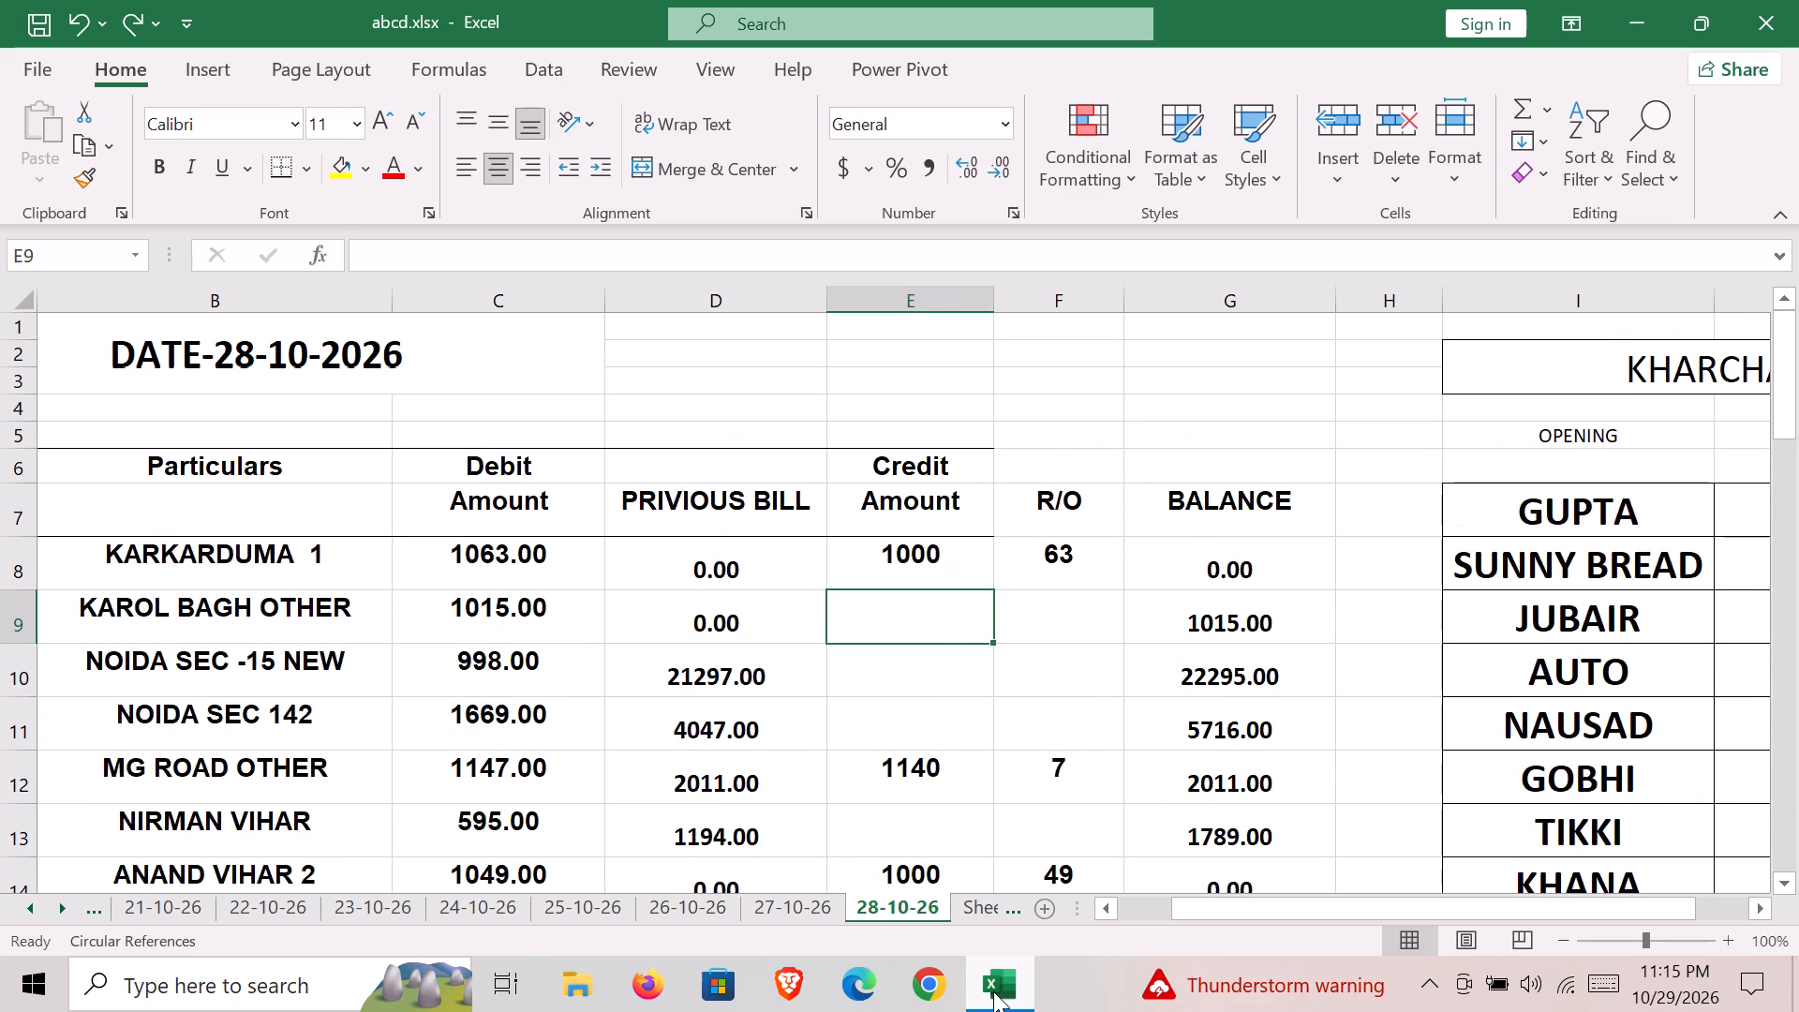
key(Up)
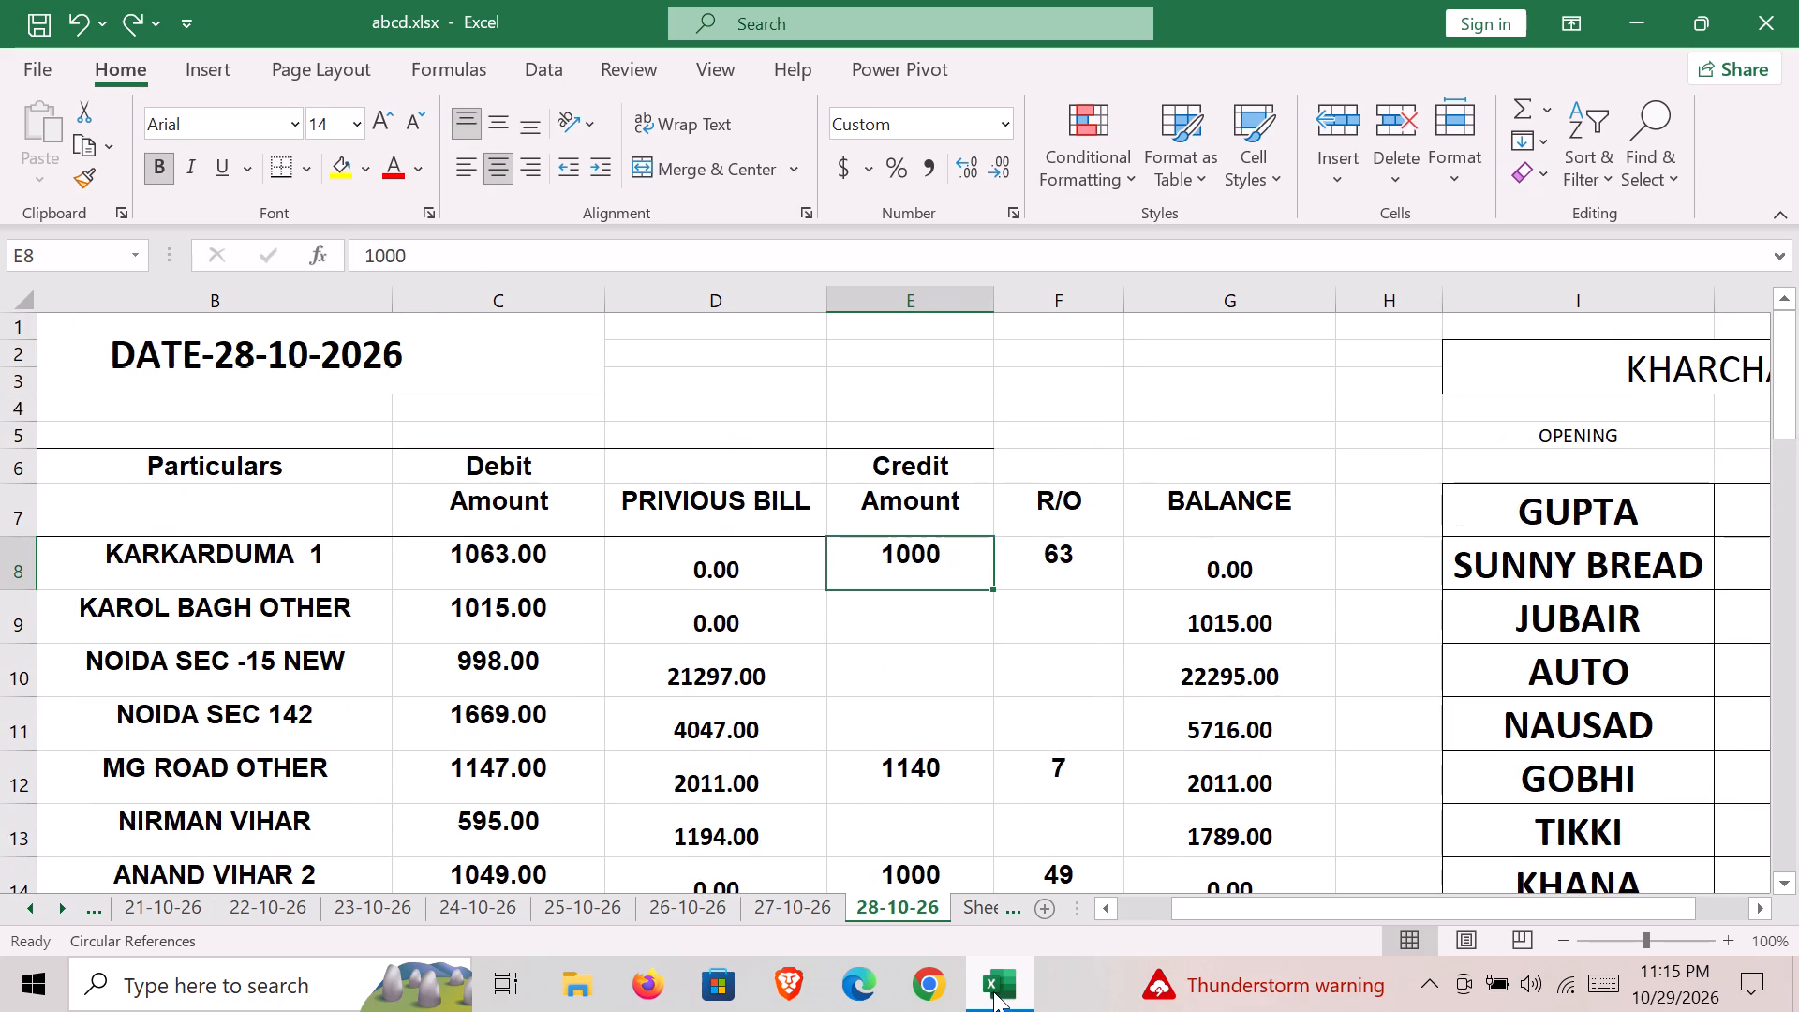
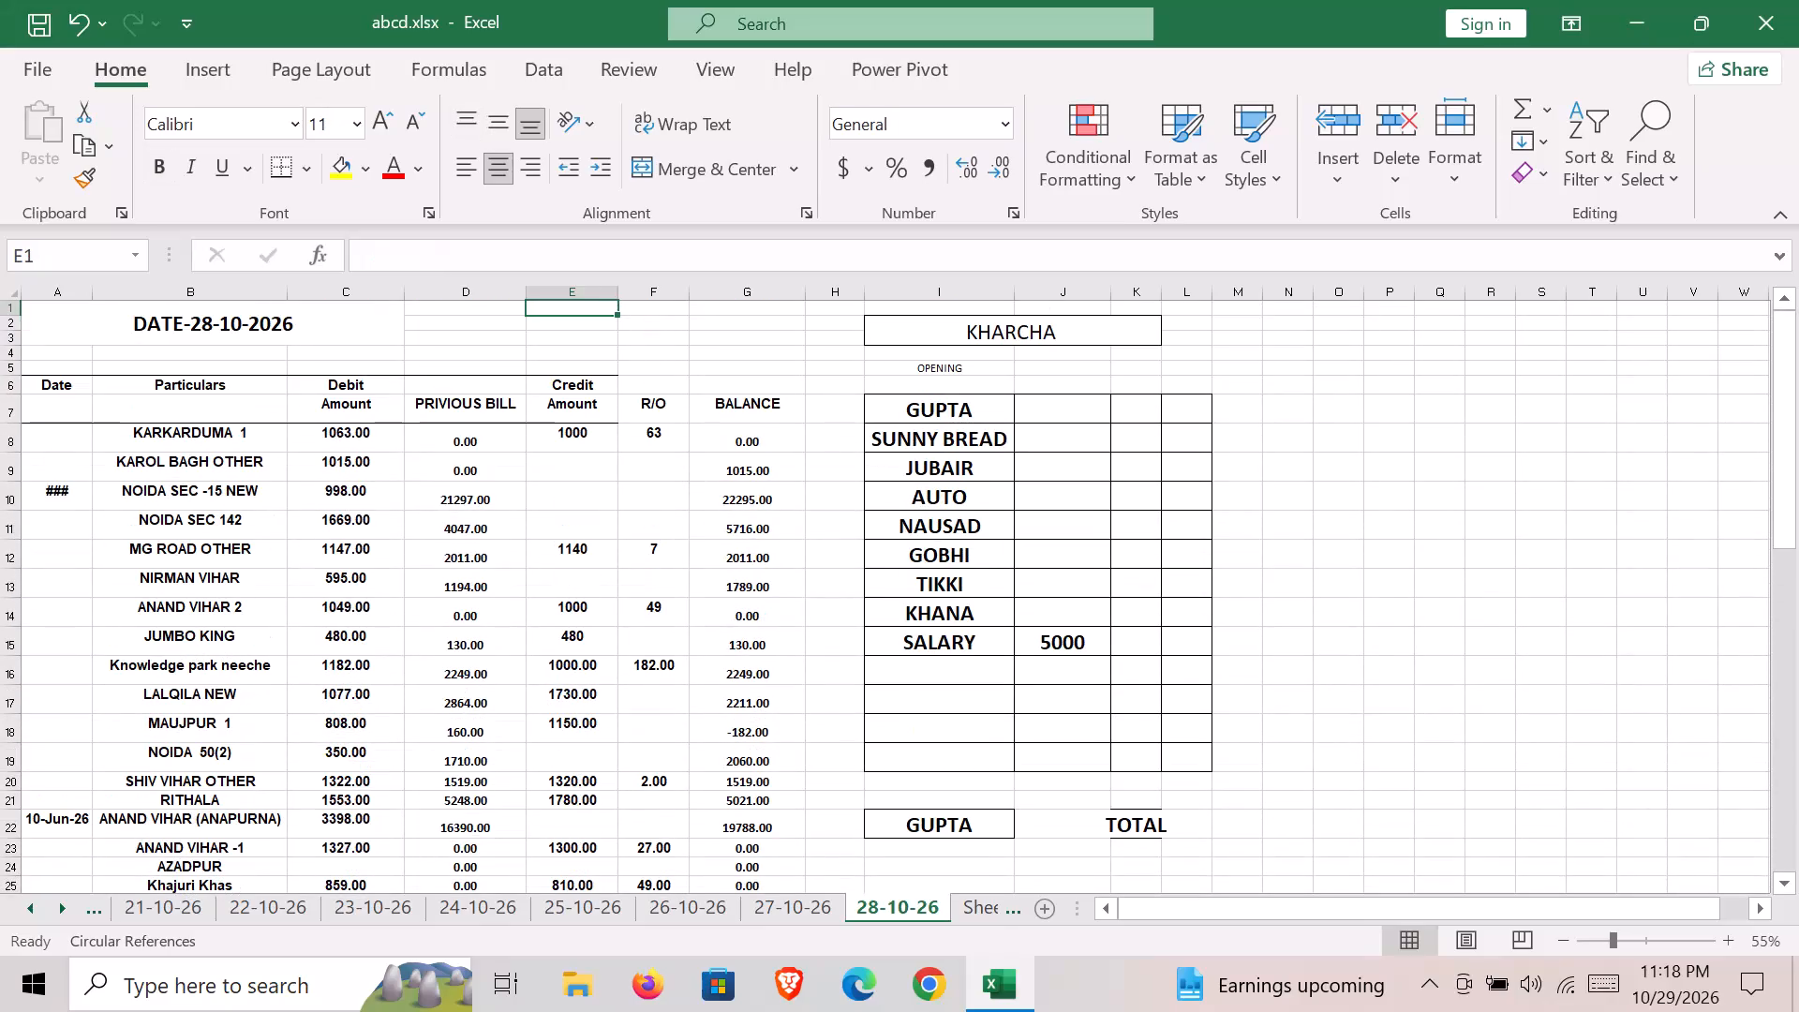
Look down the top of the Credit Amount column to the KARKARDUMA 1 entry in E8.
key(Right)
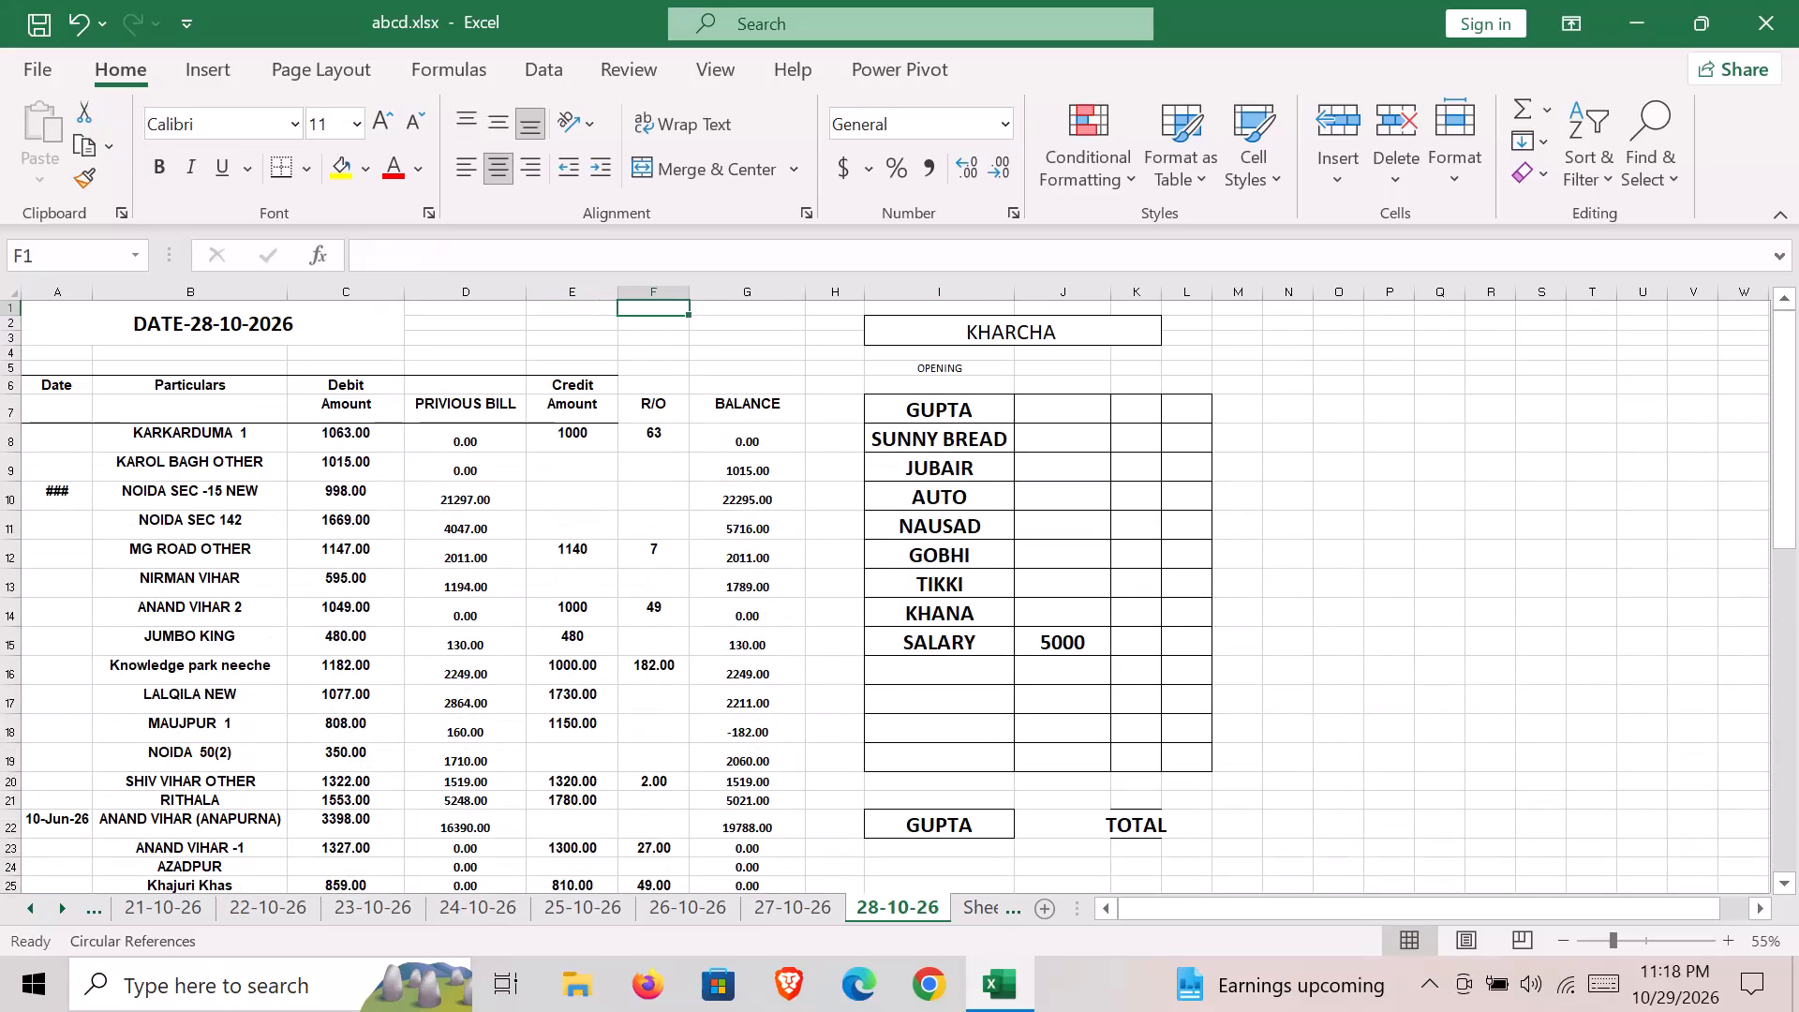
key(Left)
key(Down)
key(Down)
key(Down)
key(Down)
key(Down)
key(Down)
key(Down)
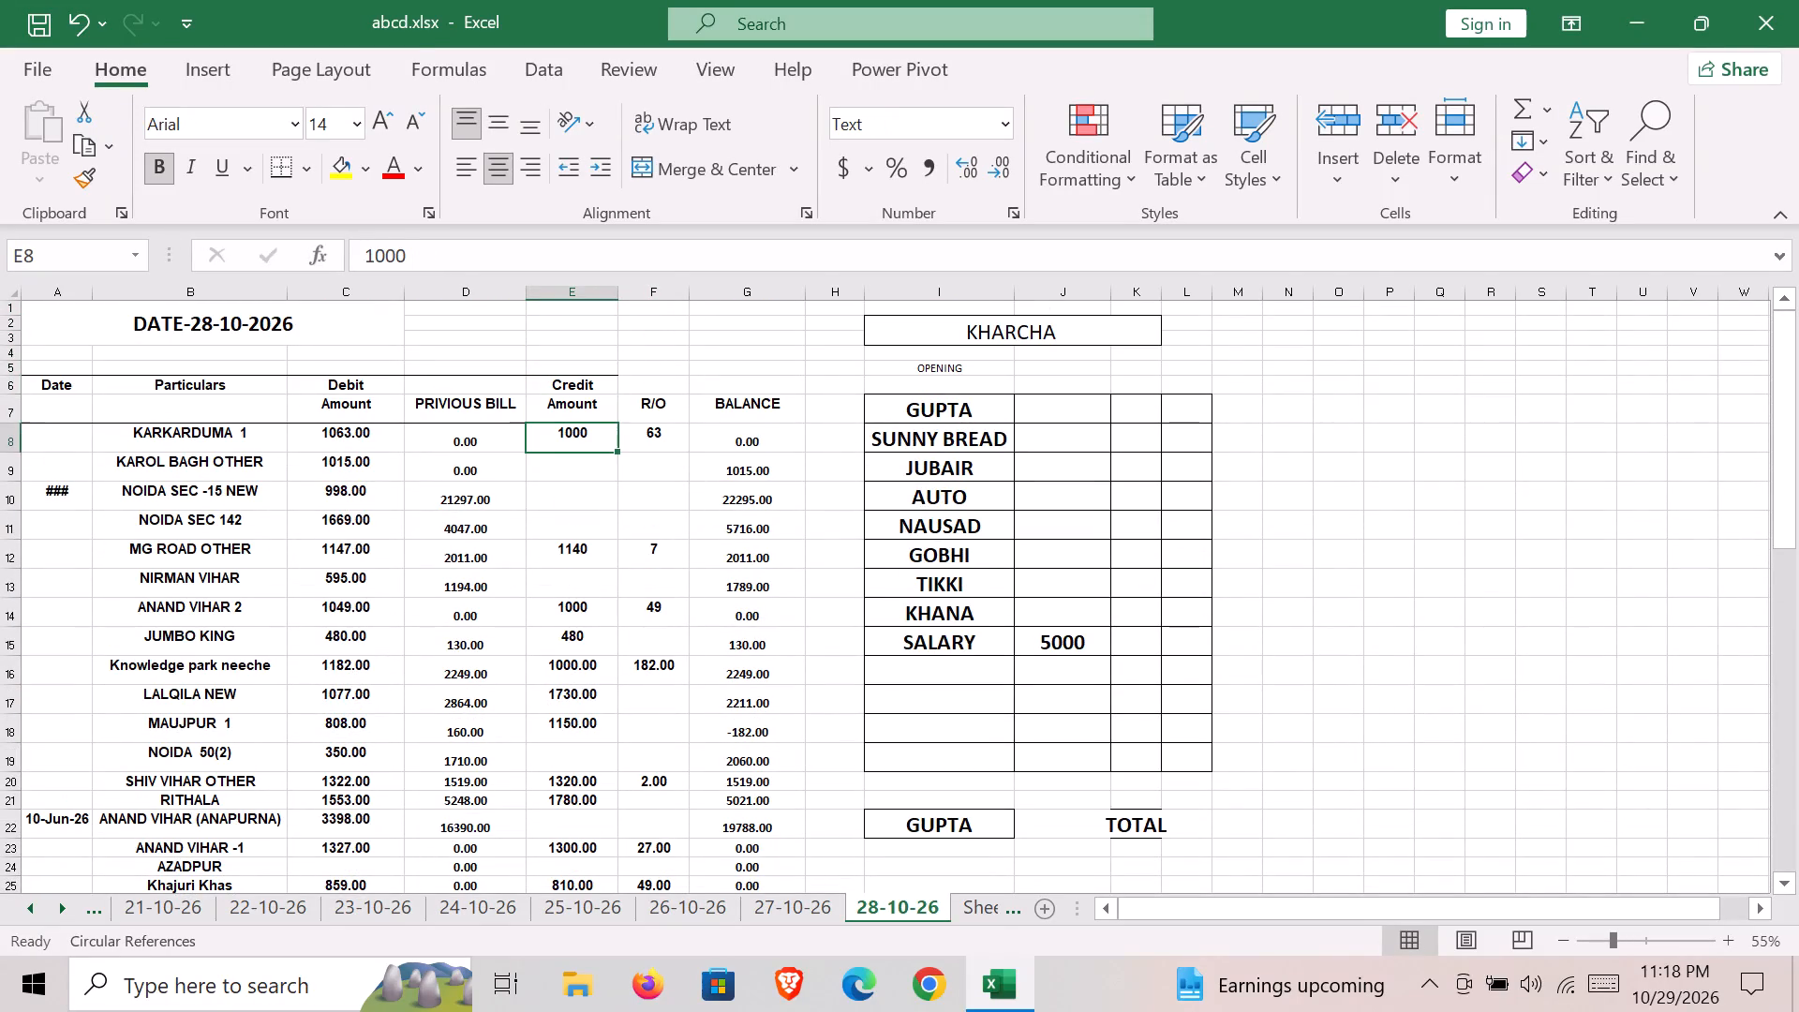
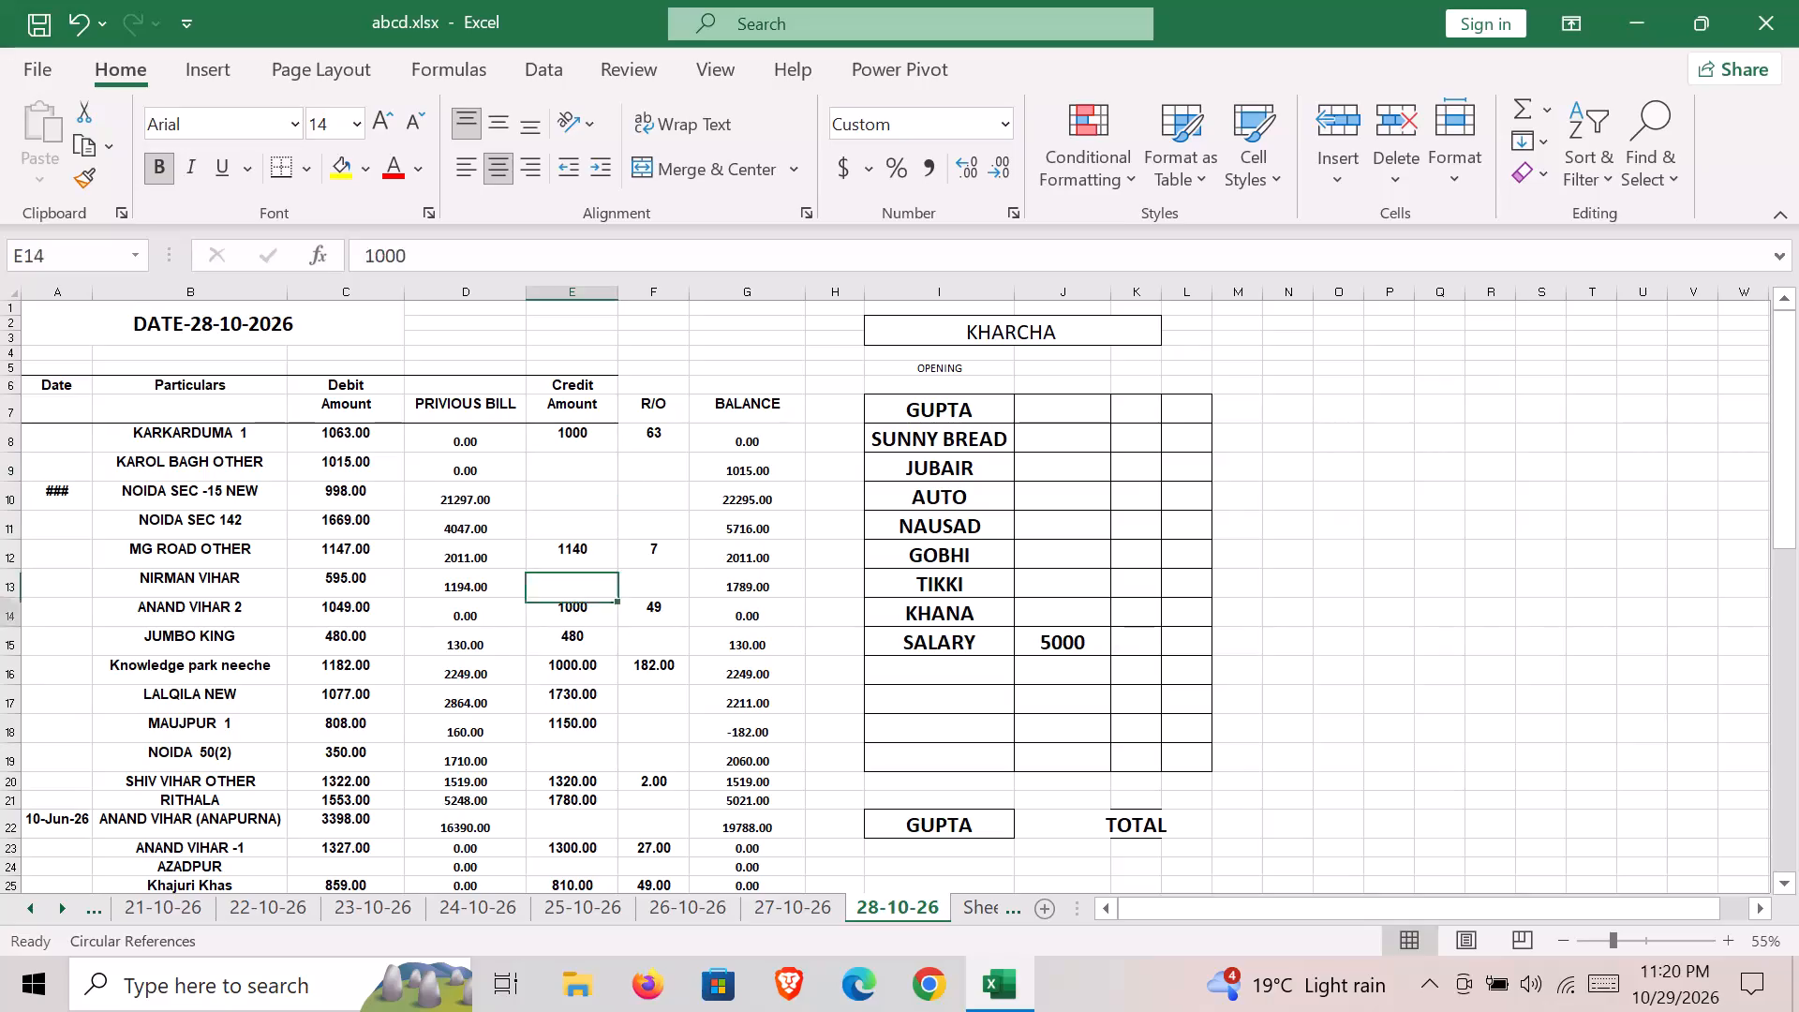
Look down the rest of the Credit Amount column to its total in E48.
key(Down)
key(Down)
key(Down)
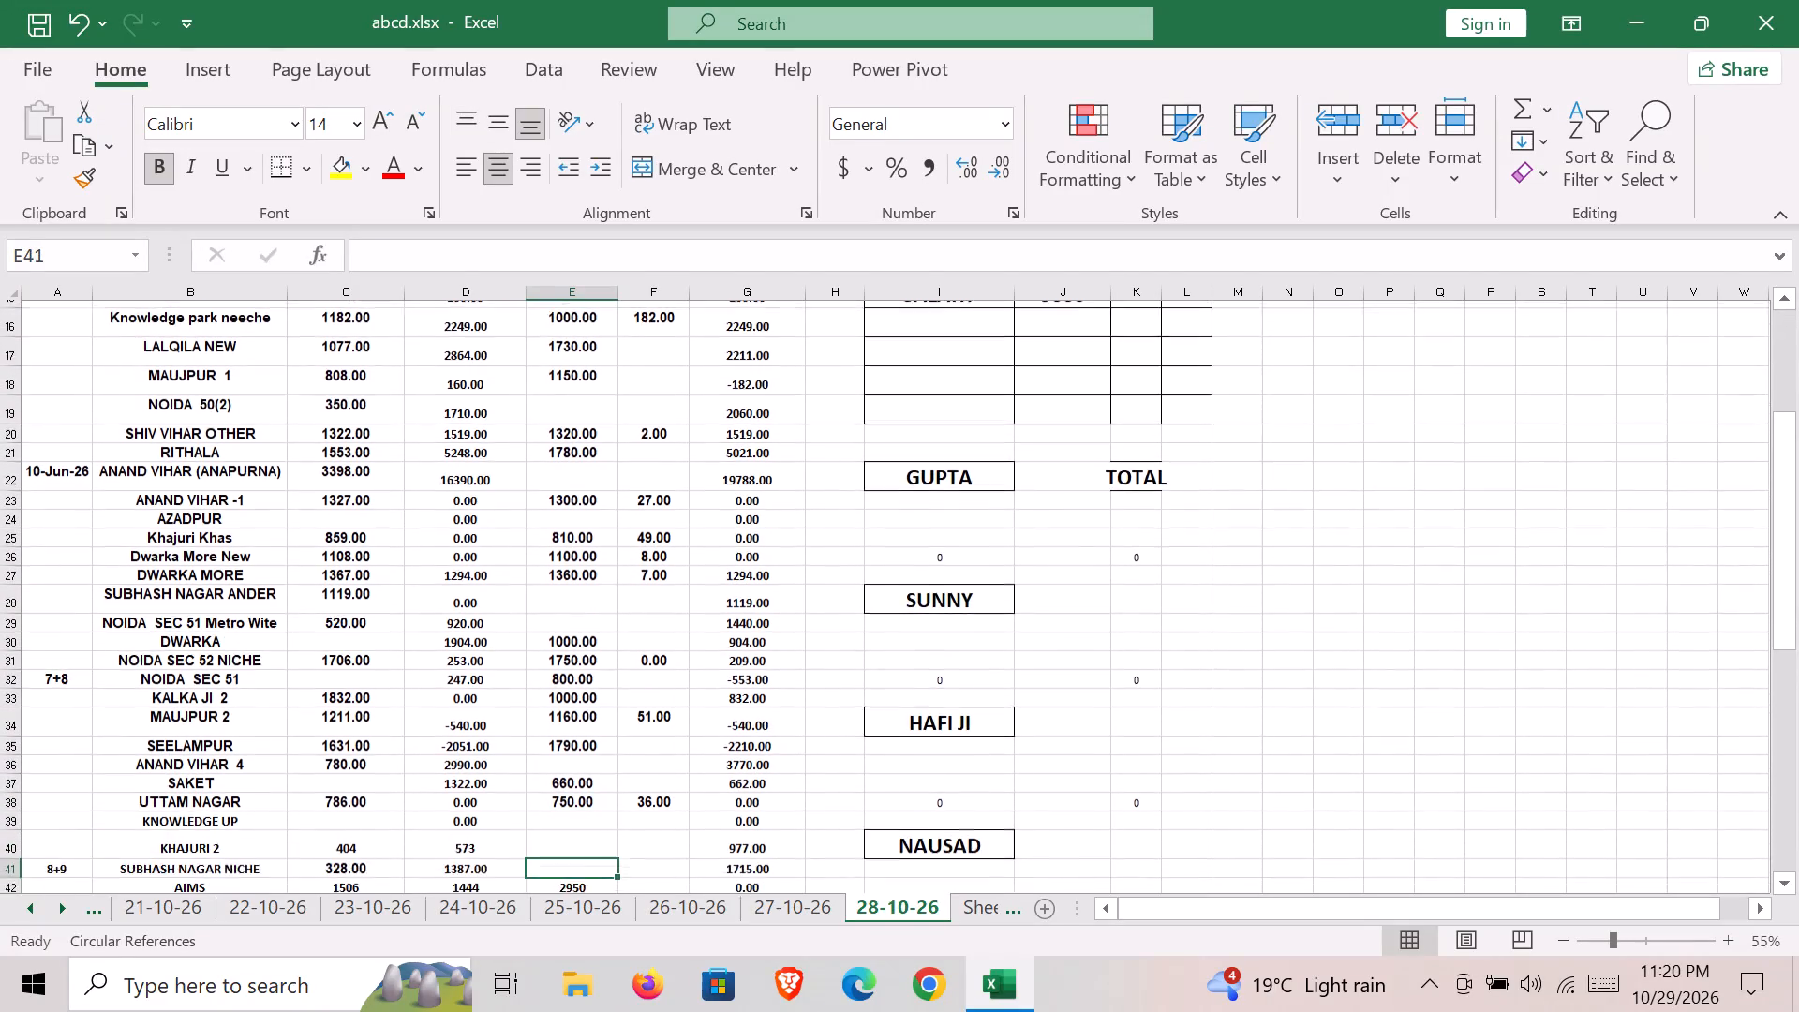
key(Down)
key(Down)
key(Down)
key(Down)
key(Down)
key(Down)
key(Down)
key(Down)
key(Down)
key(Down)
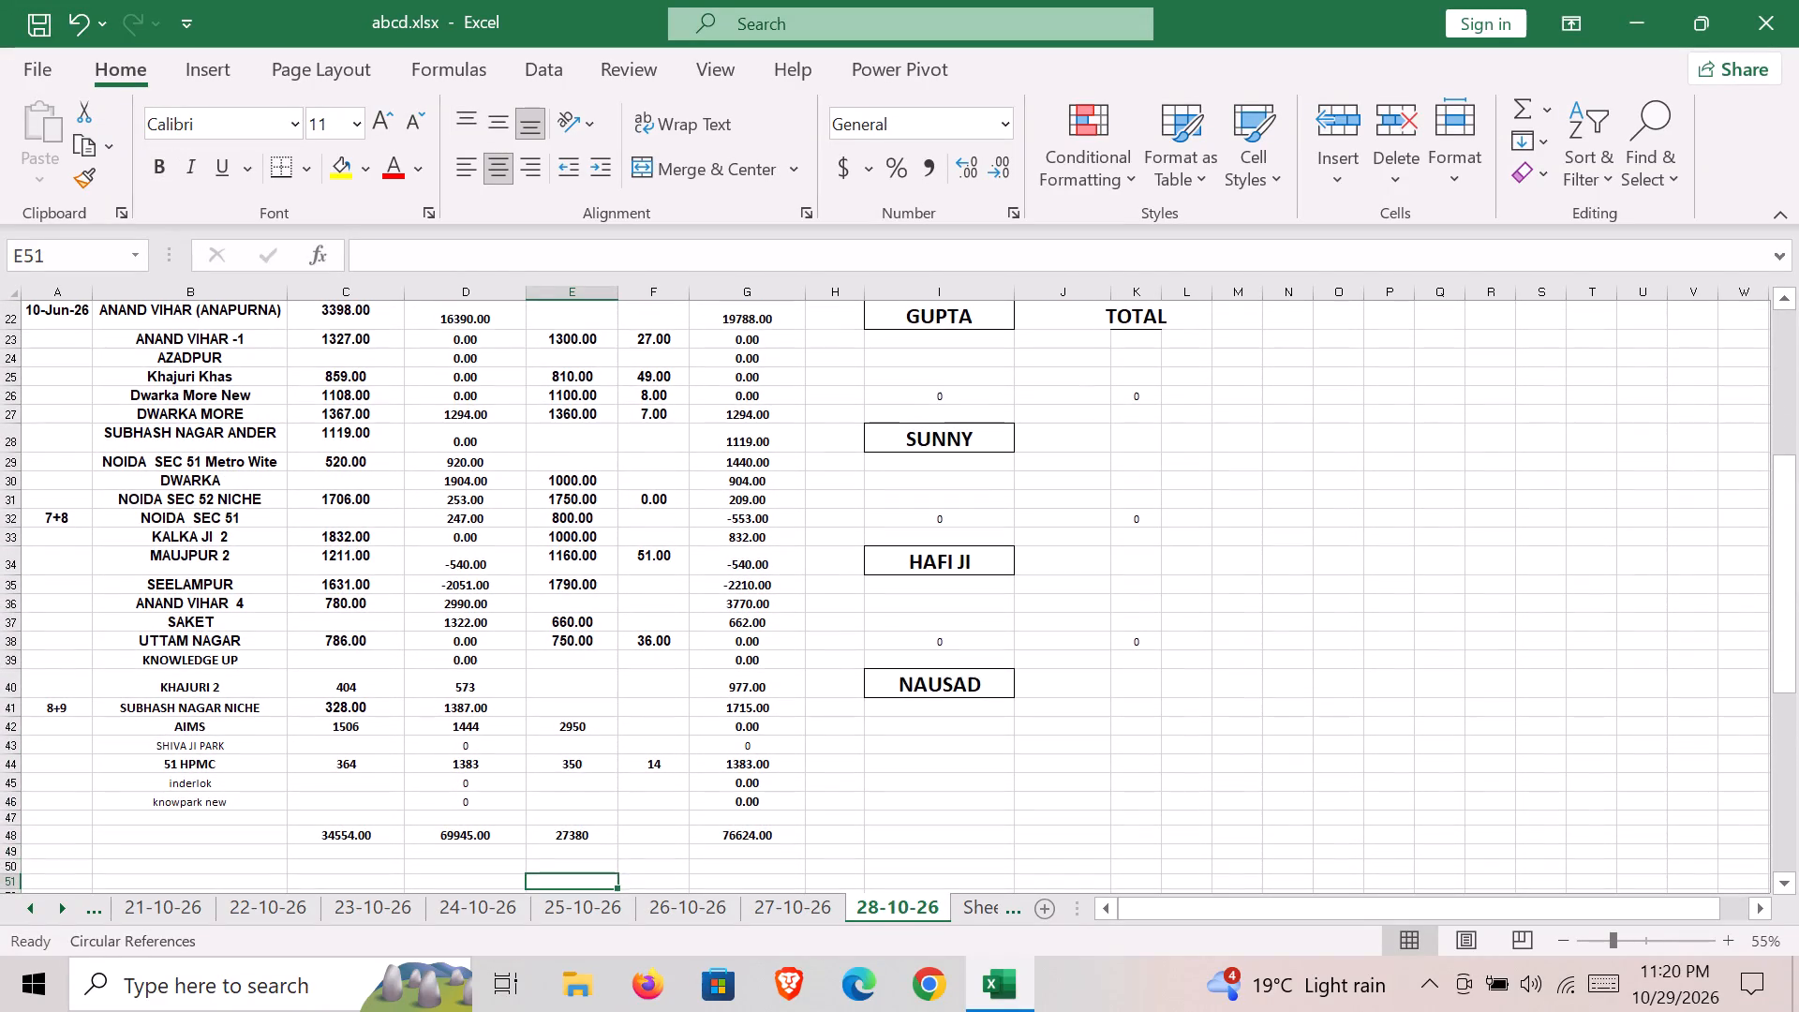
key(Up)
key(Up)
key(Up)
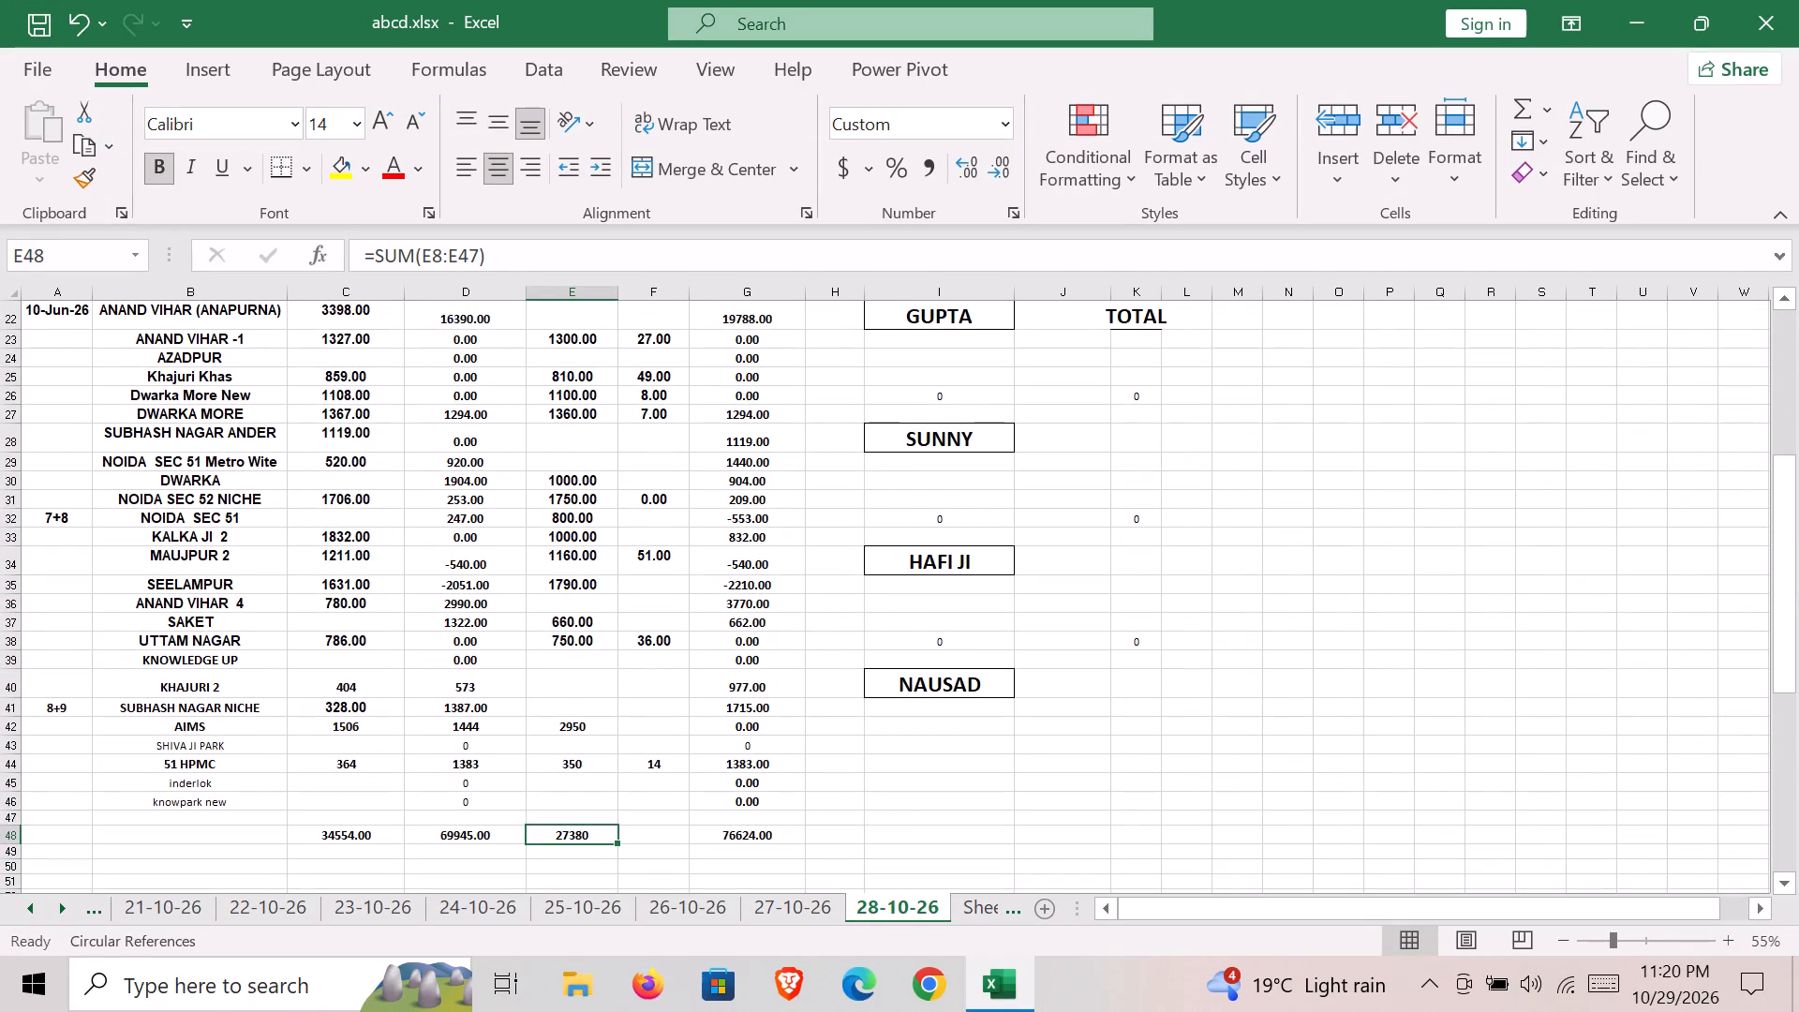
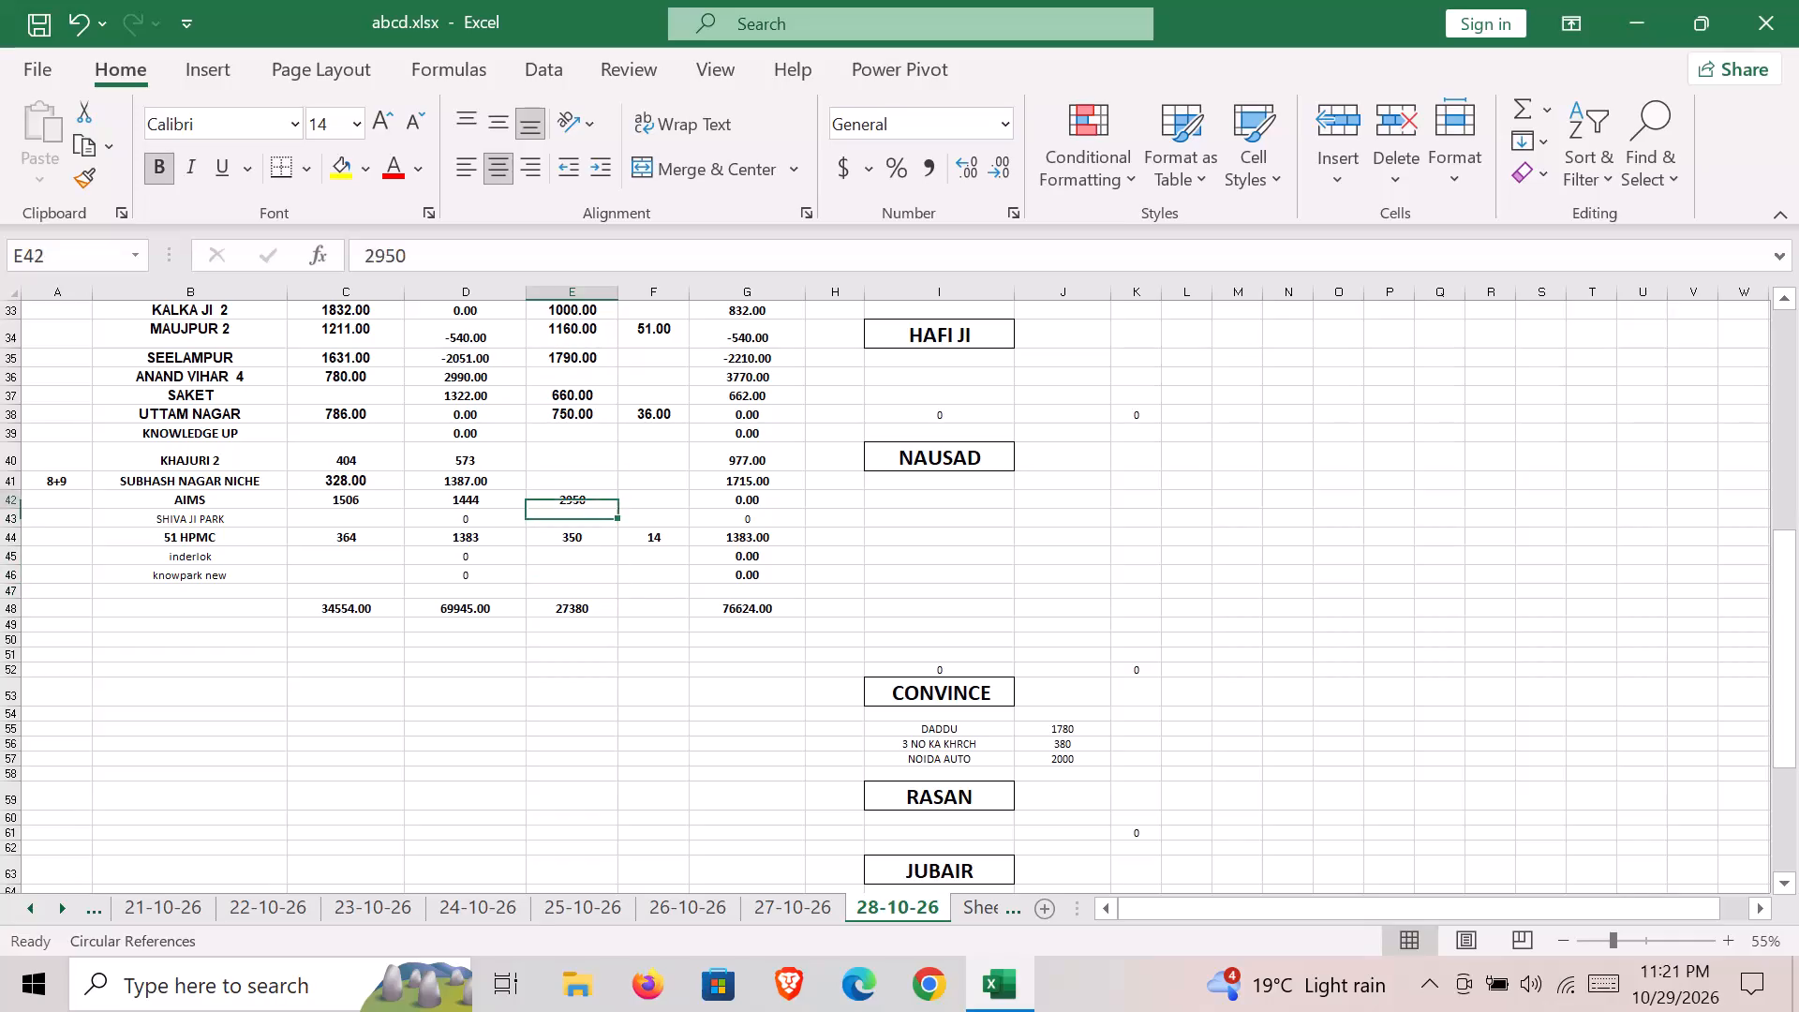
Review the Credit Amount entries upward from the AIMS row to the first locations at the top of the sheet.
key(Up)
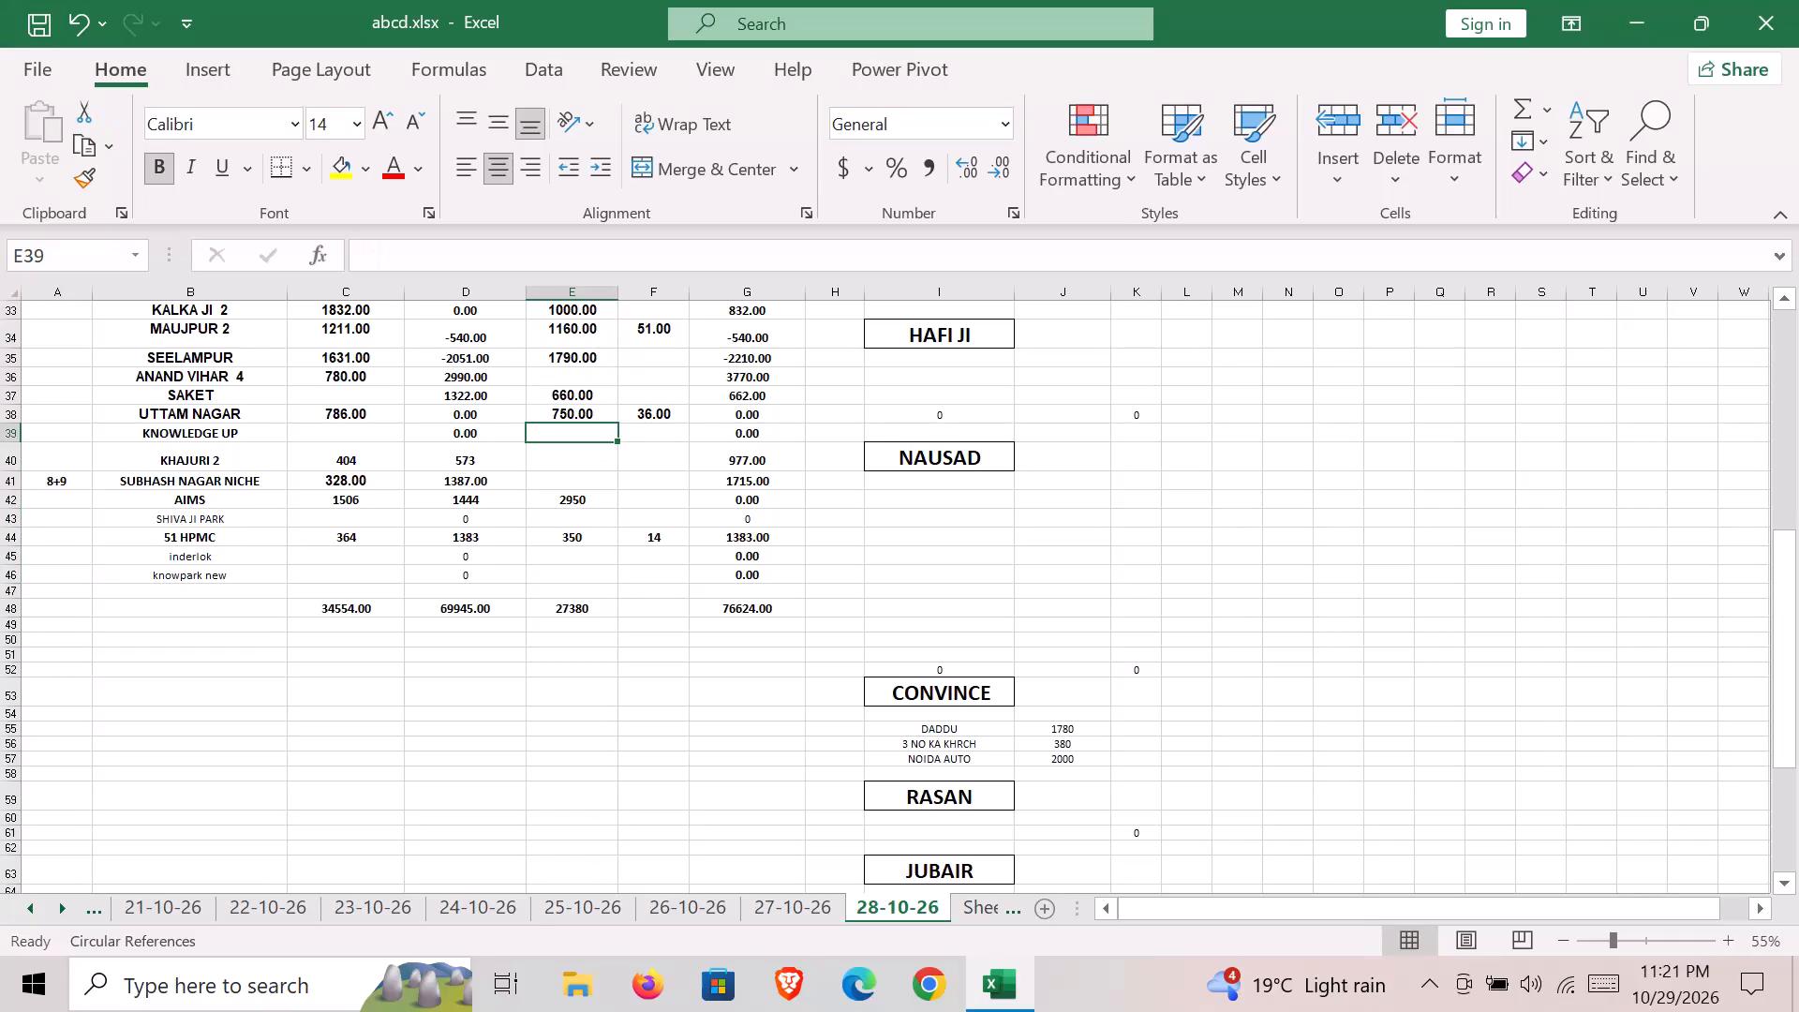
key(Up)
key(Up)
key(Up)
key(Up)
key(Up)
key(Up)
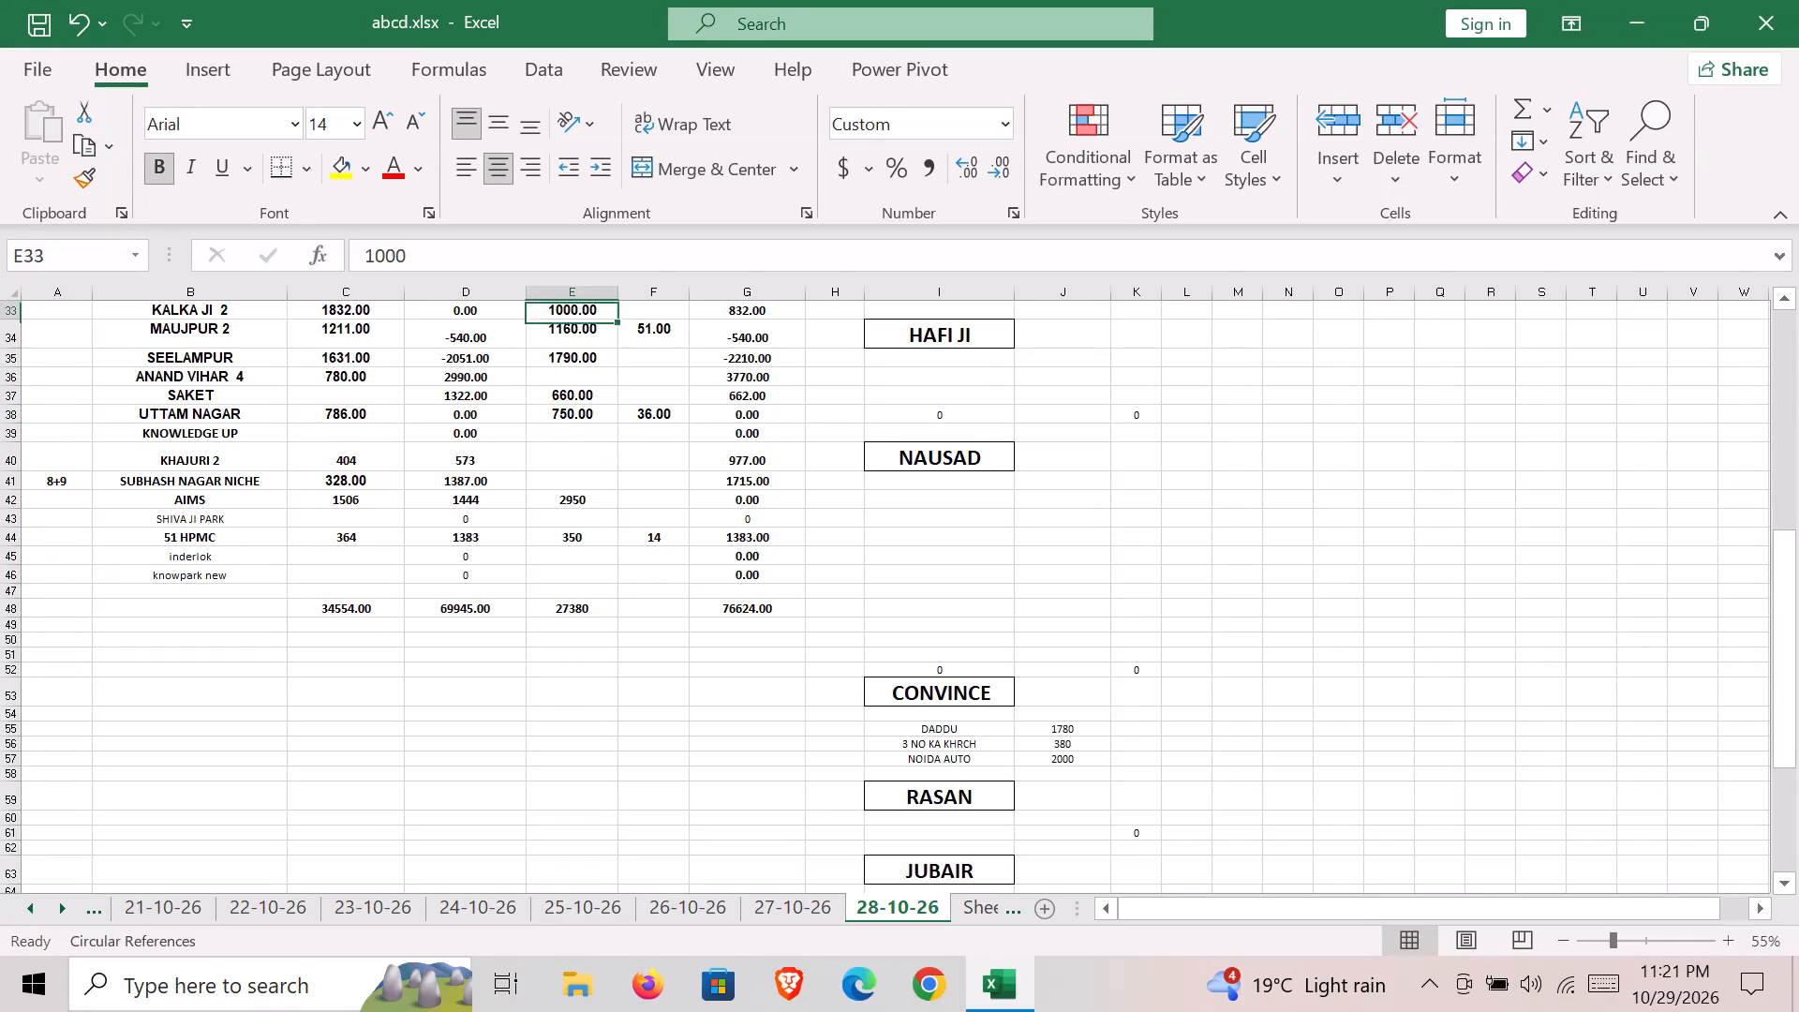
key(Up)
key(Up)
key(Up)
key(Up)
key(Up)
key(Up)
key(Up)
key(Up)
key(Up)
key(Up)
key(Up)
key(Up)
key(Up)
key(Up)
key(Up)
key(Up)
key(Up)
key(Up)
key(Up)
key(Up)
key(Up)
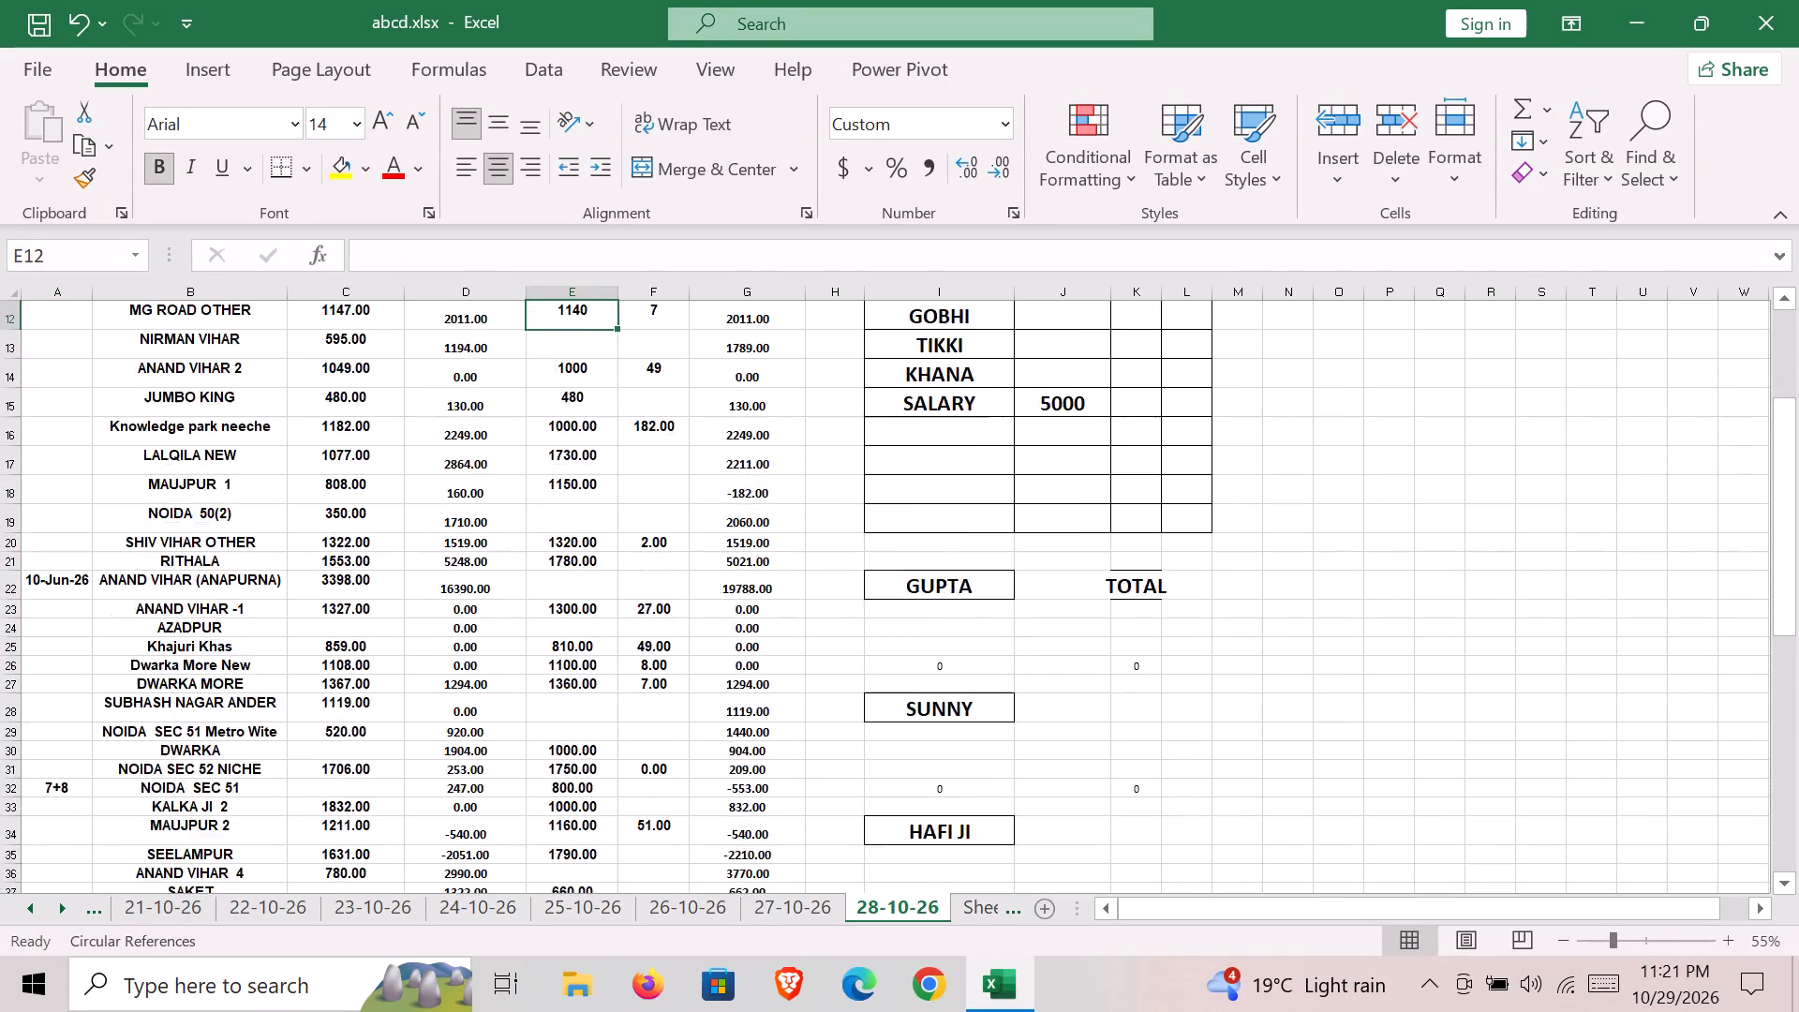
Check the Credit Amount entries back down the column from the top locations to the rows just below the totals.
key(Down)
key(Down)
key(Down)
key(Down)
key(Down)
key(Down)
key(Down)
key(Down)
key(Down)
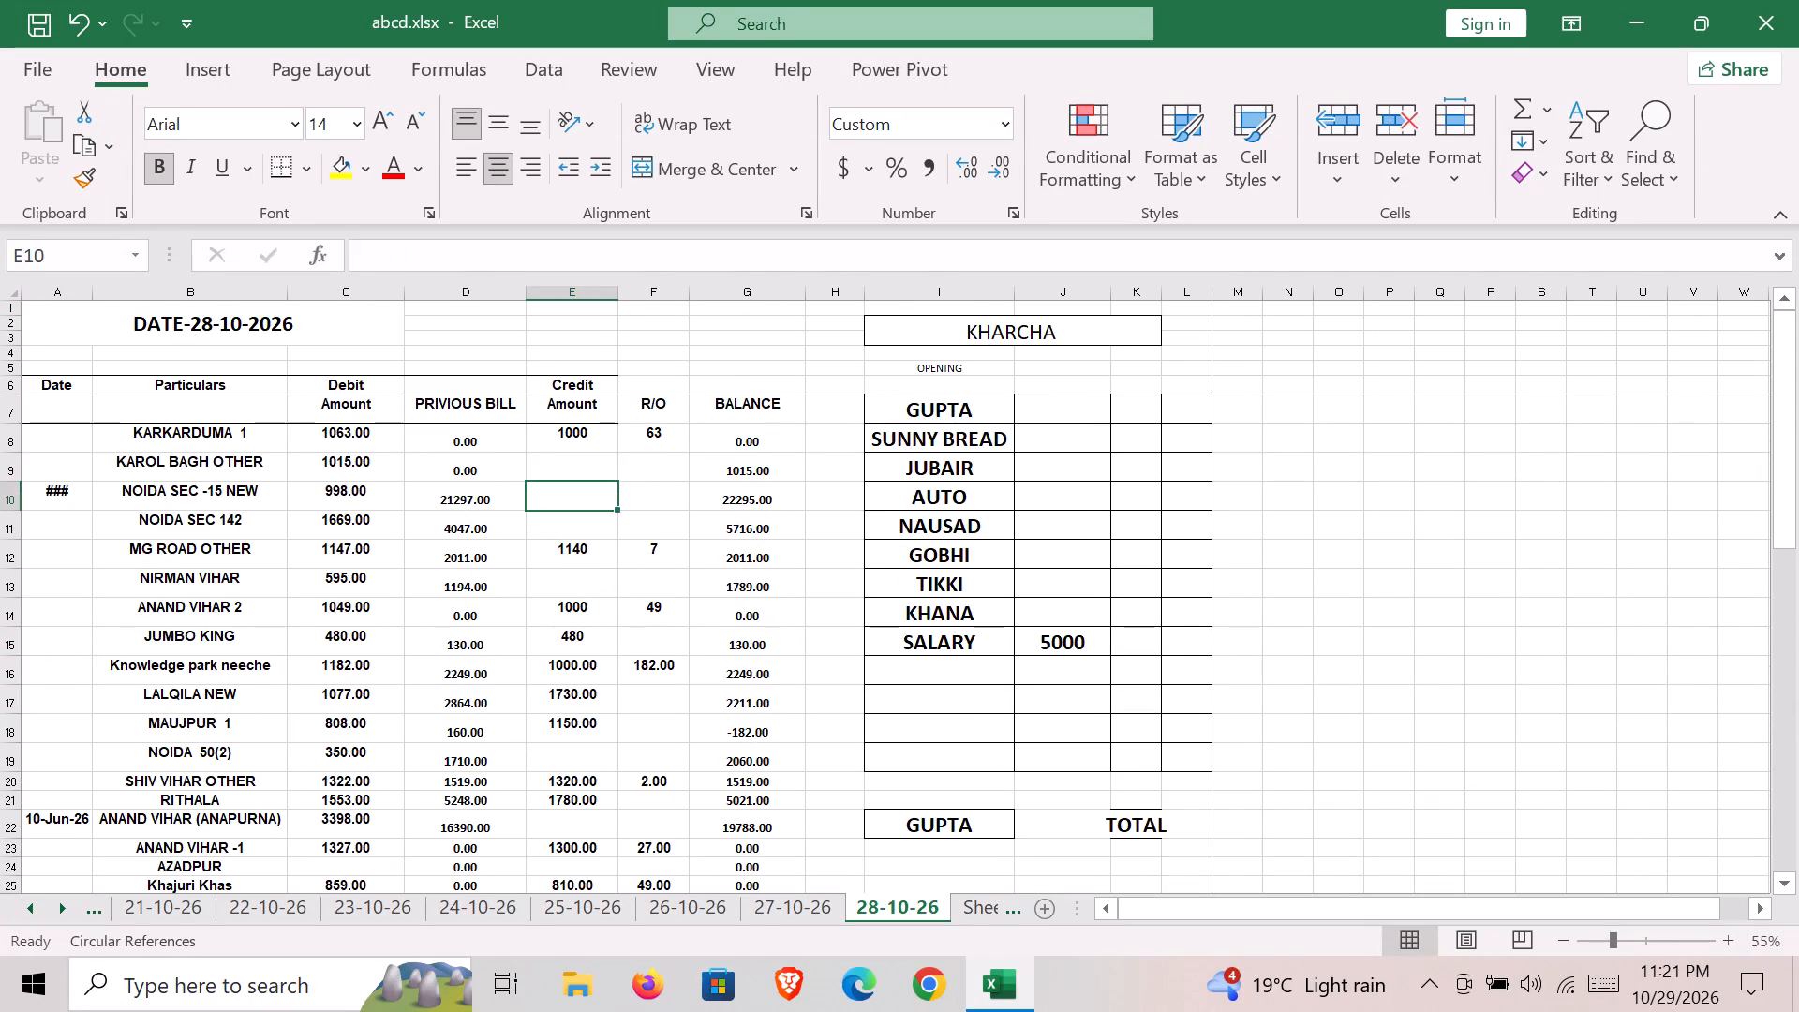
key(Down)
key(Down)
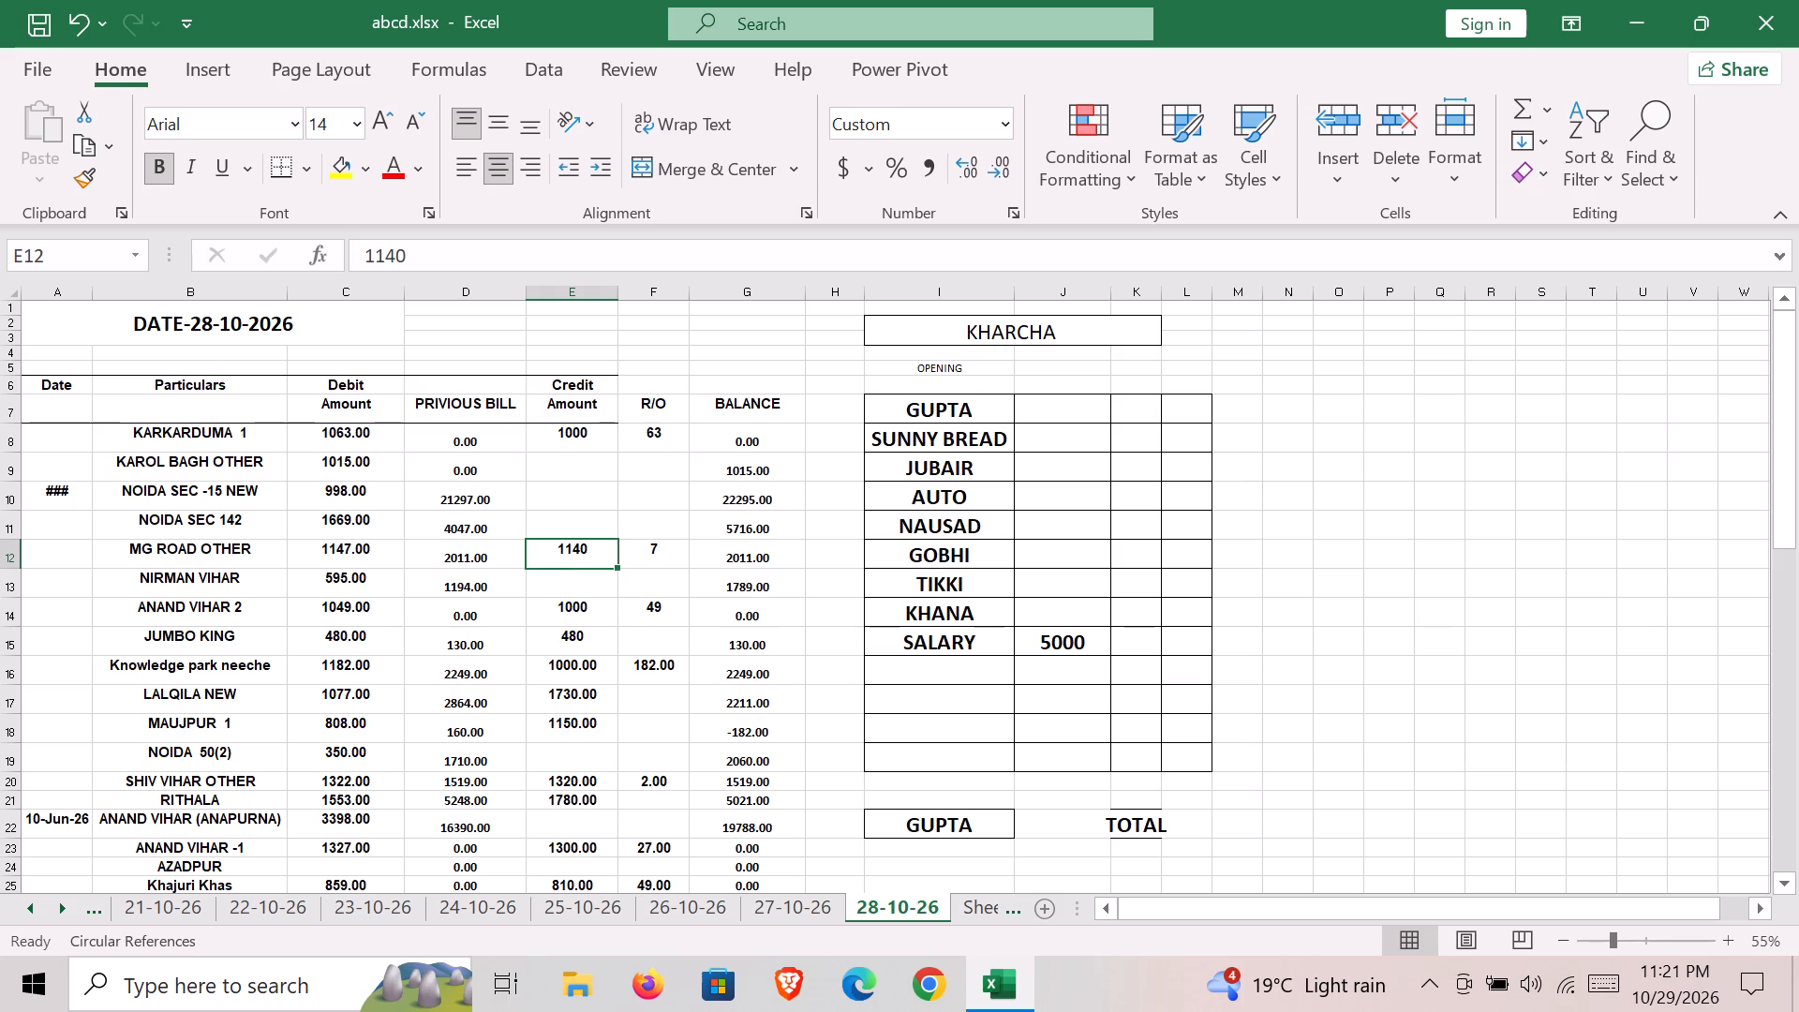
key(Down)
key(Down)
key(Down)
key(Down)
key(Down)
key(Down)
key(Down)
key(Down)
key(Down)
key(Down)
key(Down)
key(Down)
key(Down)
key(Down)
key(Down)
key(Down)
key(Down)
key(Down)
key(Down)
key(Down)
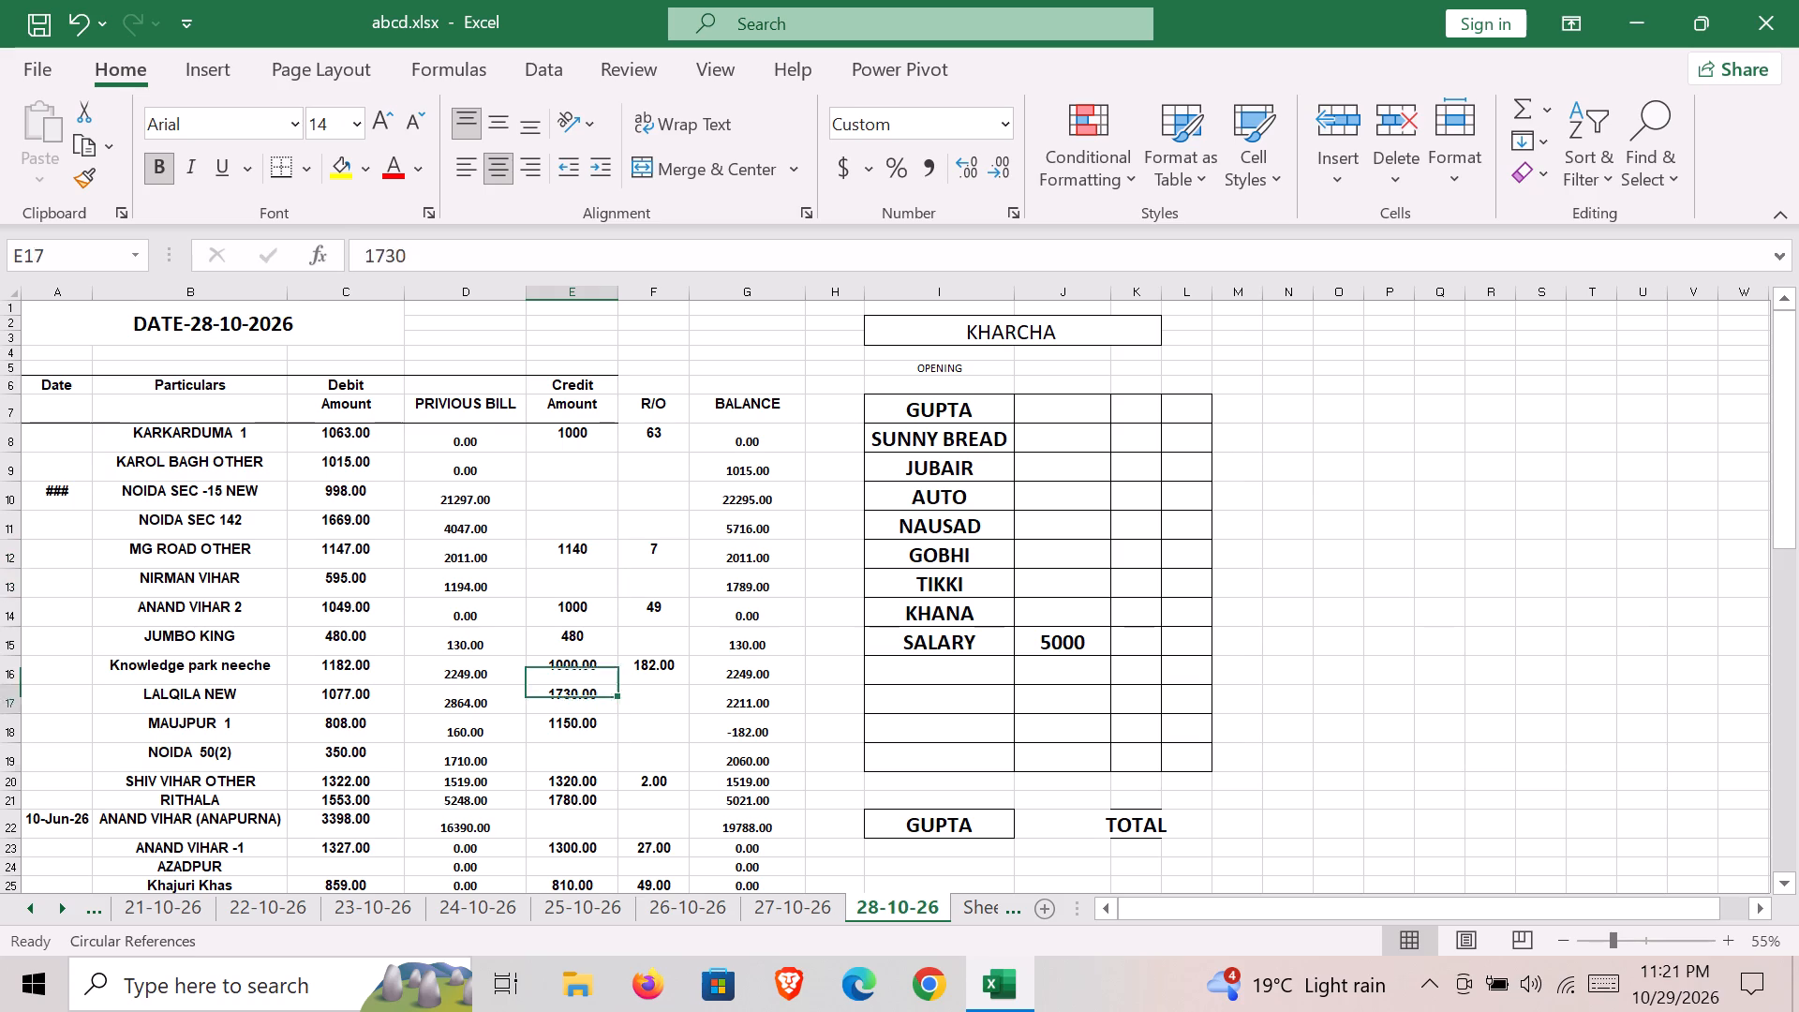
key(Up)
key(Up)
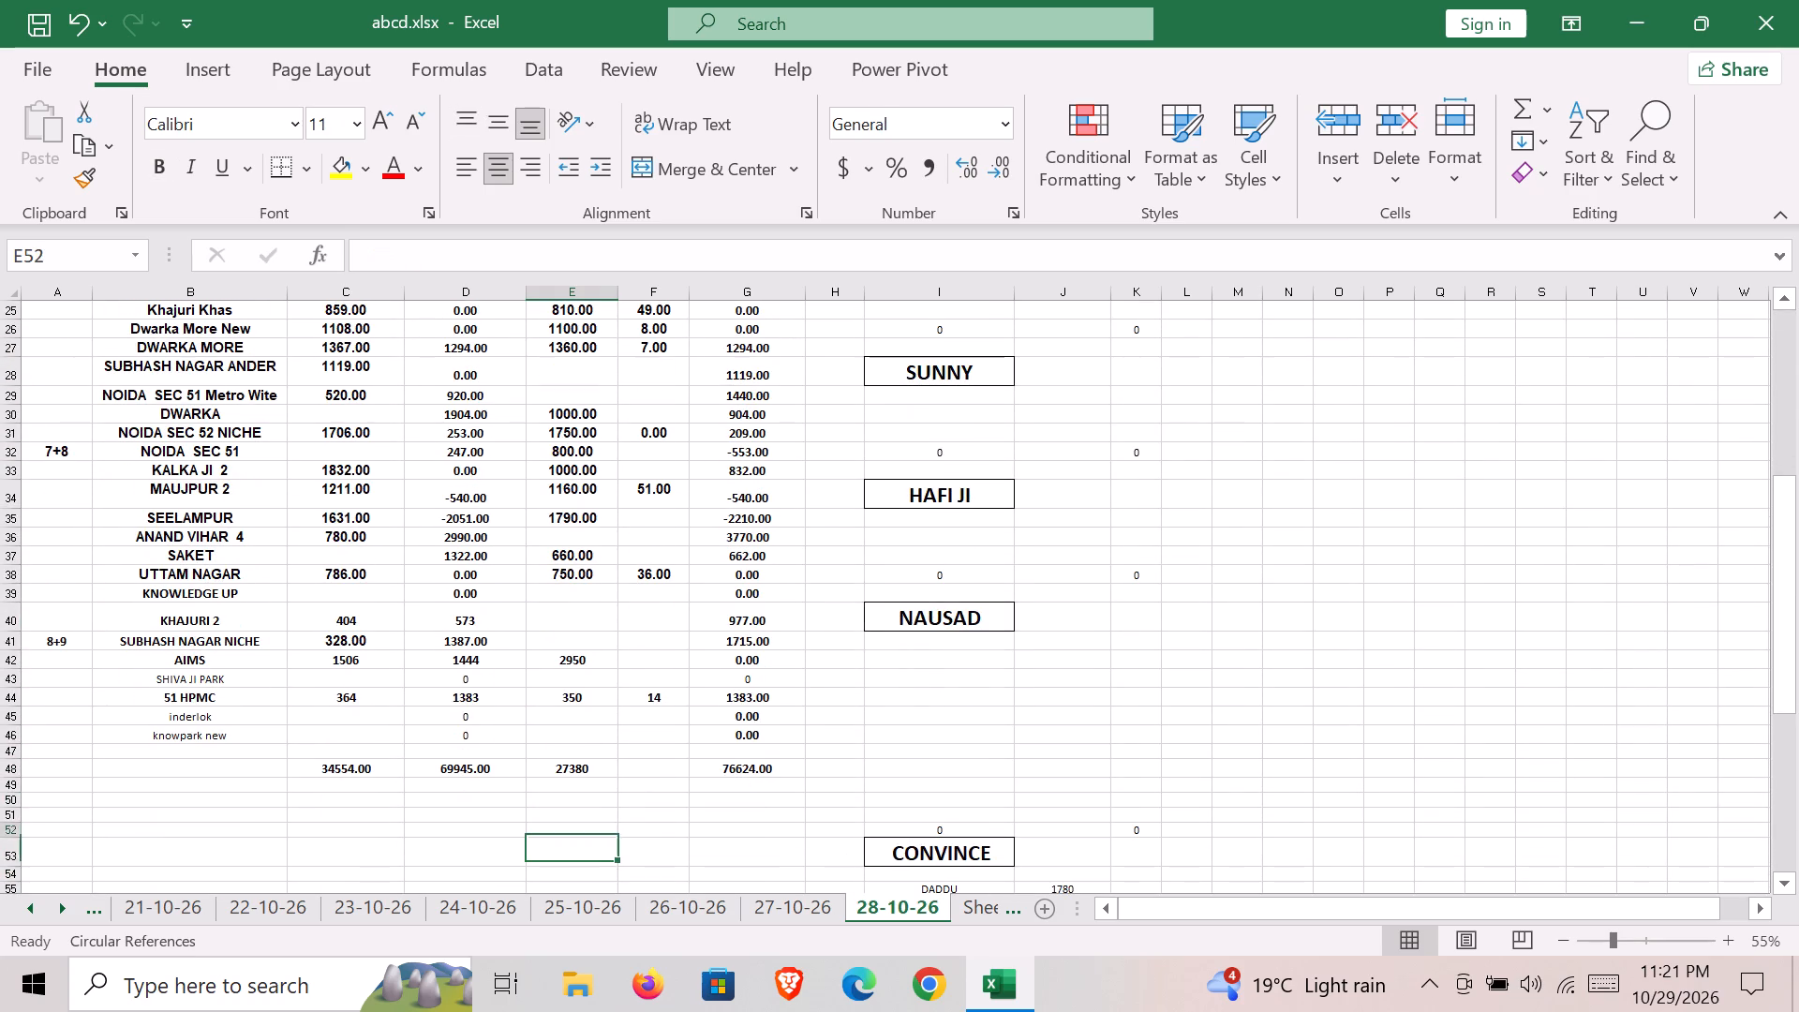
key(Up)
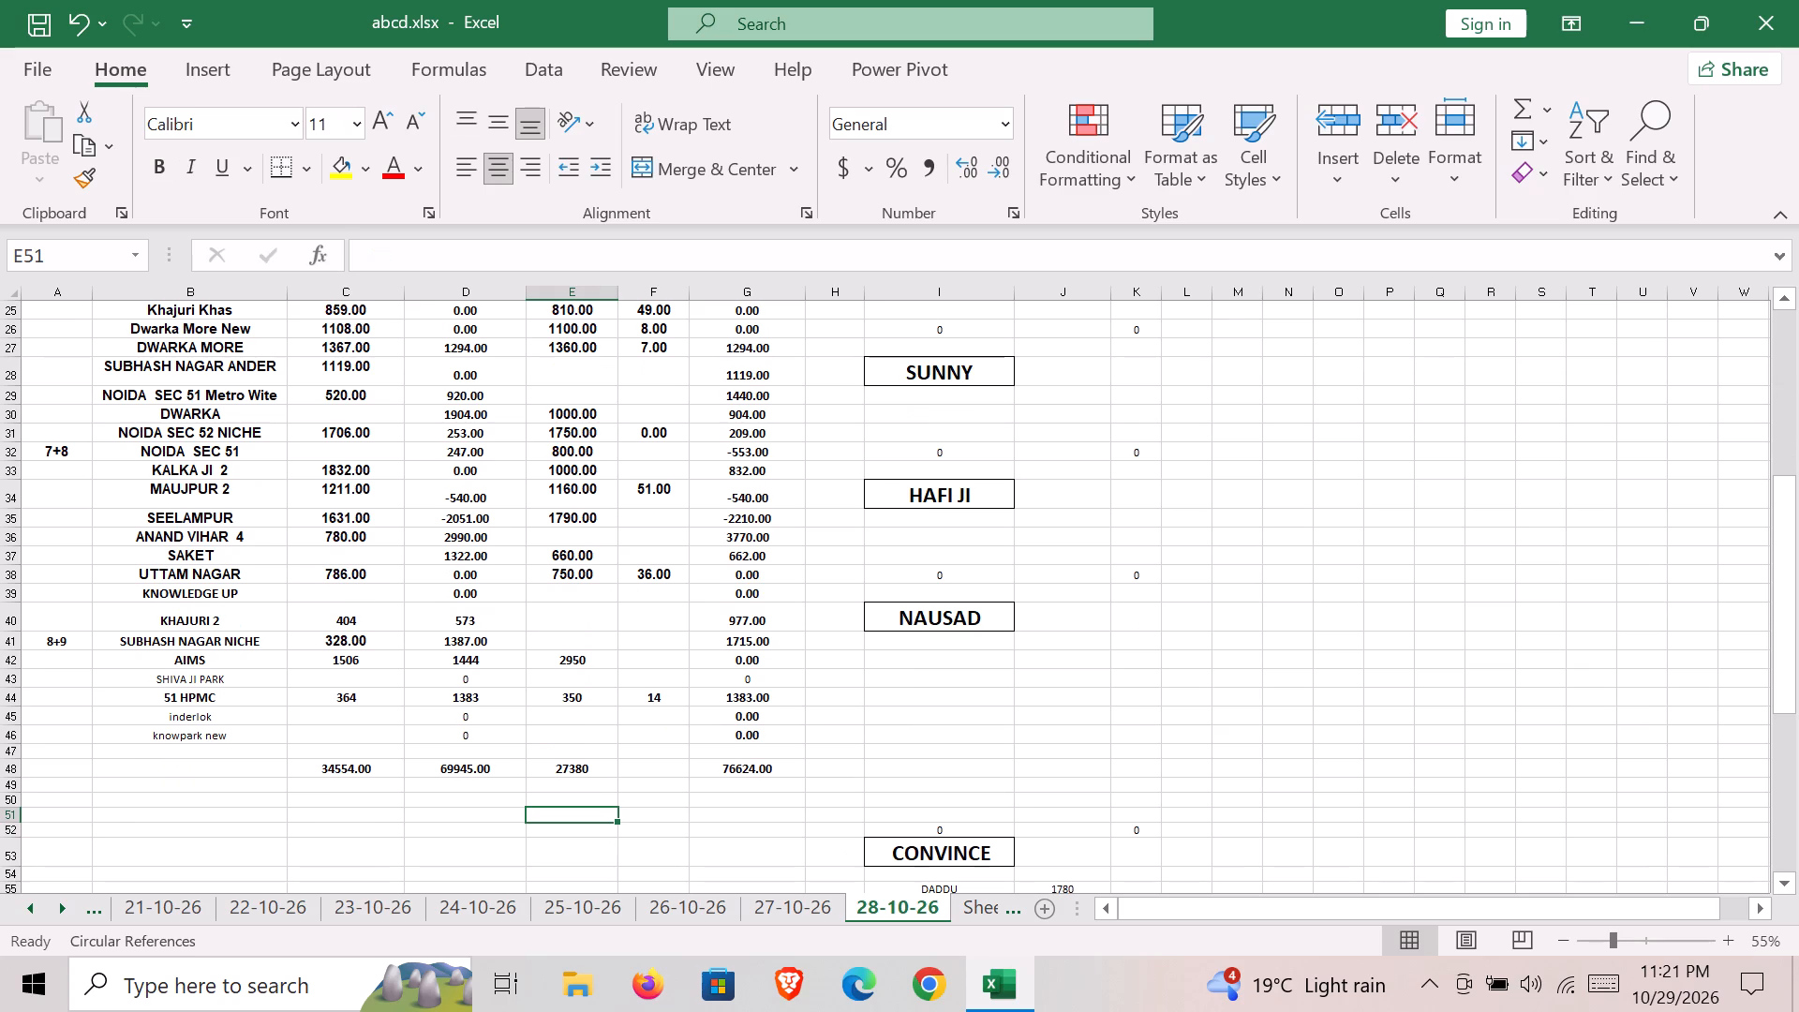
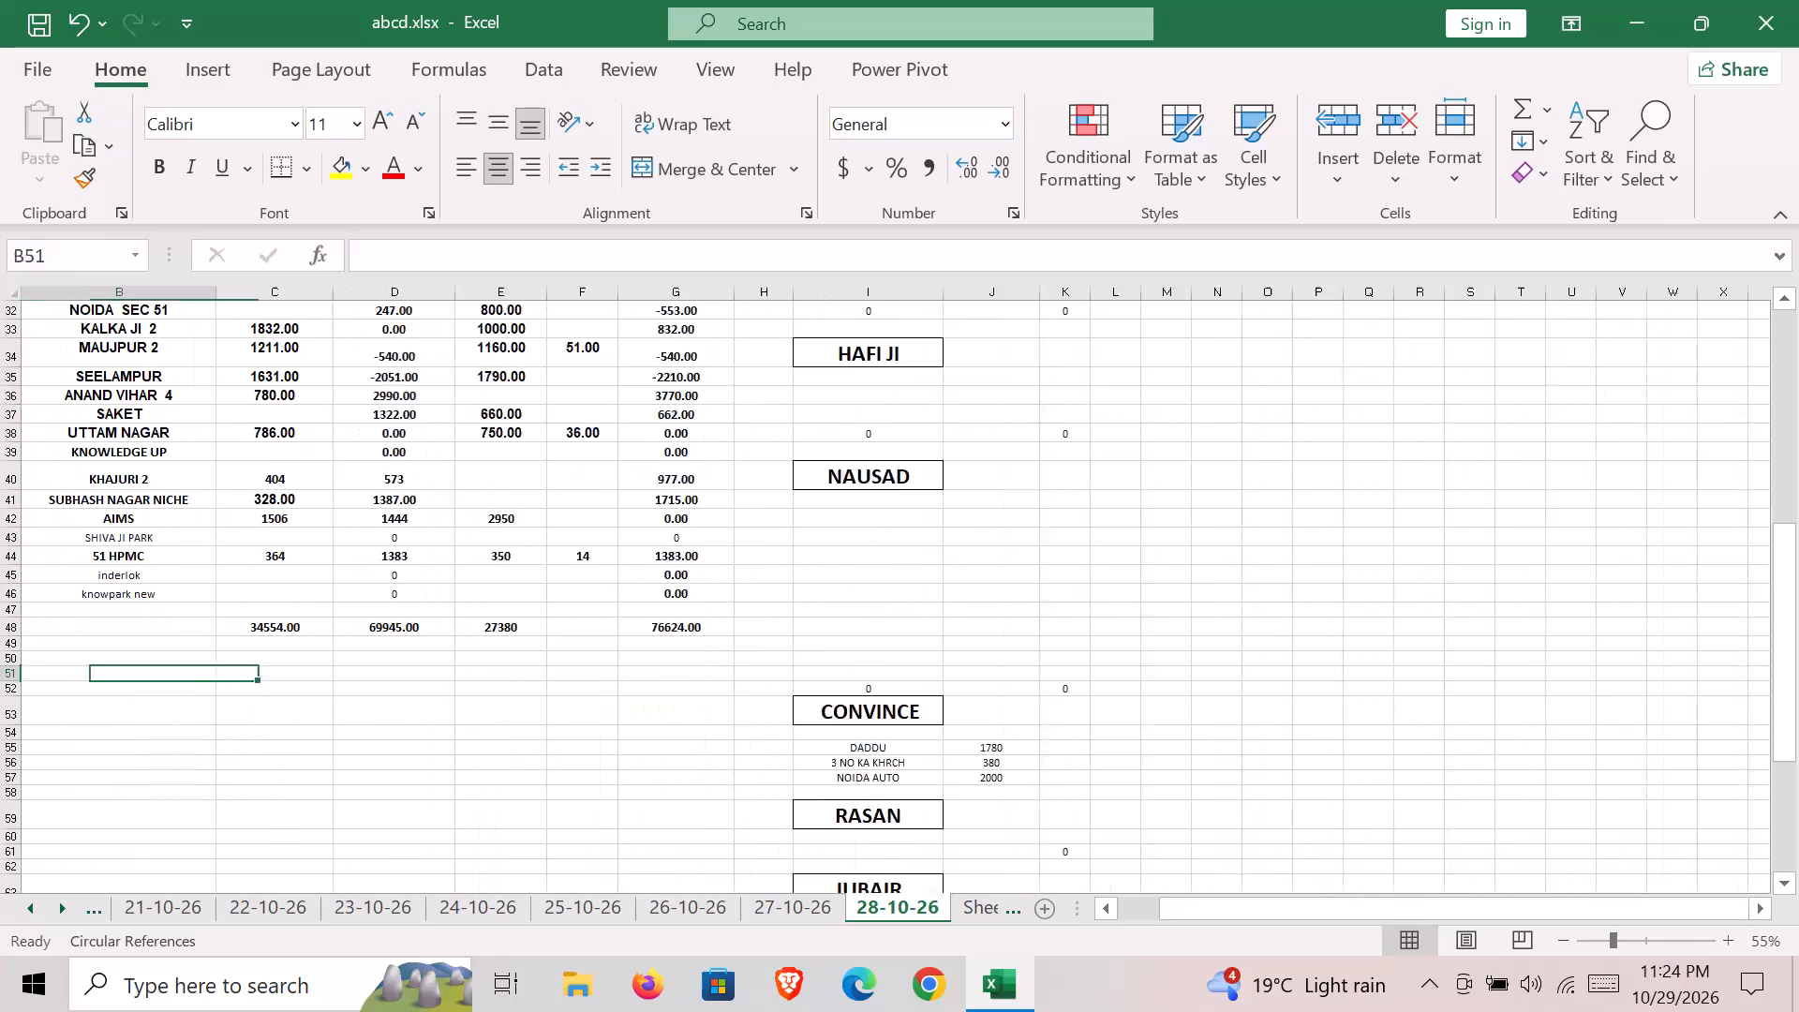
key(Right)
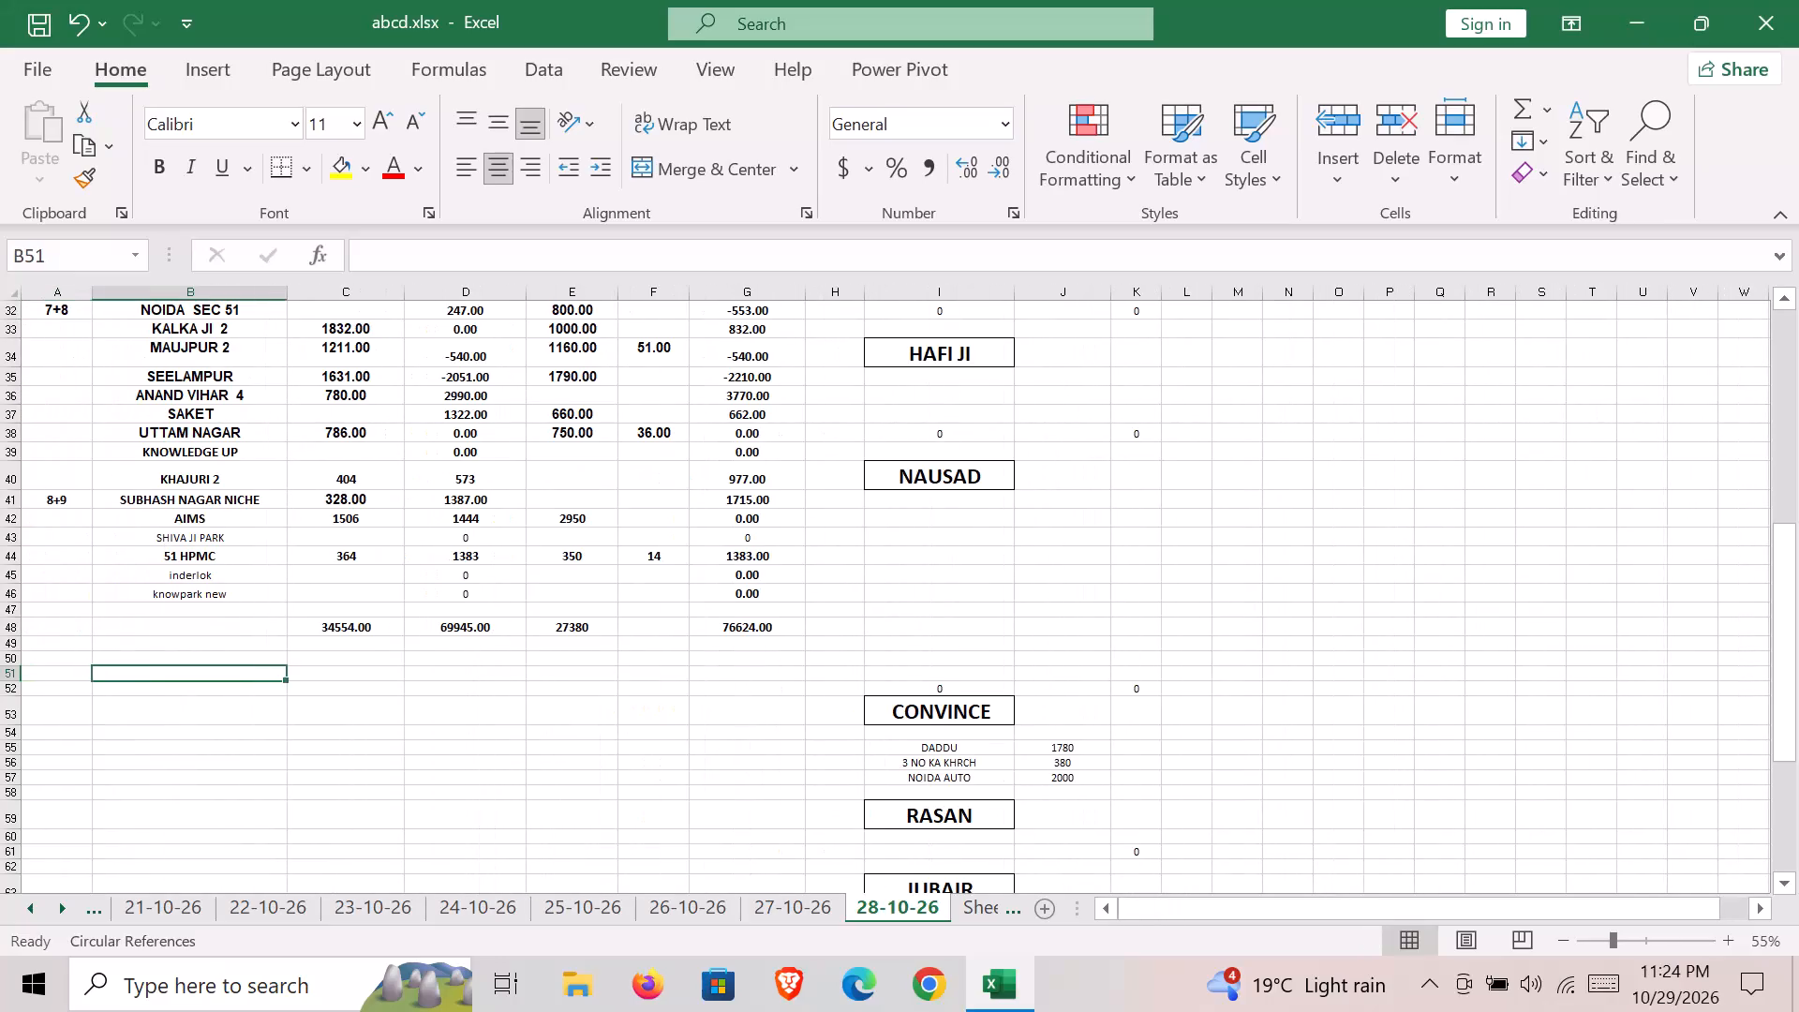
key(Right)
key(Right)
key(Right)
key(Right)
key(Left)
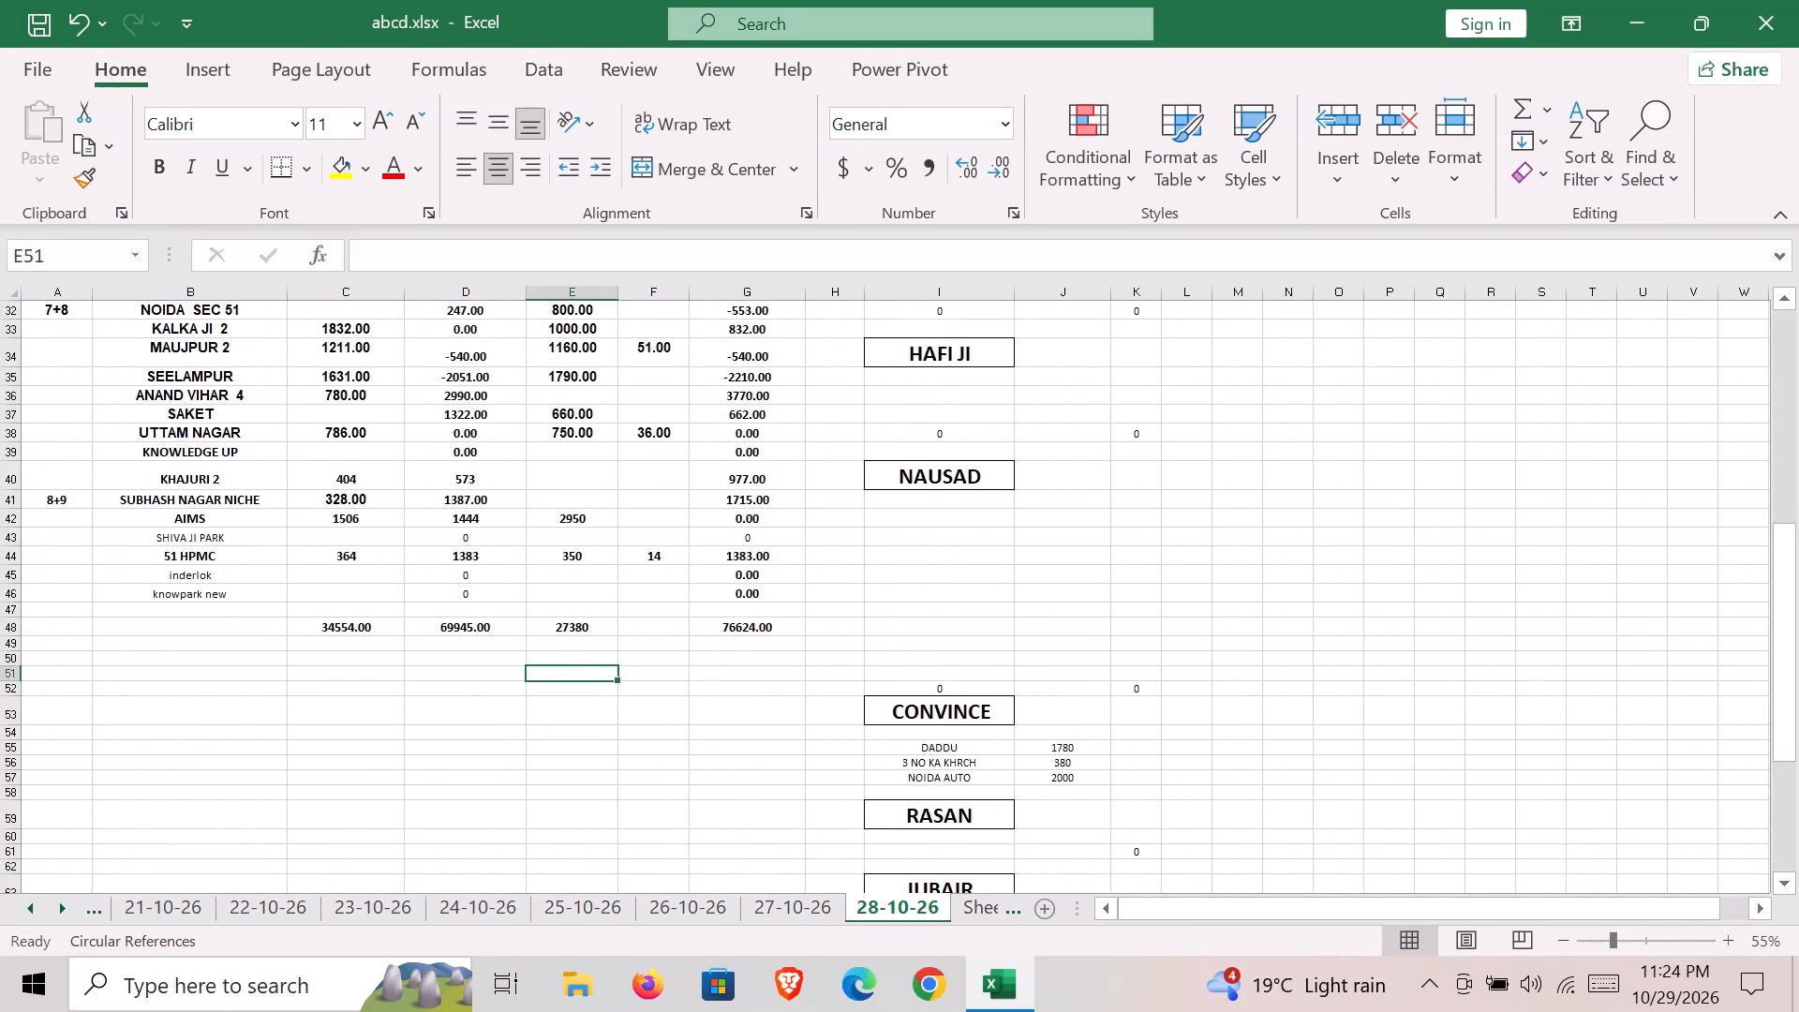
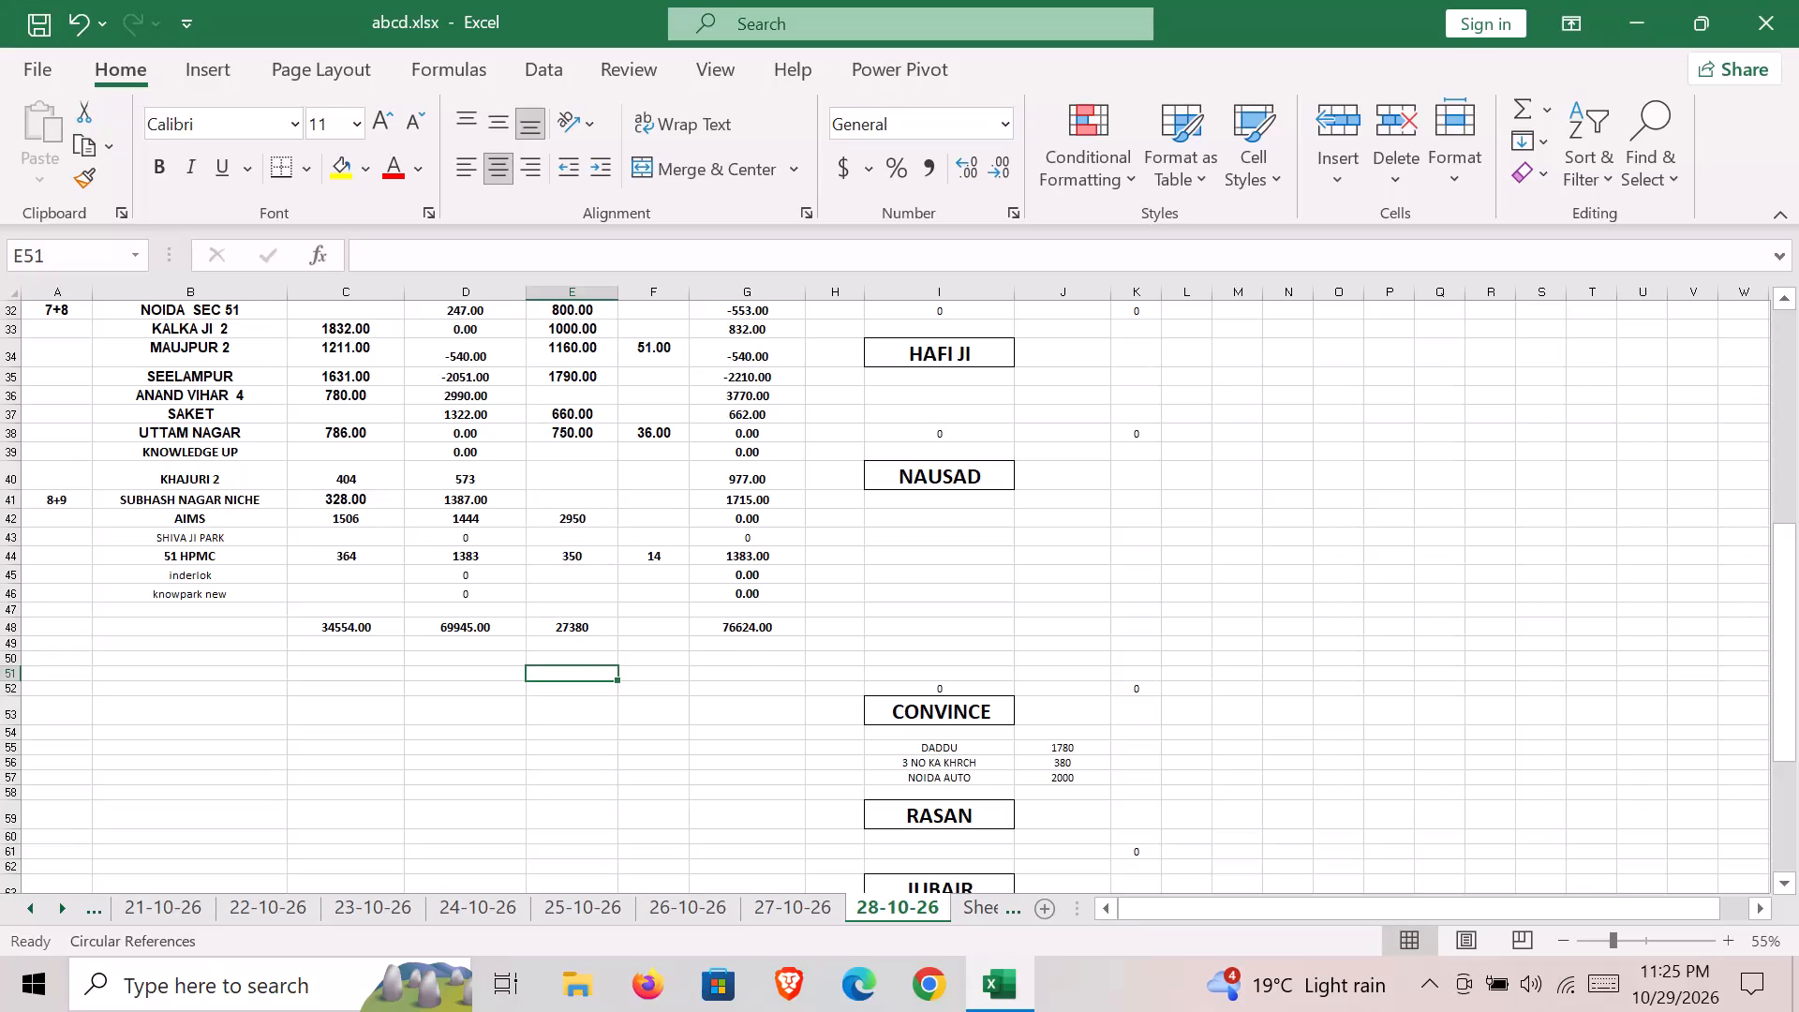
Add an AGARBATTI entry with amount 50 in row 54, directly under the CONVINCE heading.
click(943, 728)
text(DA)
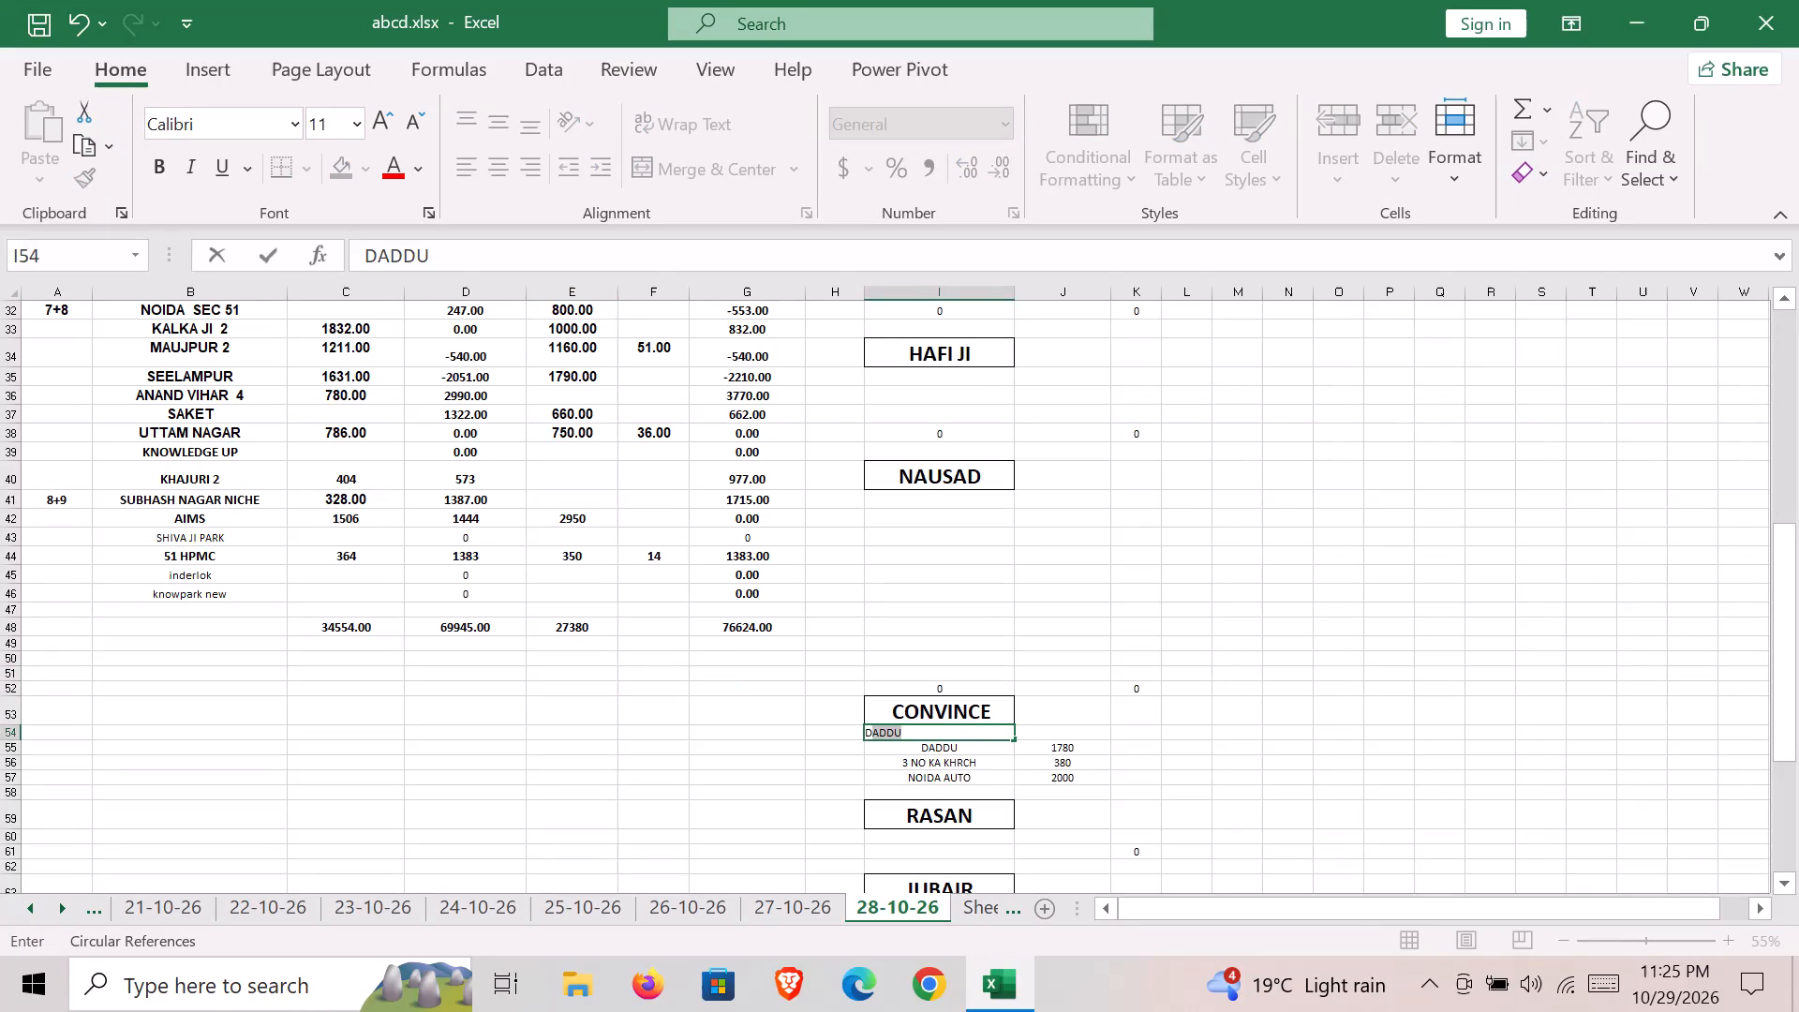
key(BackSpace)
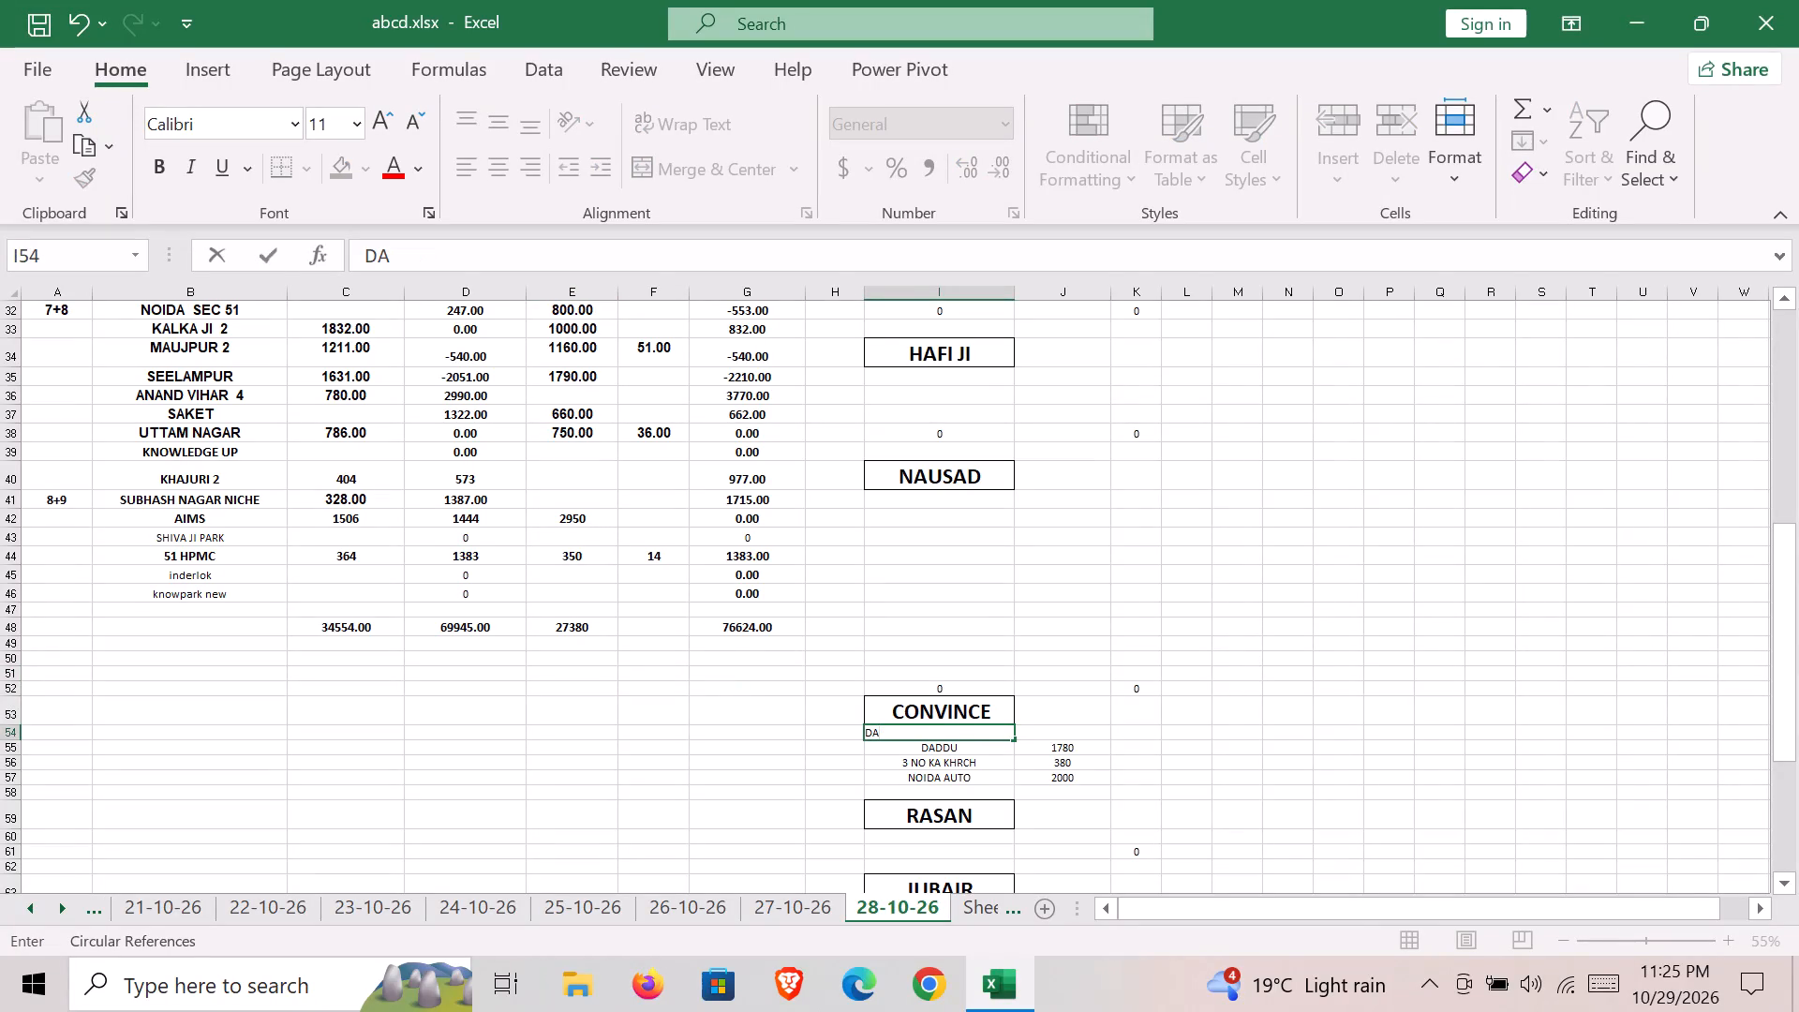
key(BackSpace)
key(BackSpace)
key(a)
text(GSA)
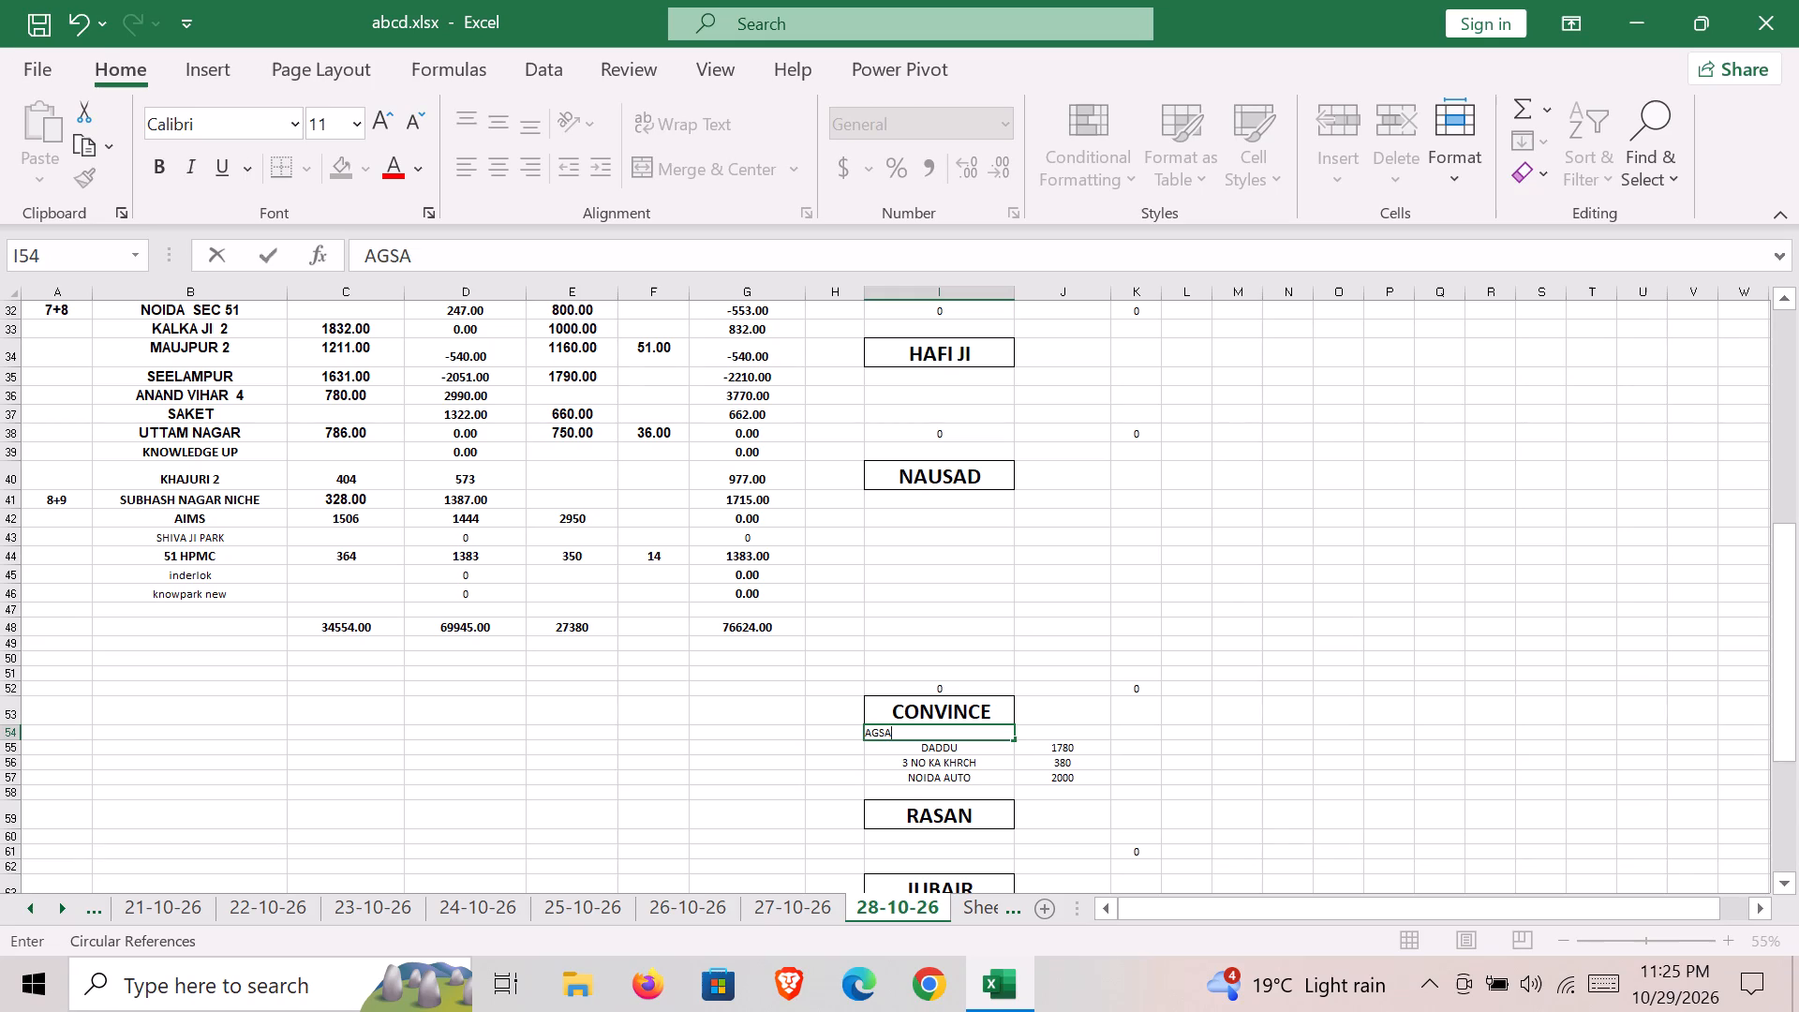
key(BackSpace)
key(BackSpace)
text(AR)
text(BATTI)
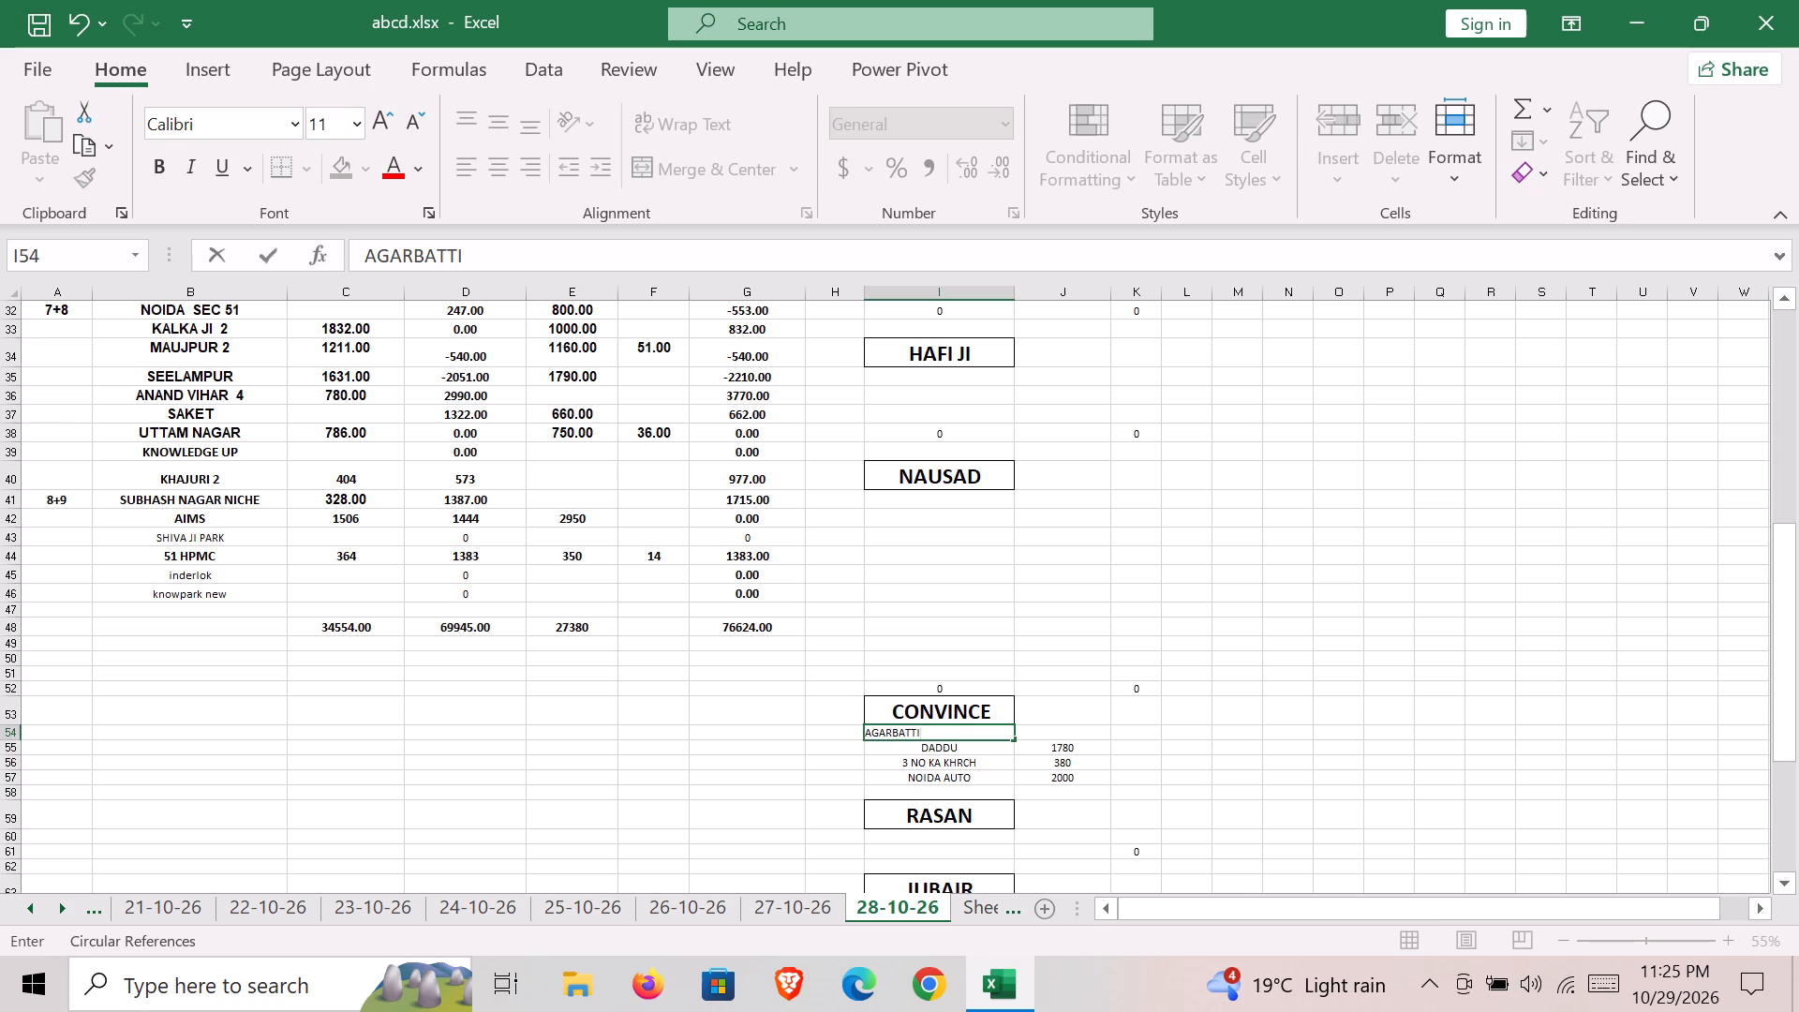
key(Right)
text(50)
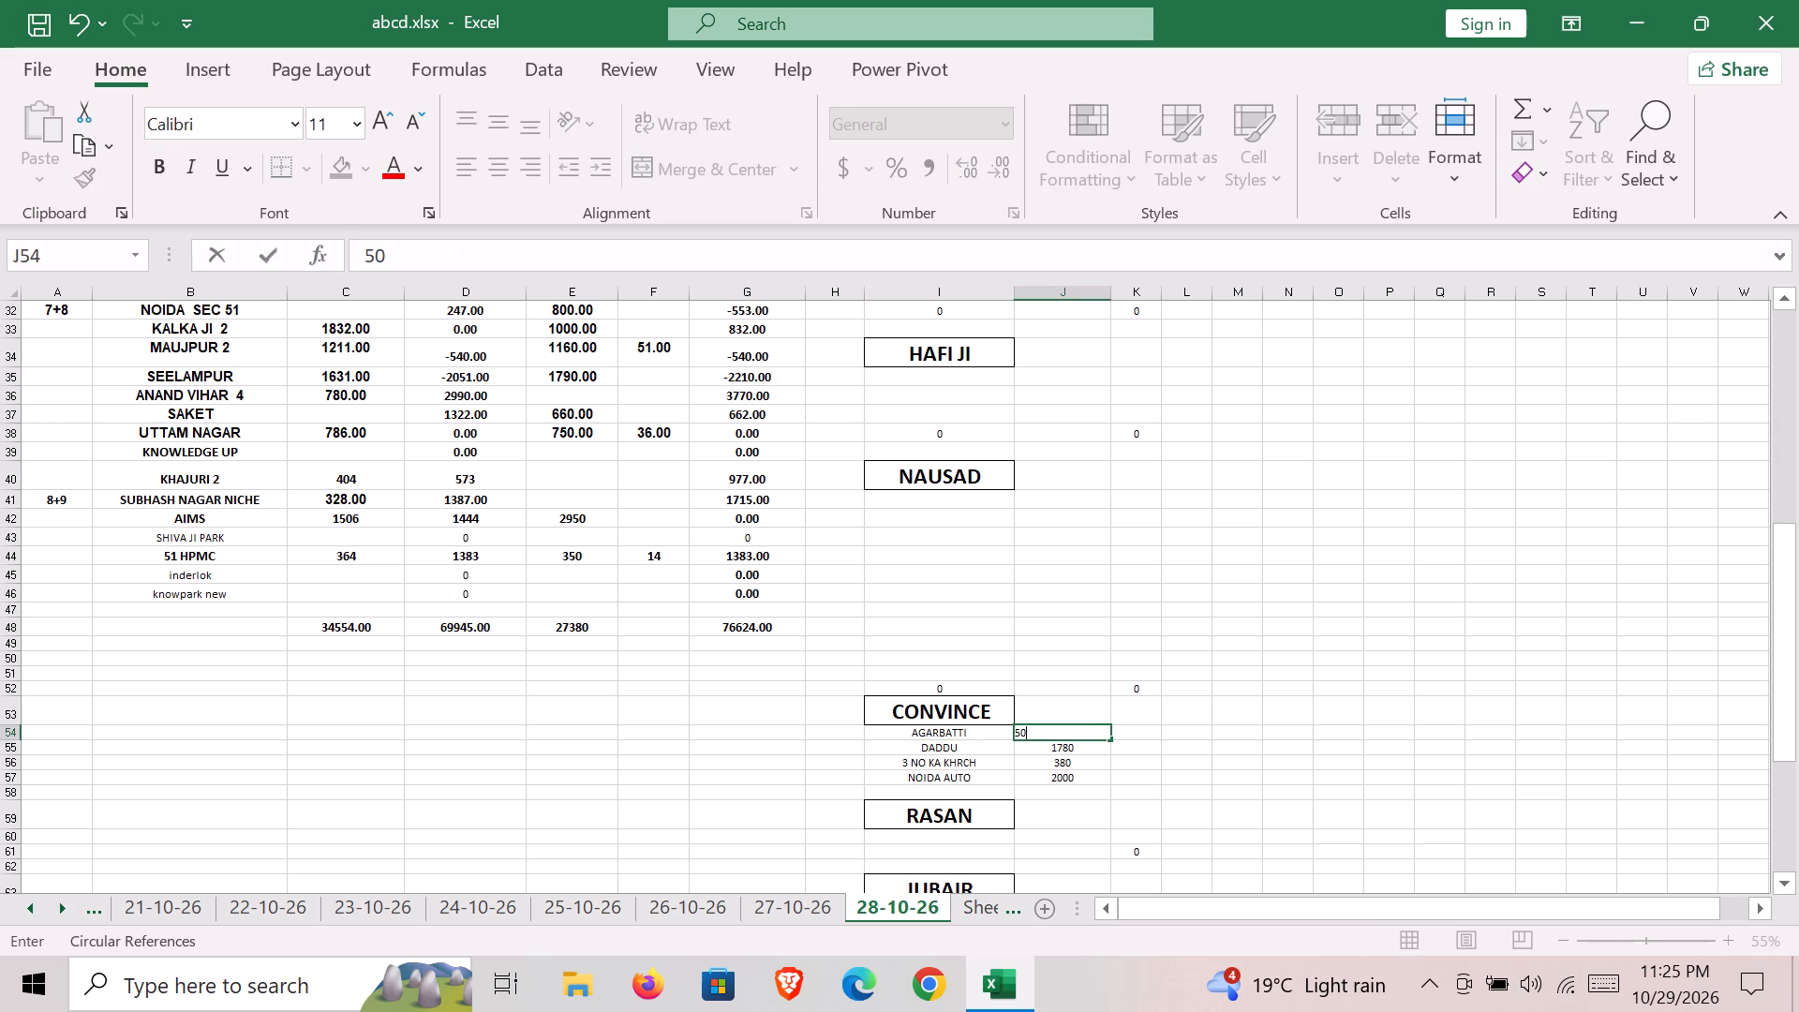
key(Down)
Set the 3 NO KA KHRCH amount in the CONVINCE section to 430.
key(Down)
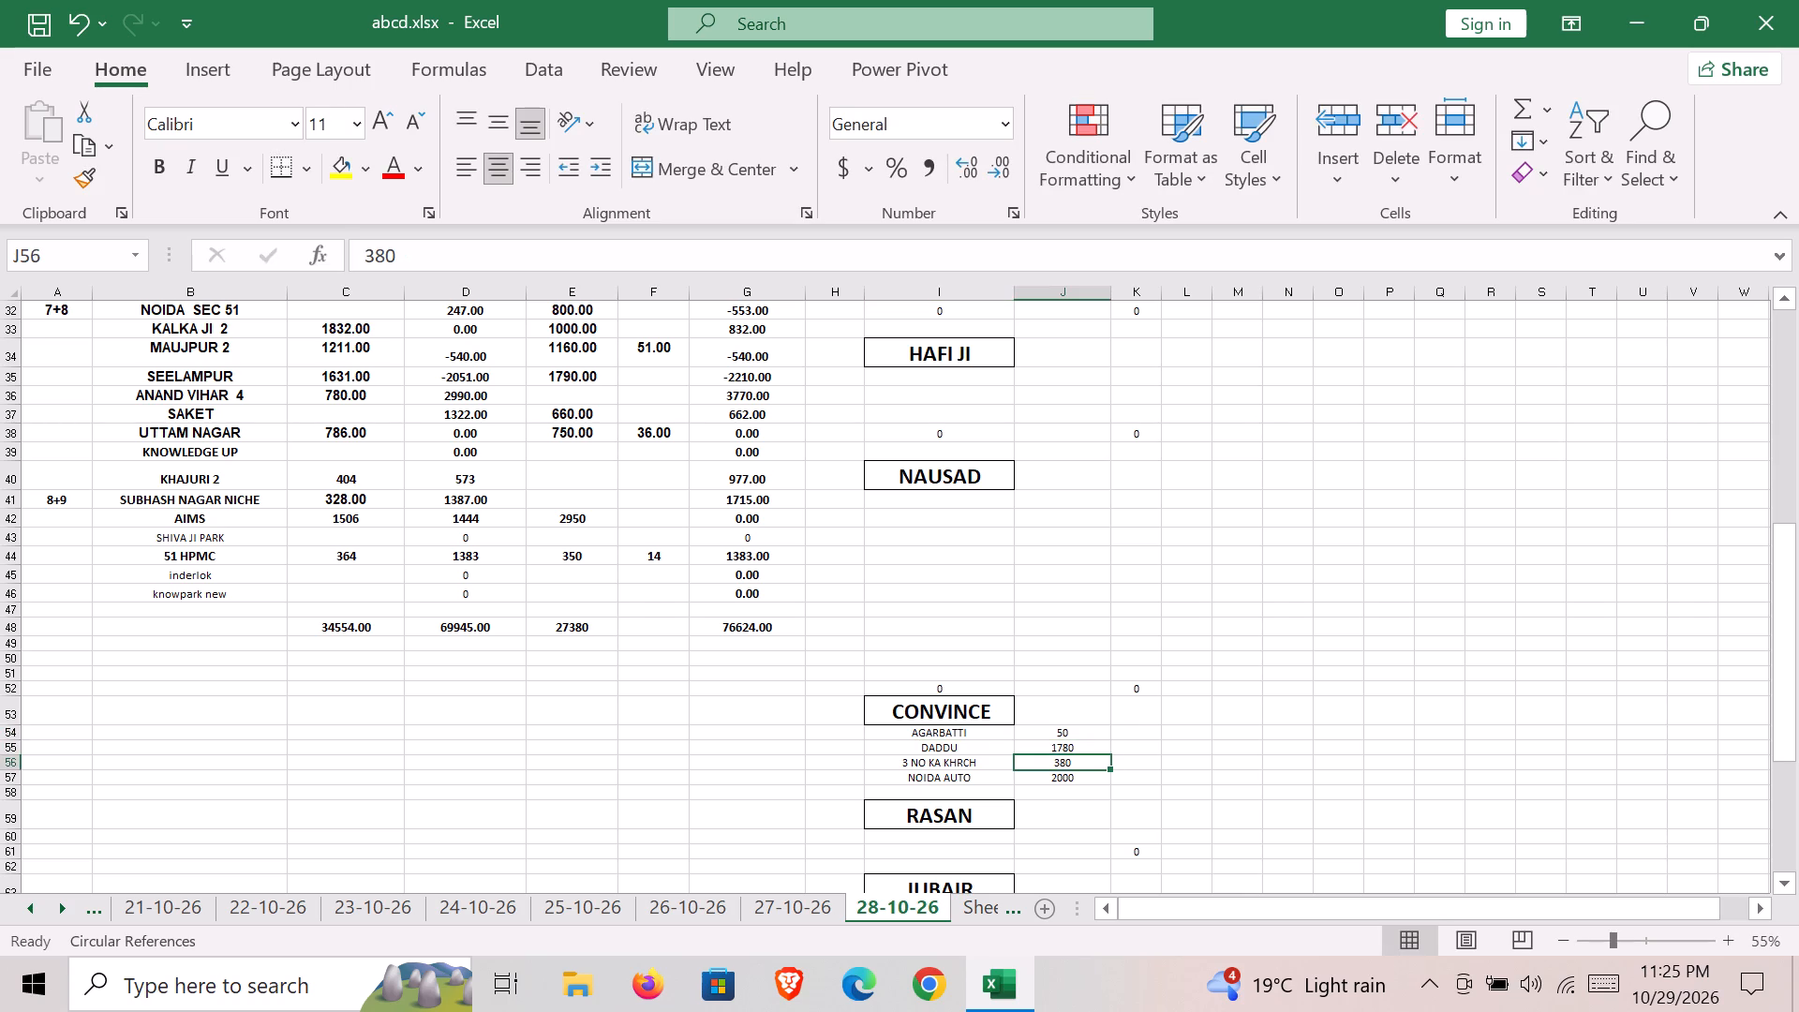
text(430)
key(Return)
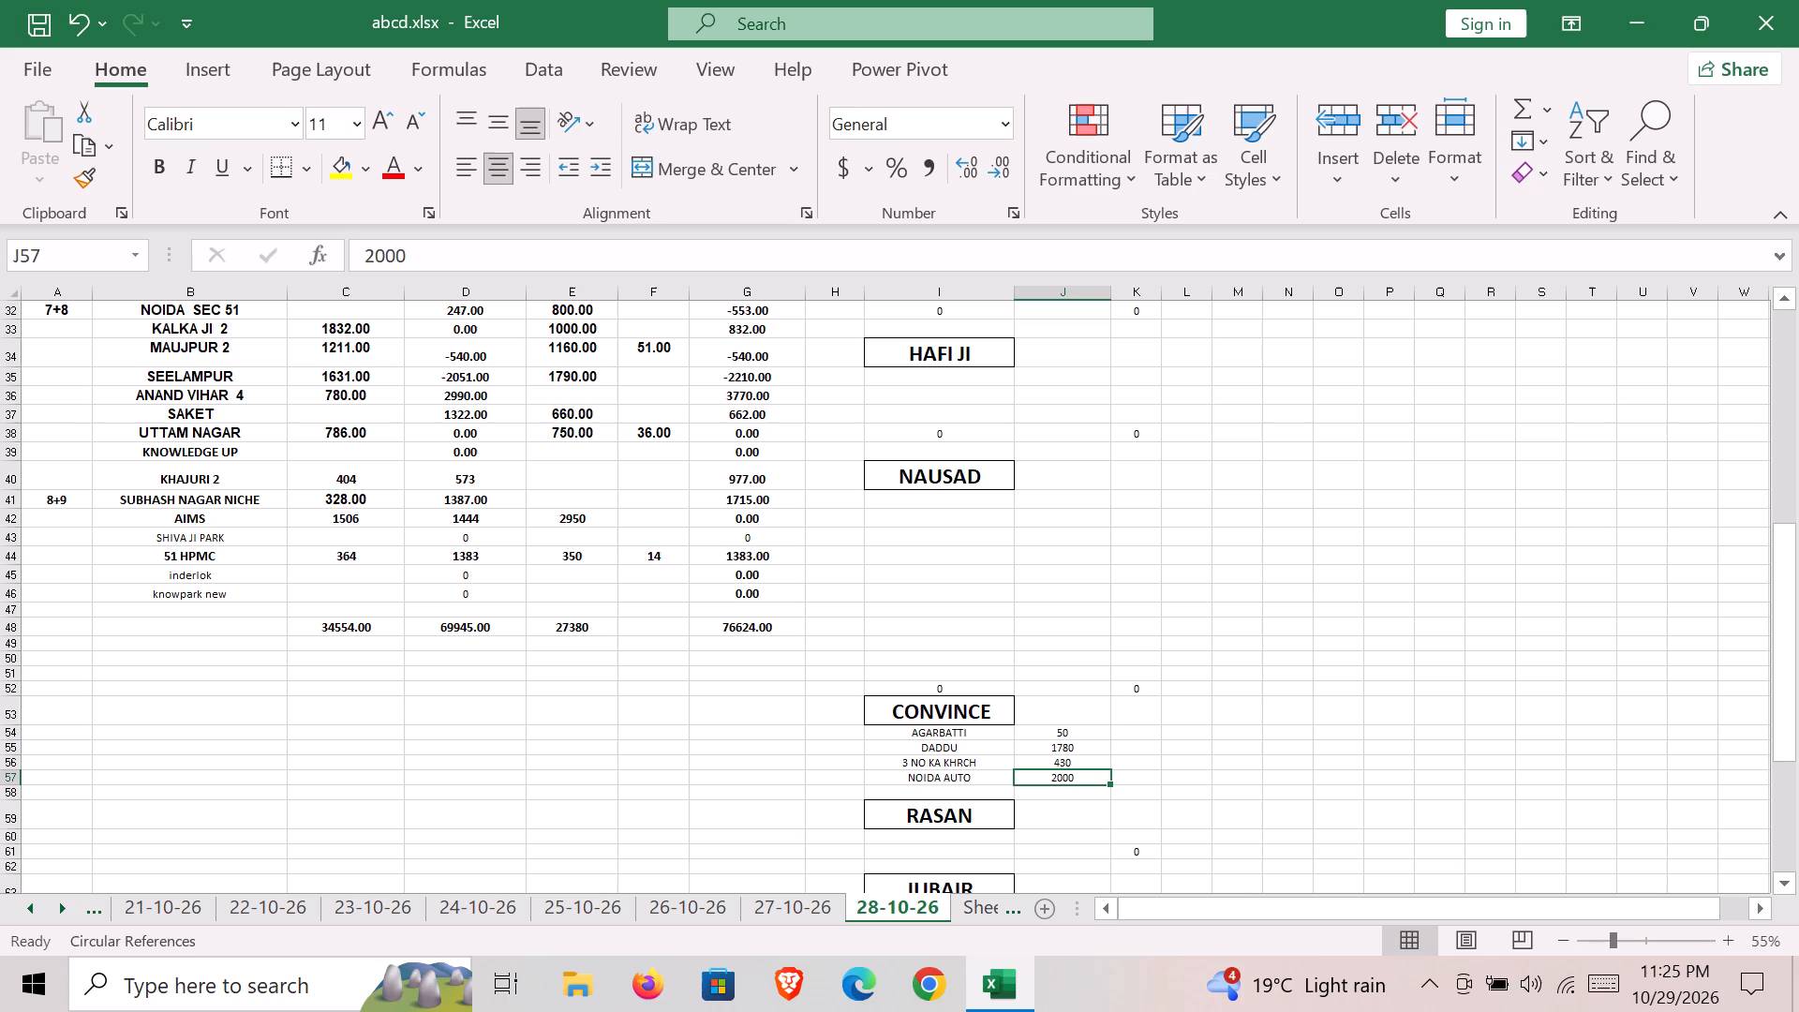
Save the abcd.xlsx workbook and close it.
key(ctrl+s)
click(1767, 19)
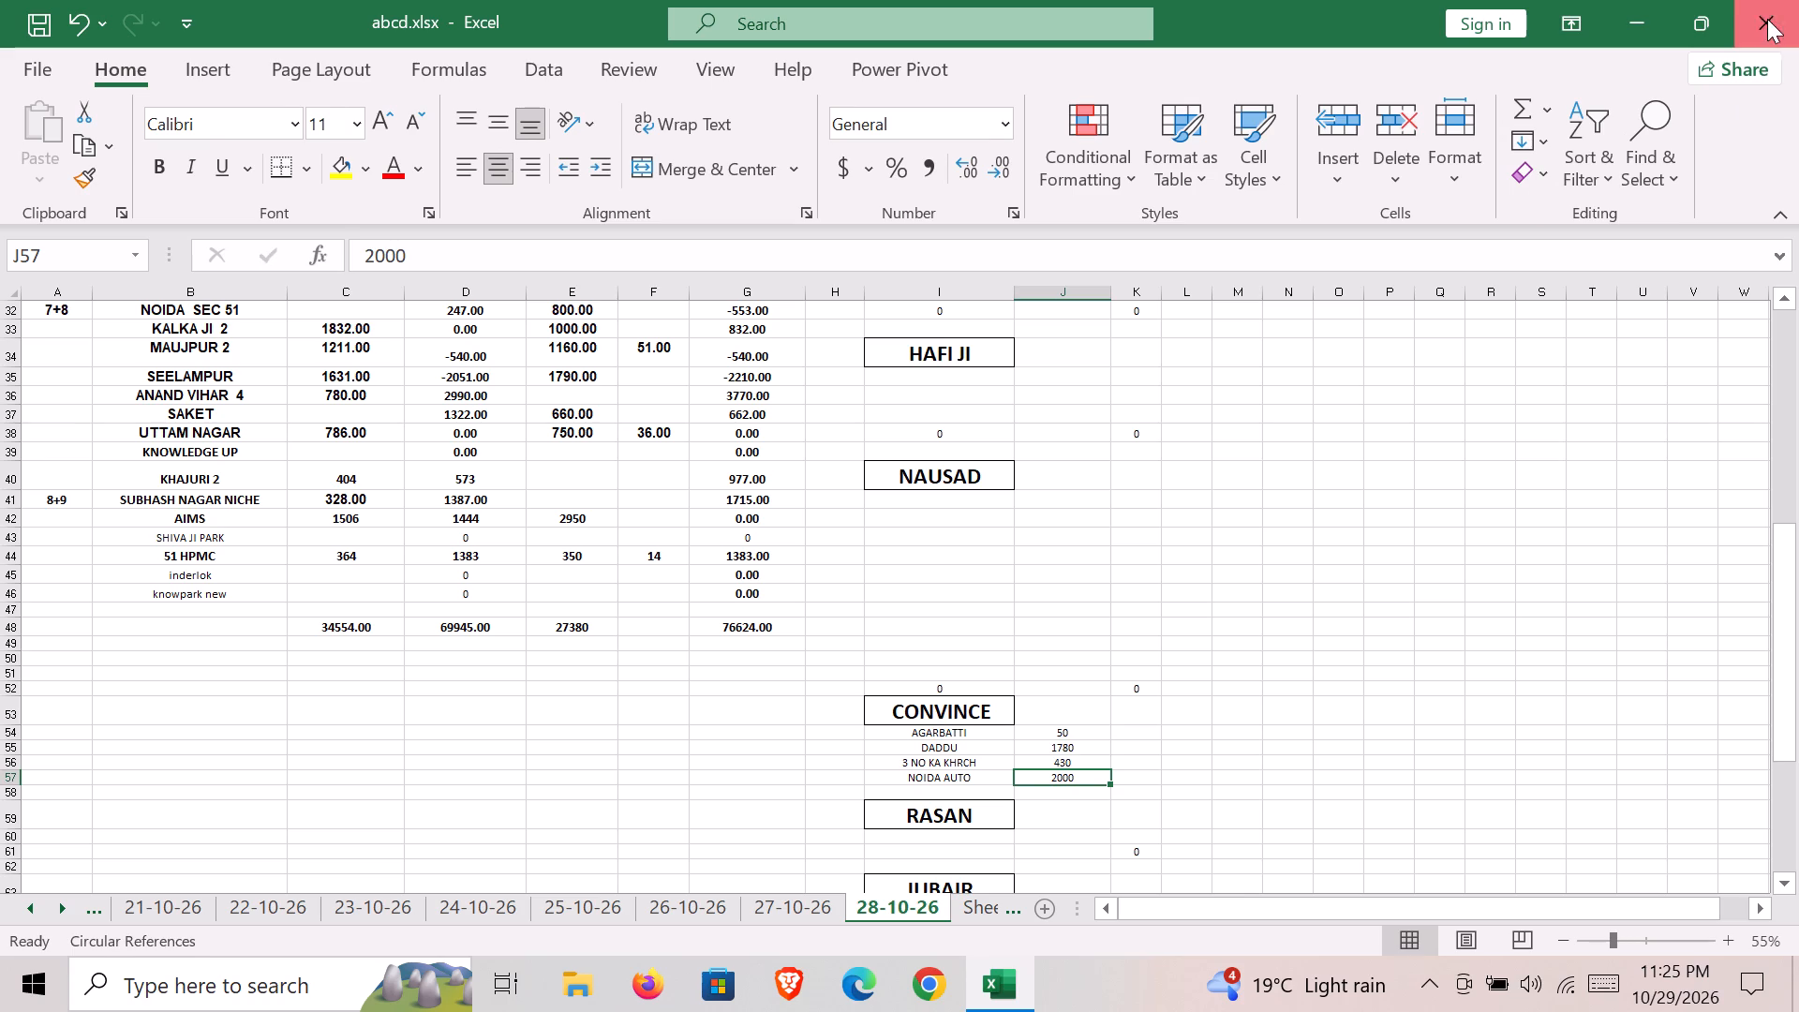
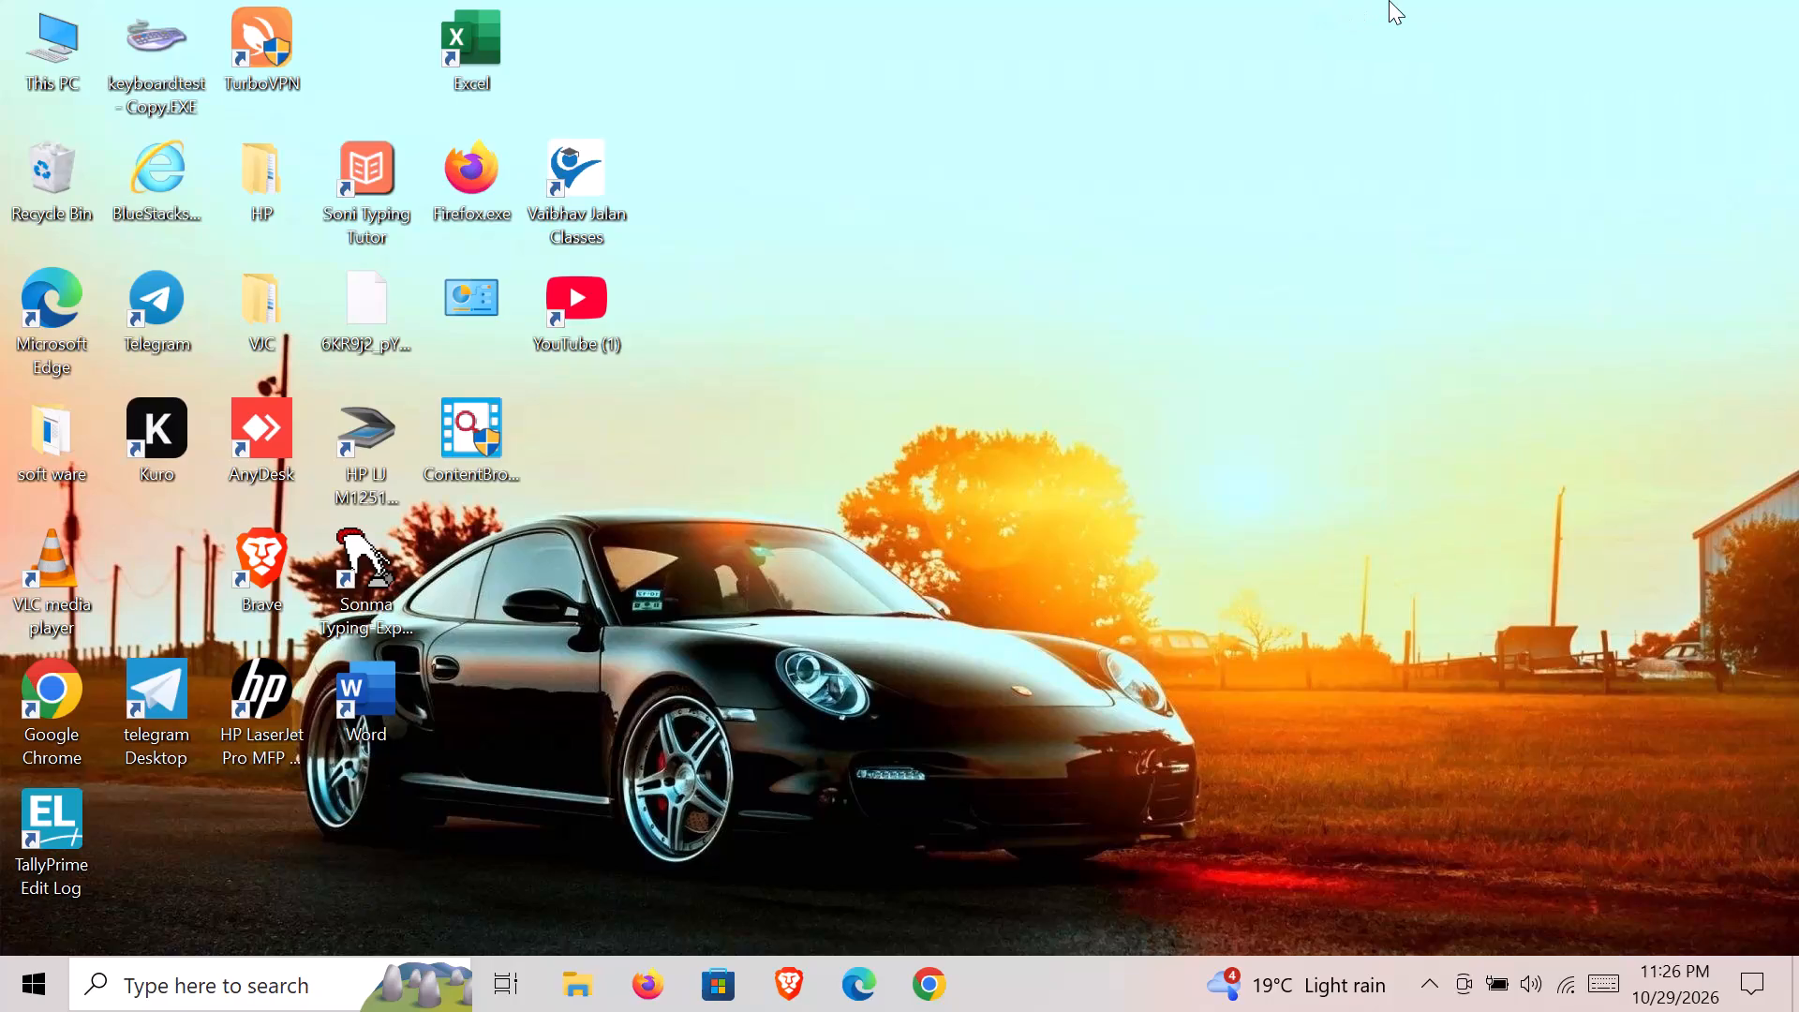
Start Excel and reopen the recent workbook abcd.xlsx from the ORDER SHEET folder.
double_click(473, 50)
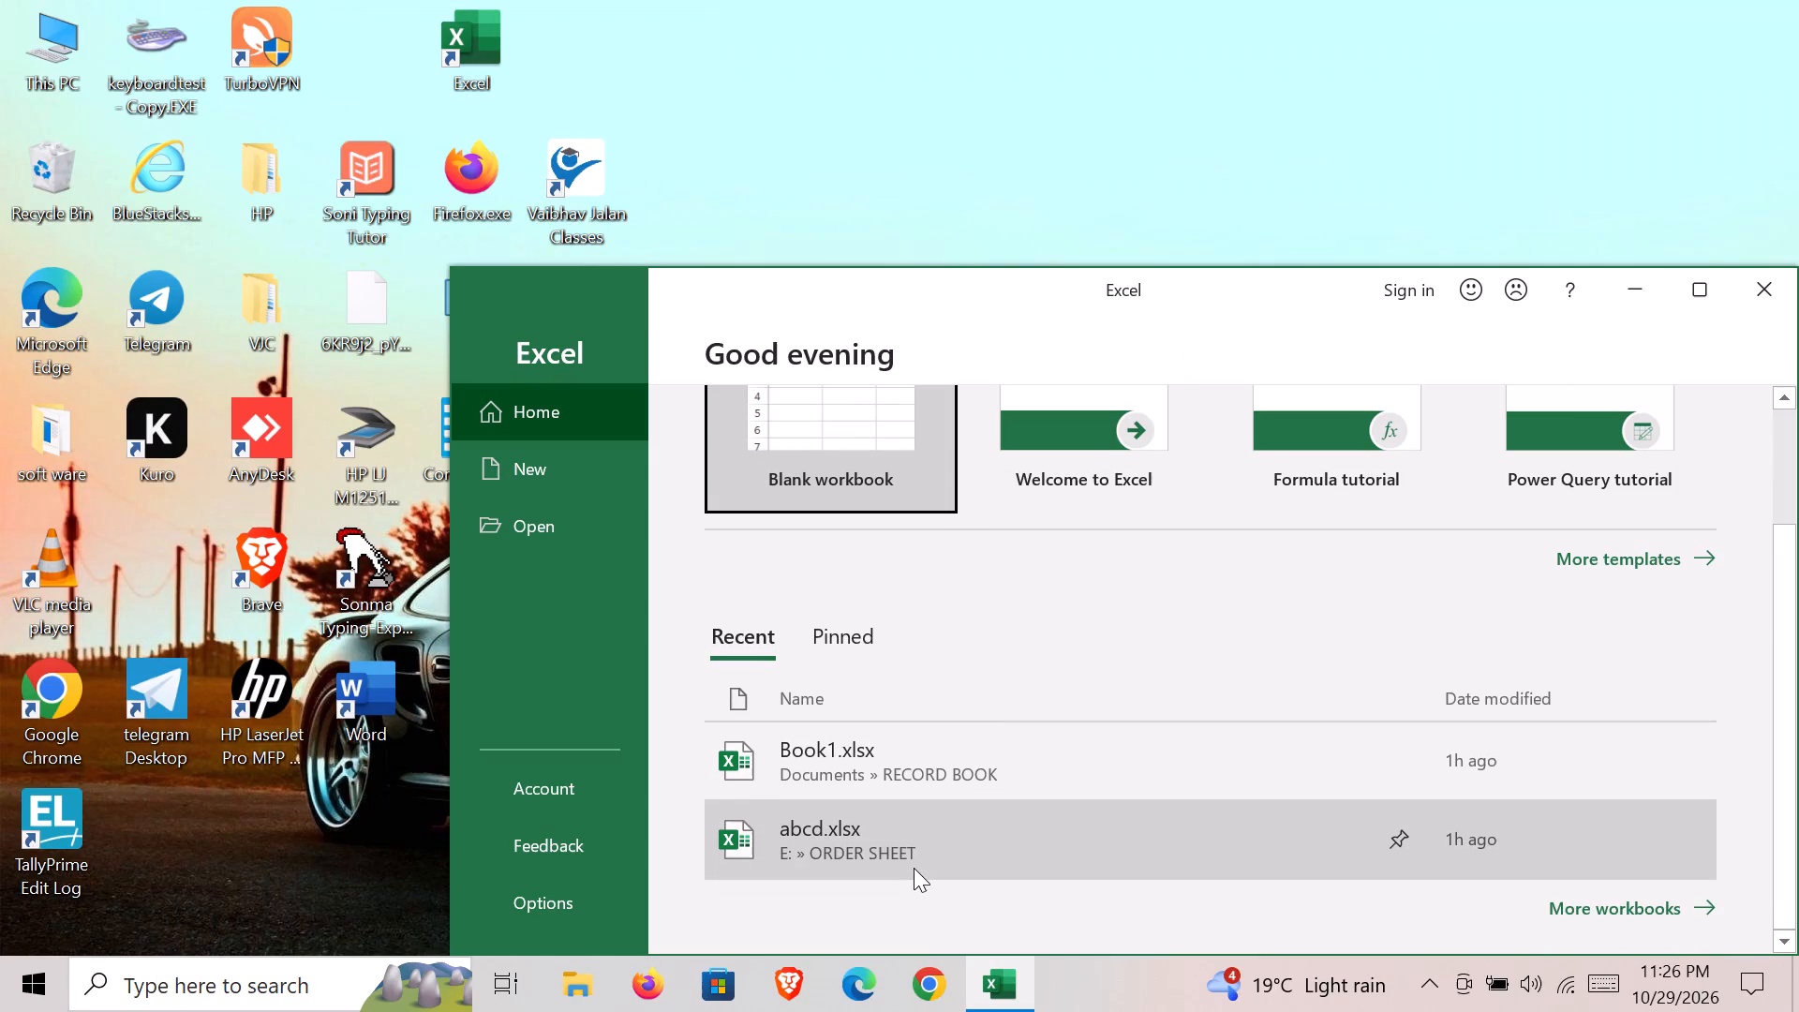
click(914, 868)
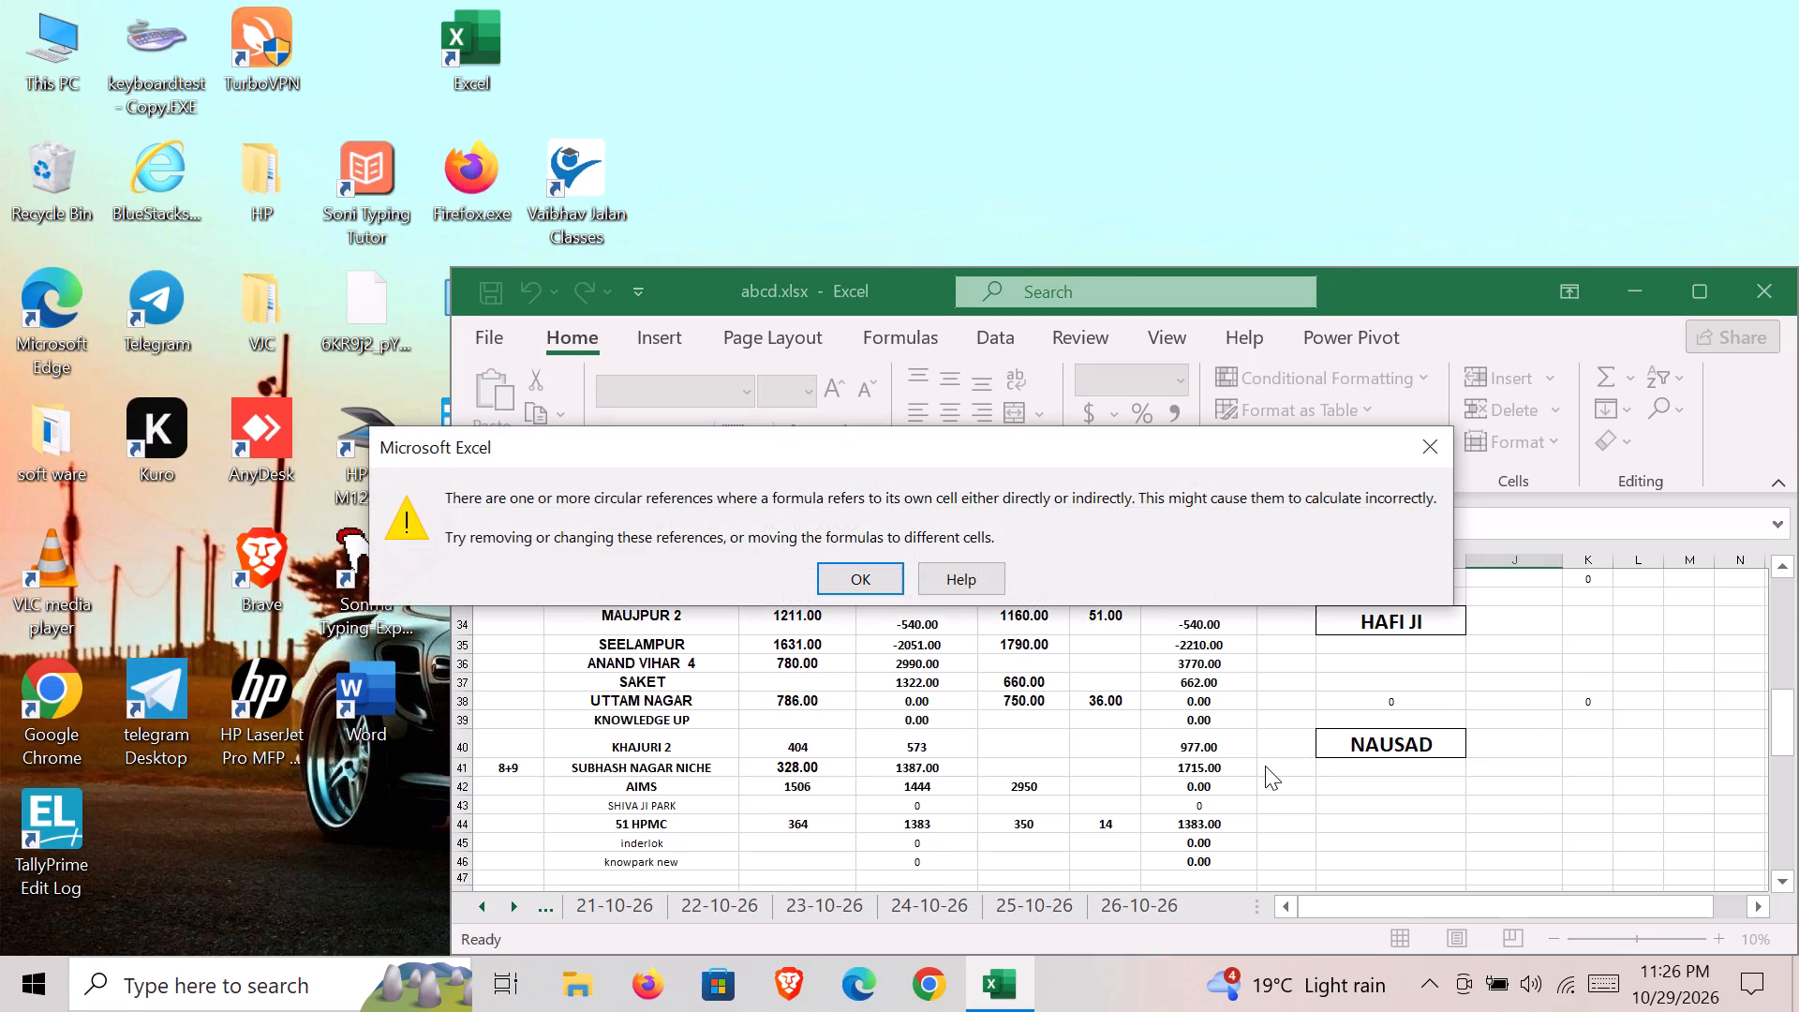
click(863, 572)
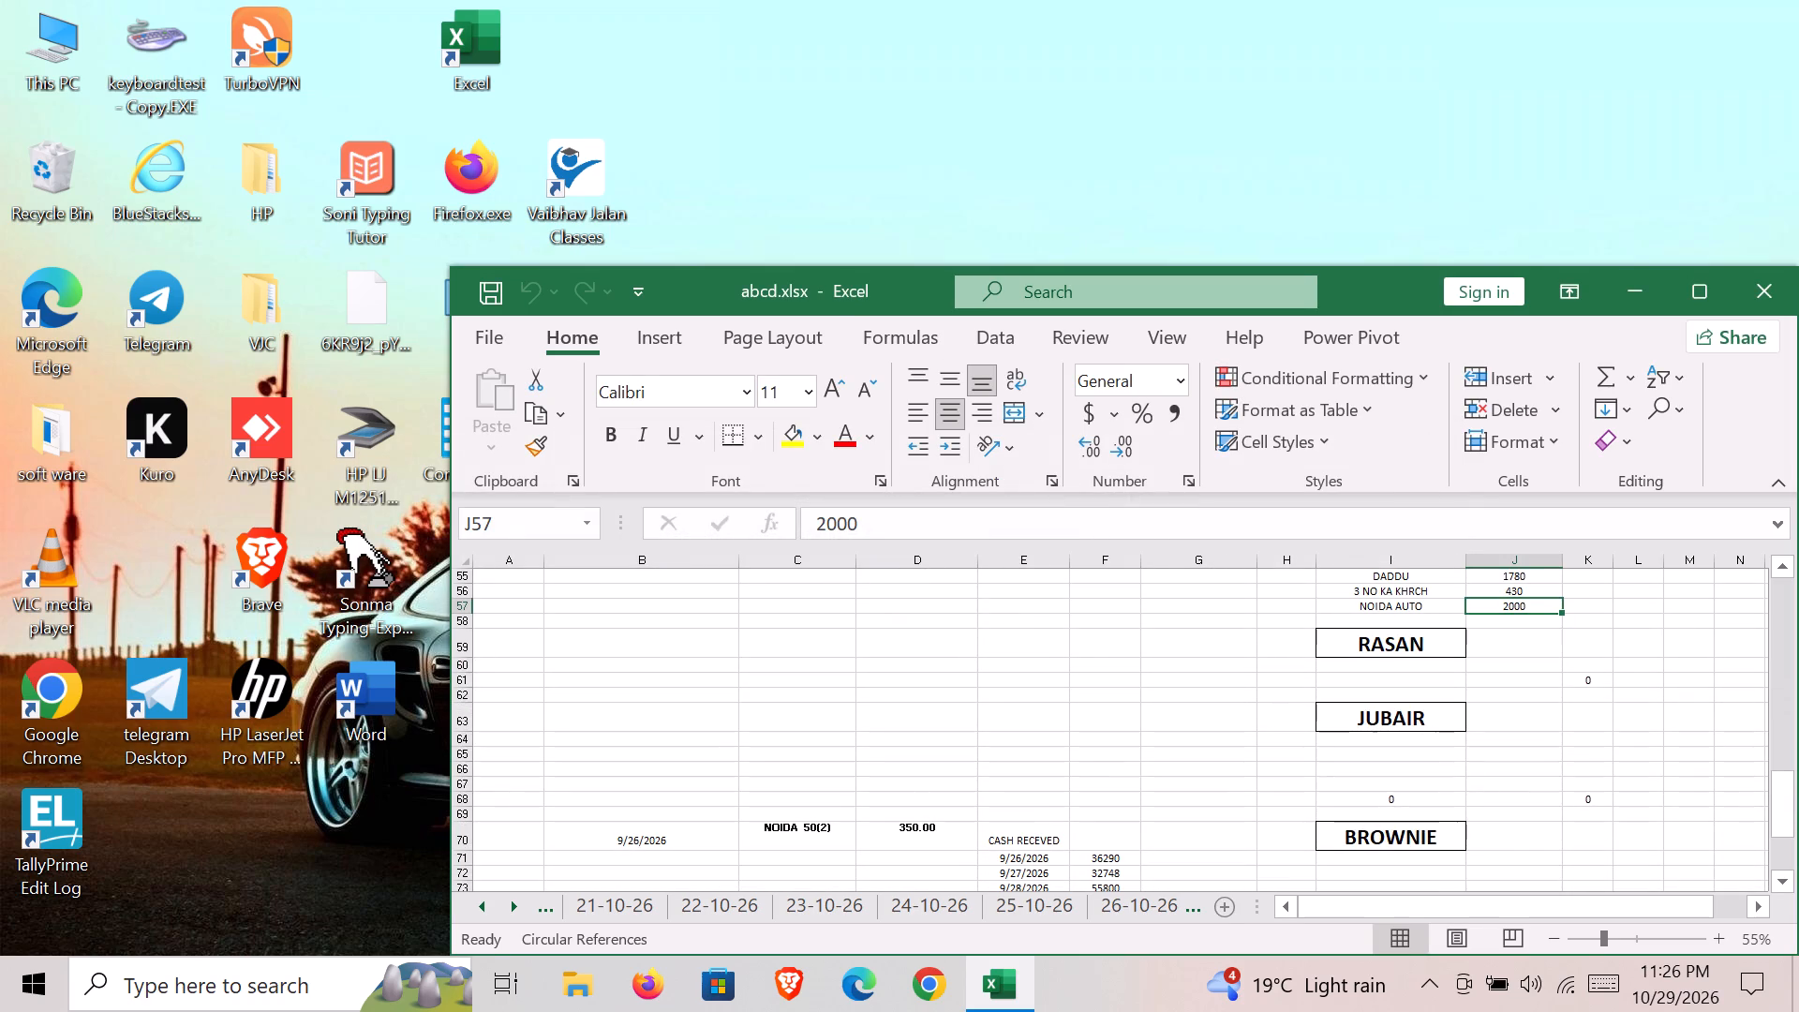
Enter the amount 15000 in cell I64, directly under the JUBAIR heading, and save the workbook.
click(1404, 748)
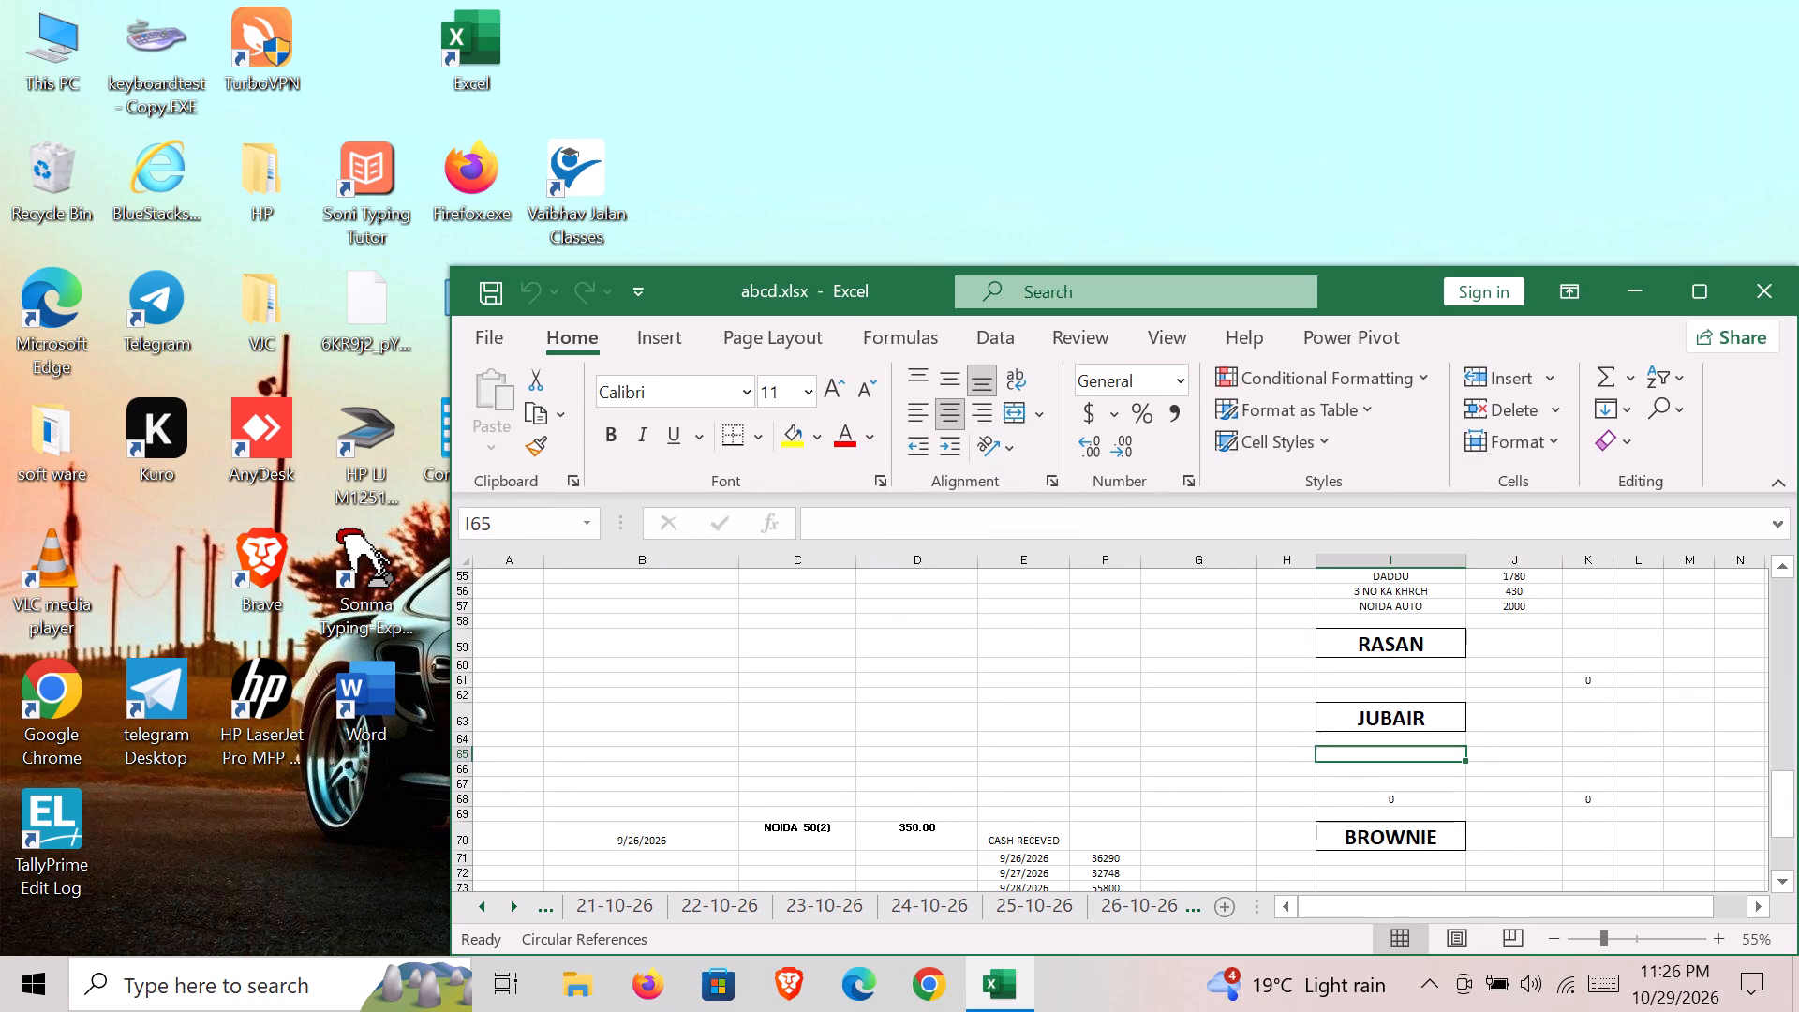
key(Up)
text(15000)
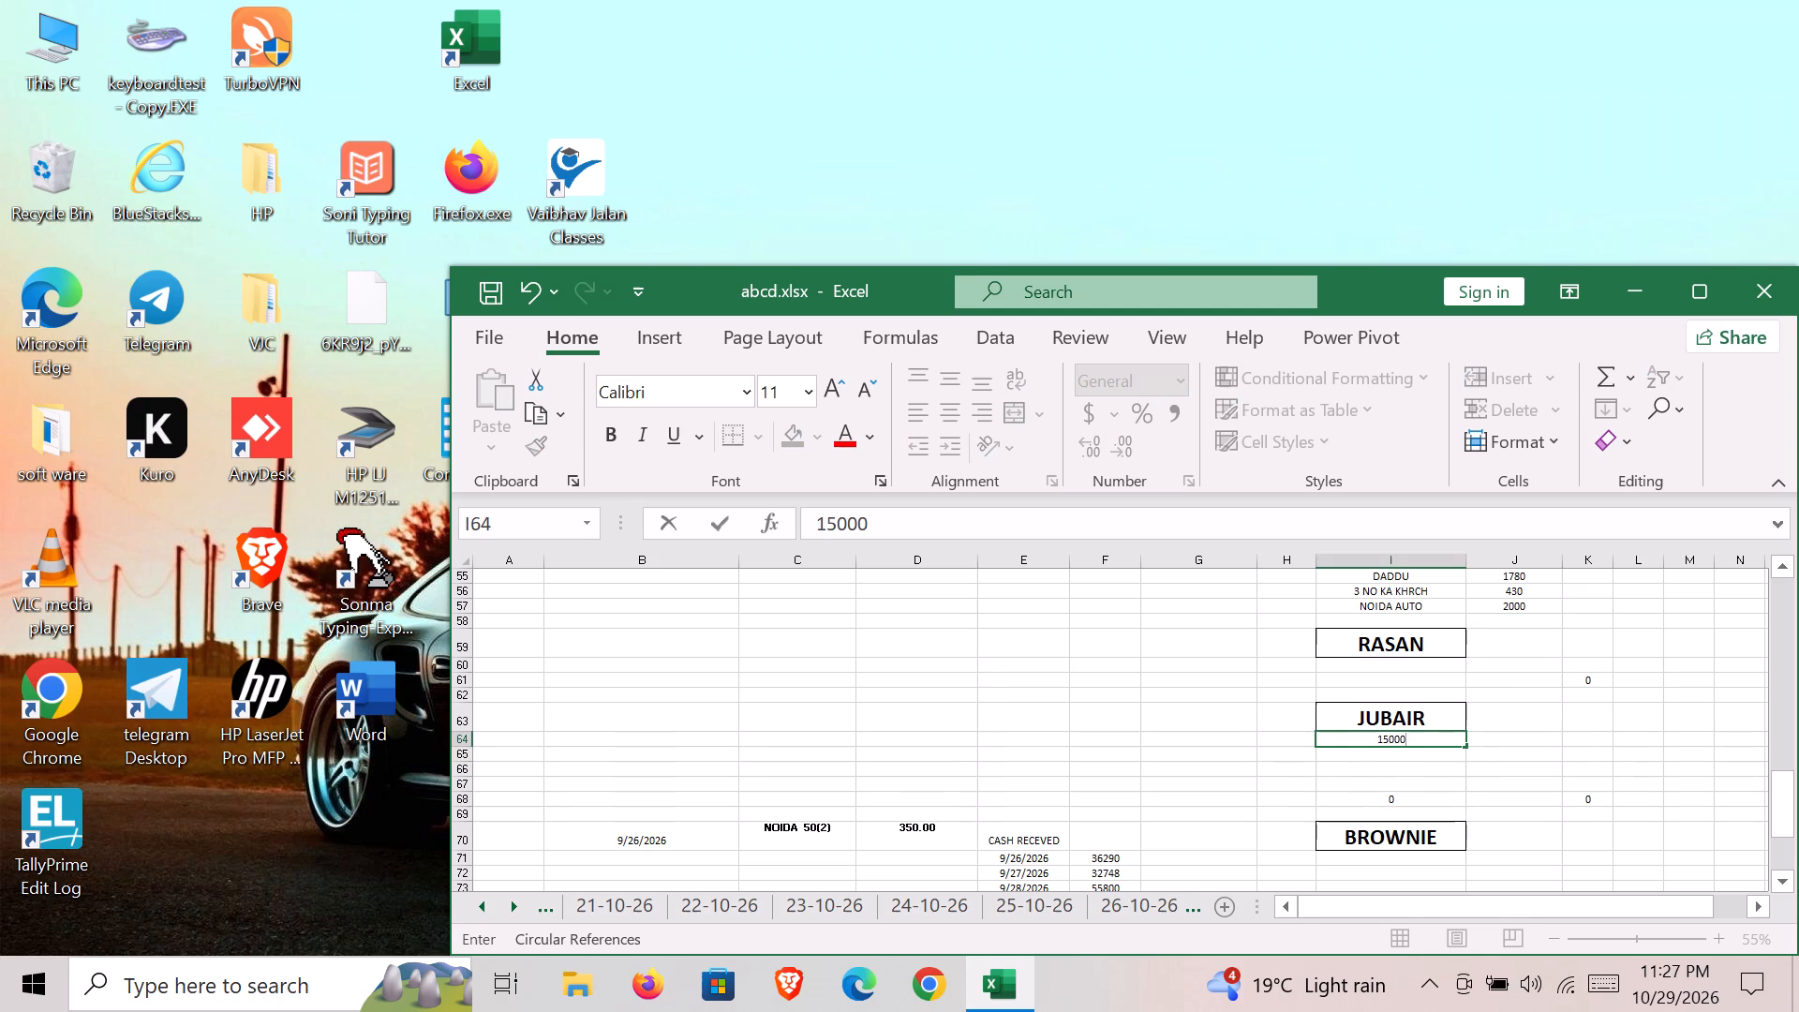
key(ctrl+s)
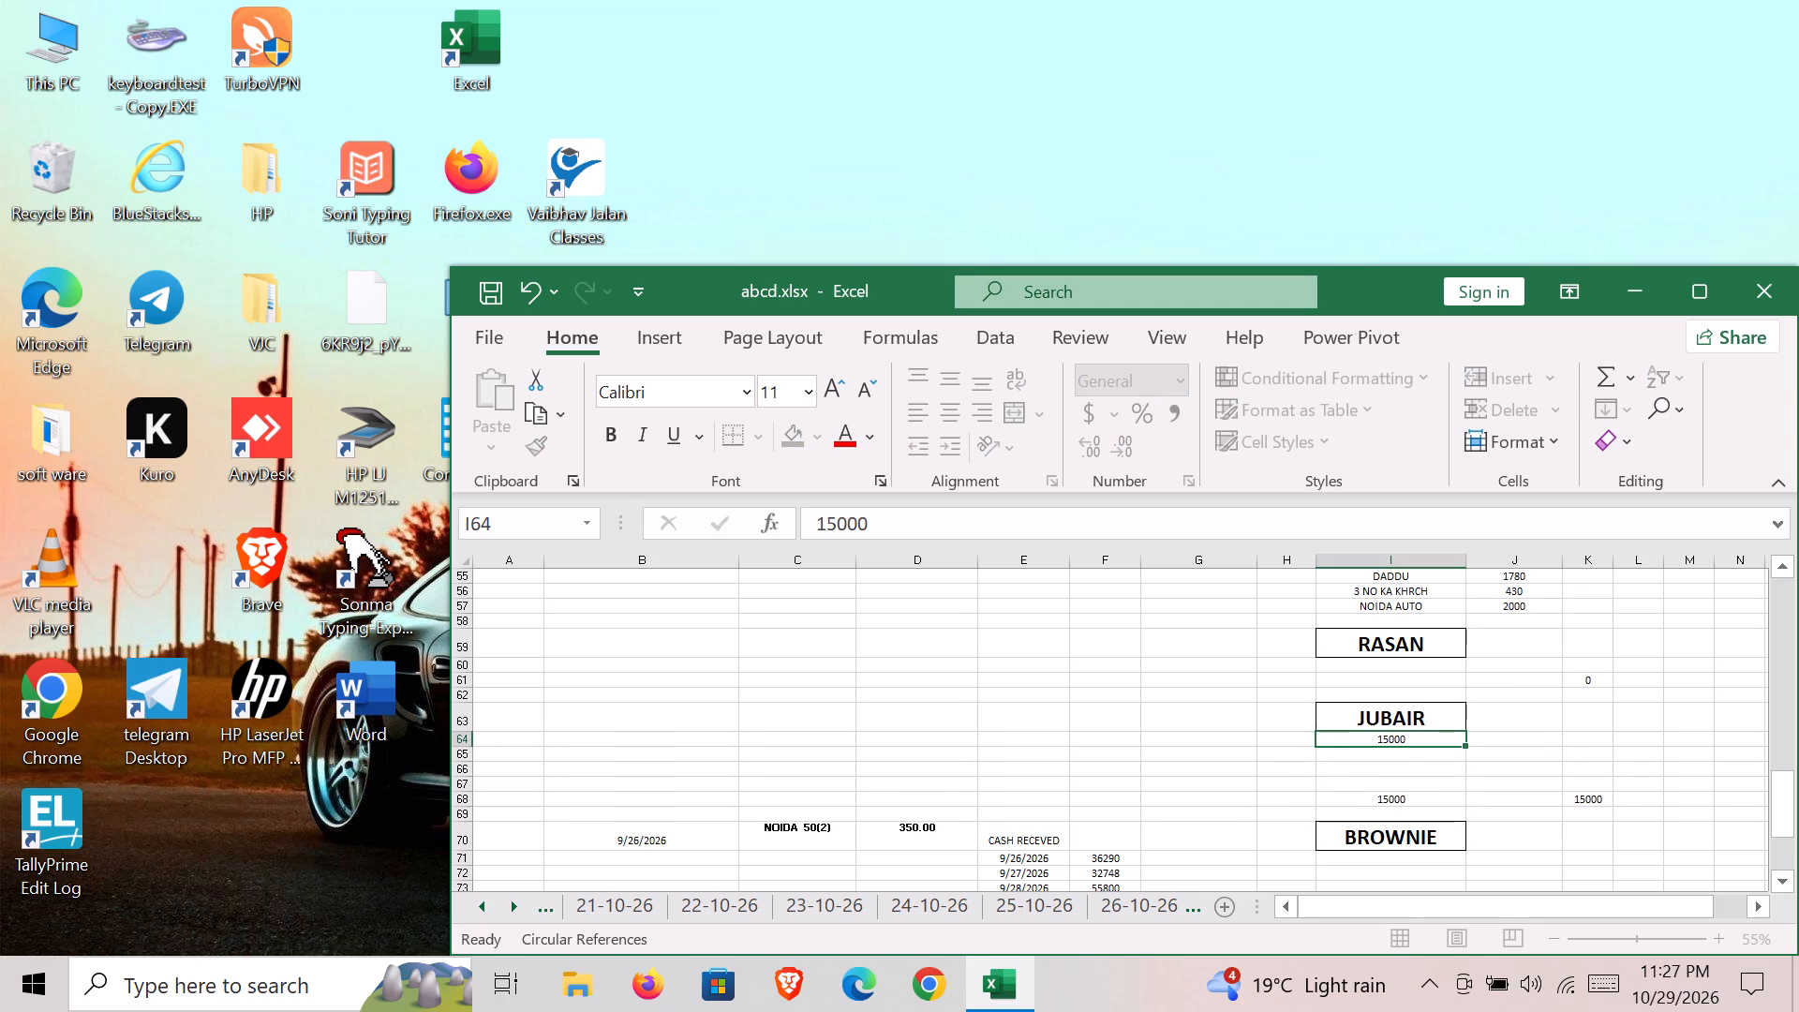
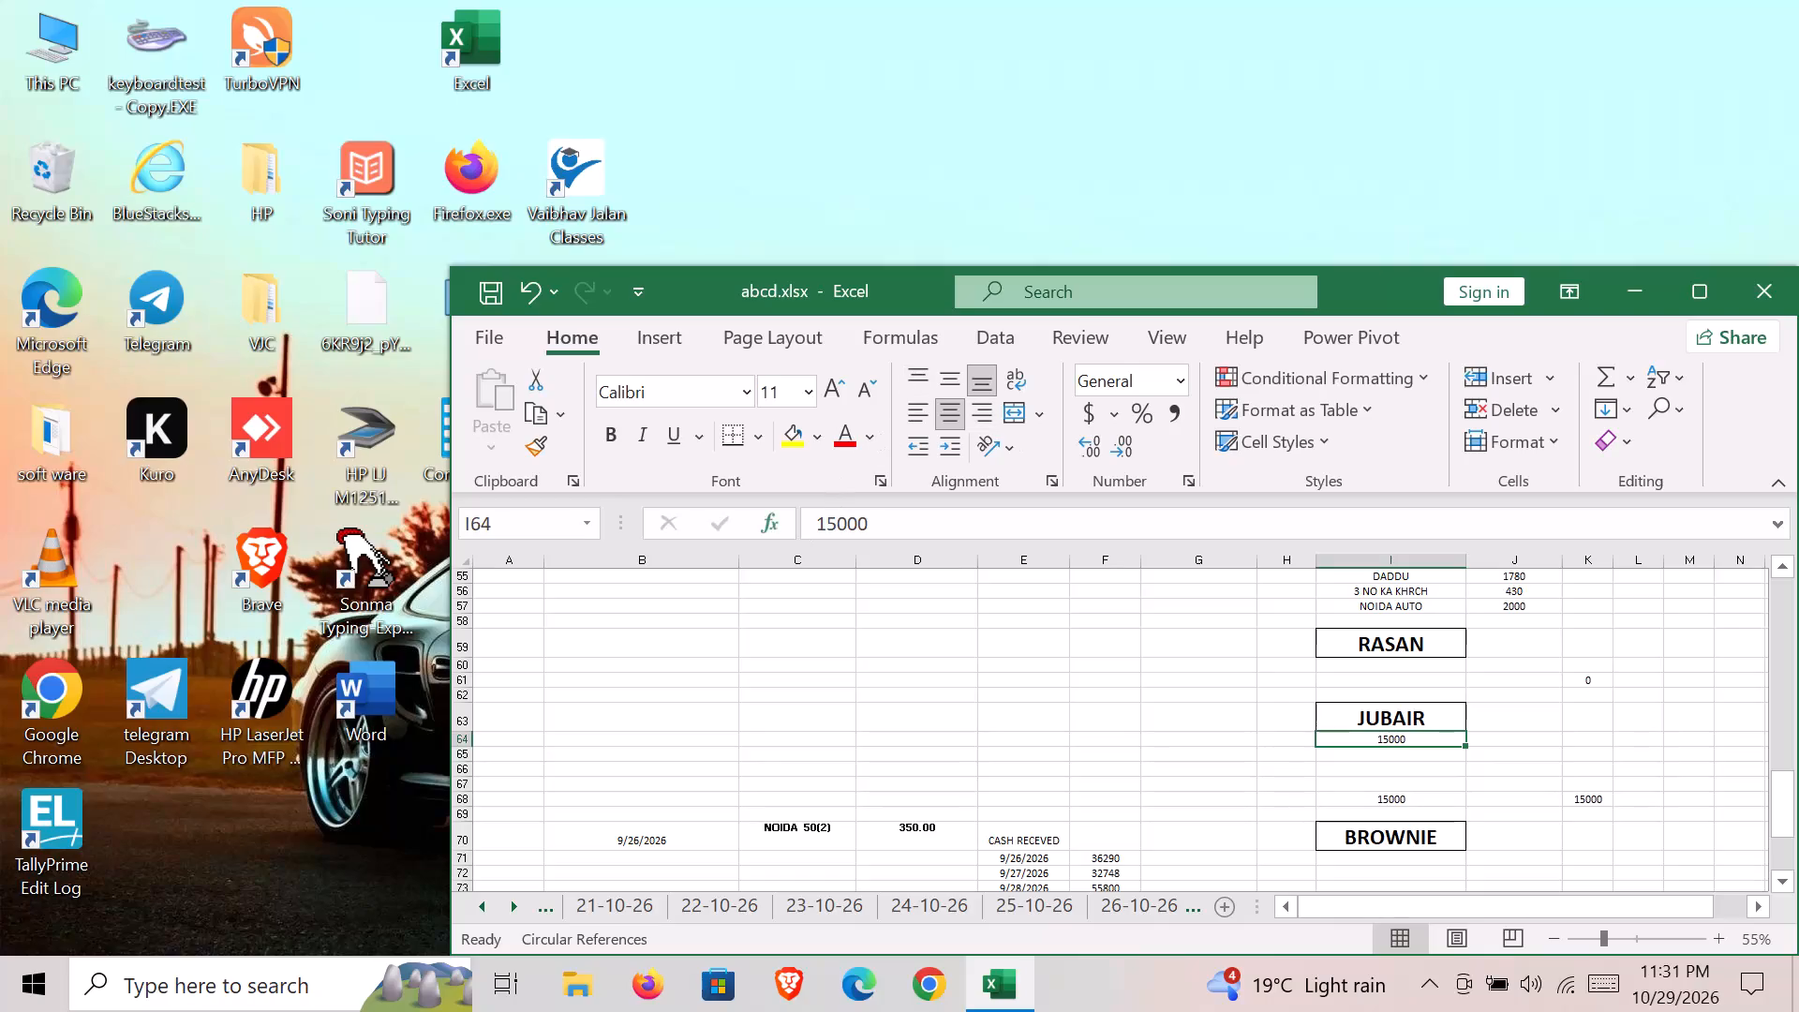
Change the JUBAIR amount in cell I64 to 17000, save the workbook and close it.
click(837, 518)
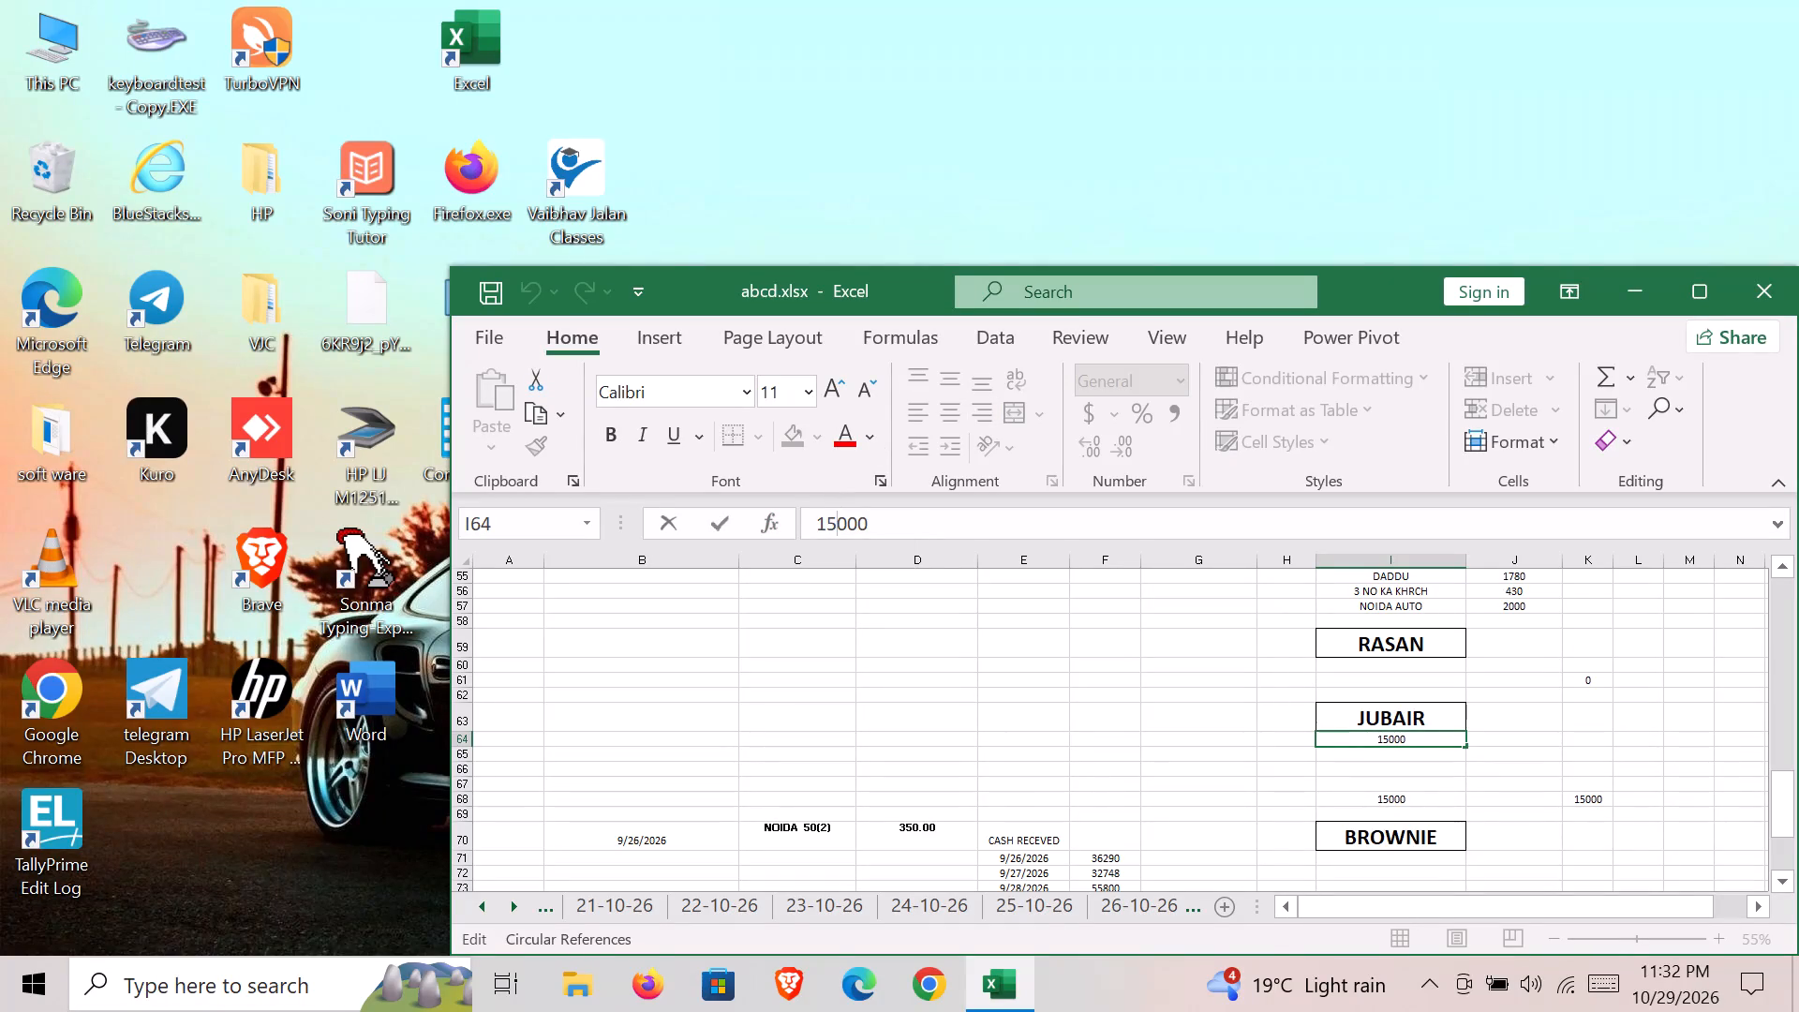
key(BackSpace)
key(7)
key(ctrl+s)
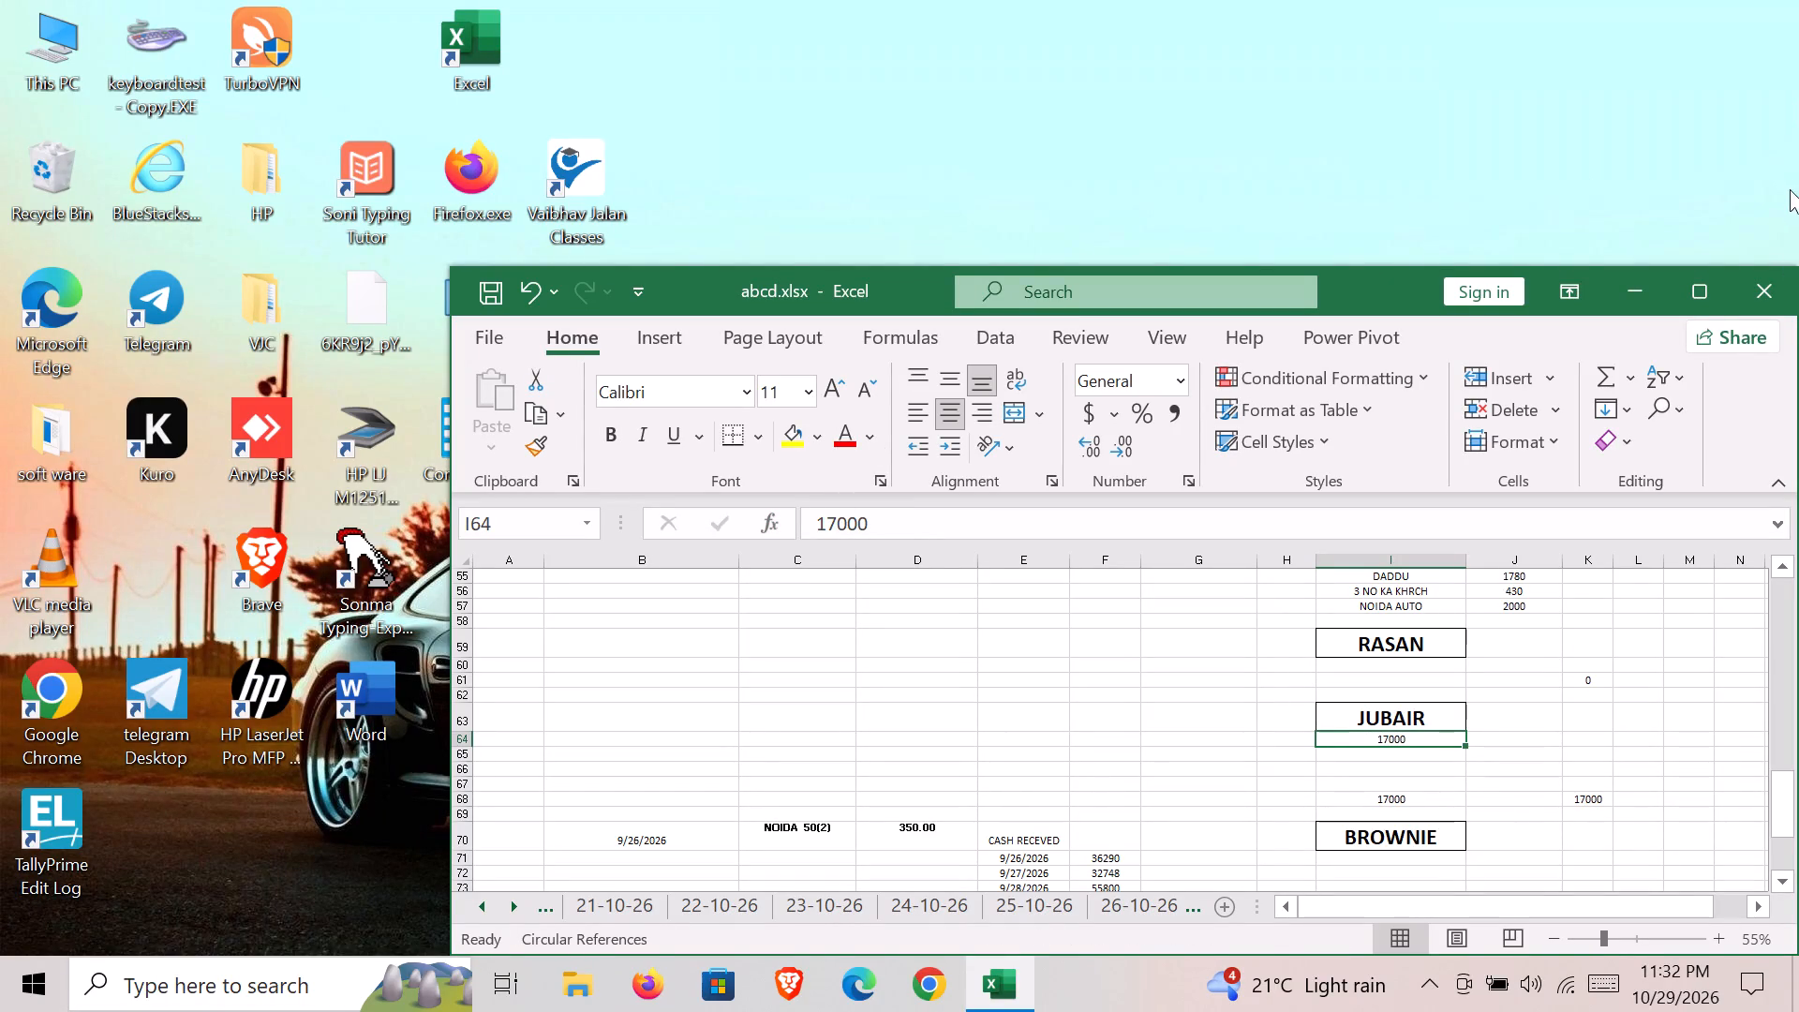
click(1774, 277)
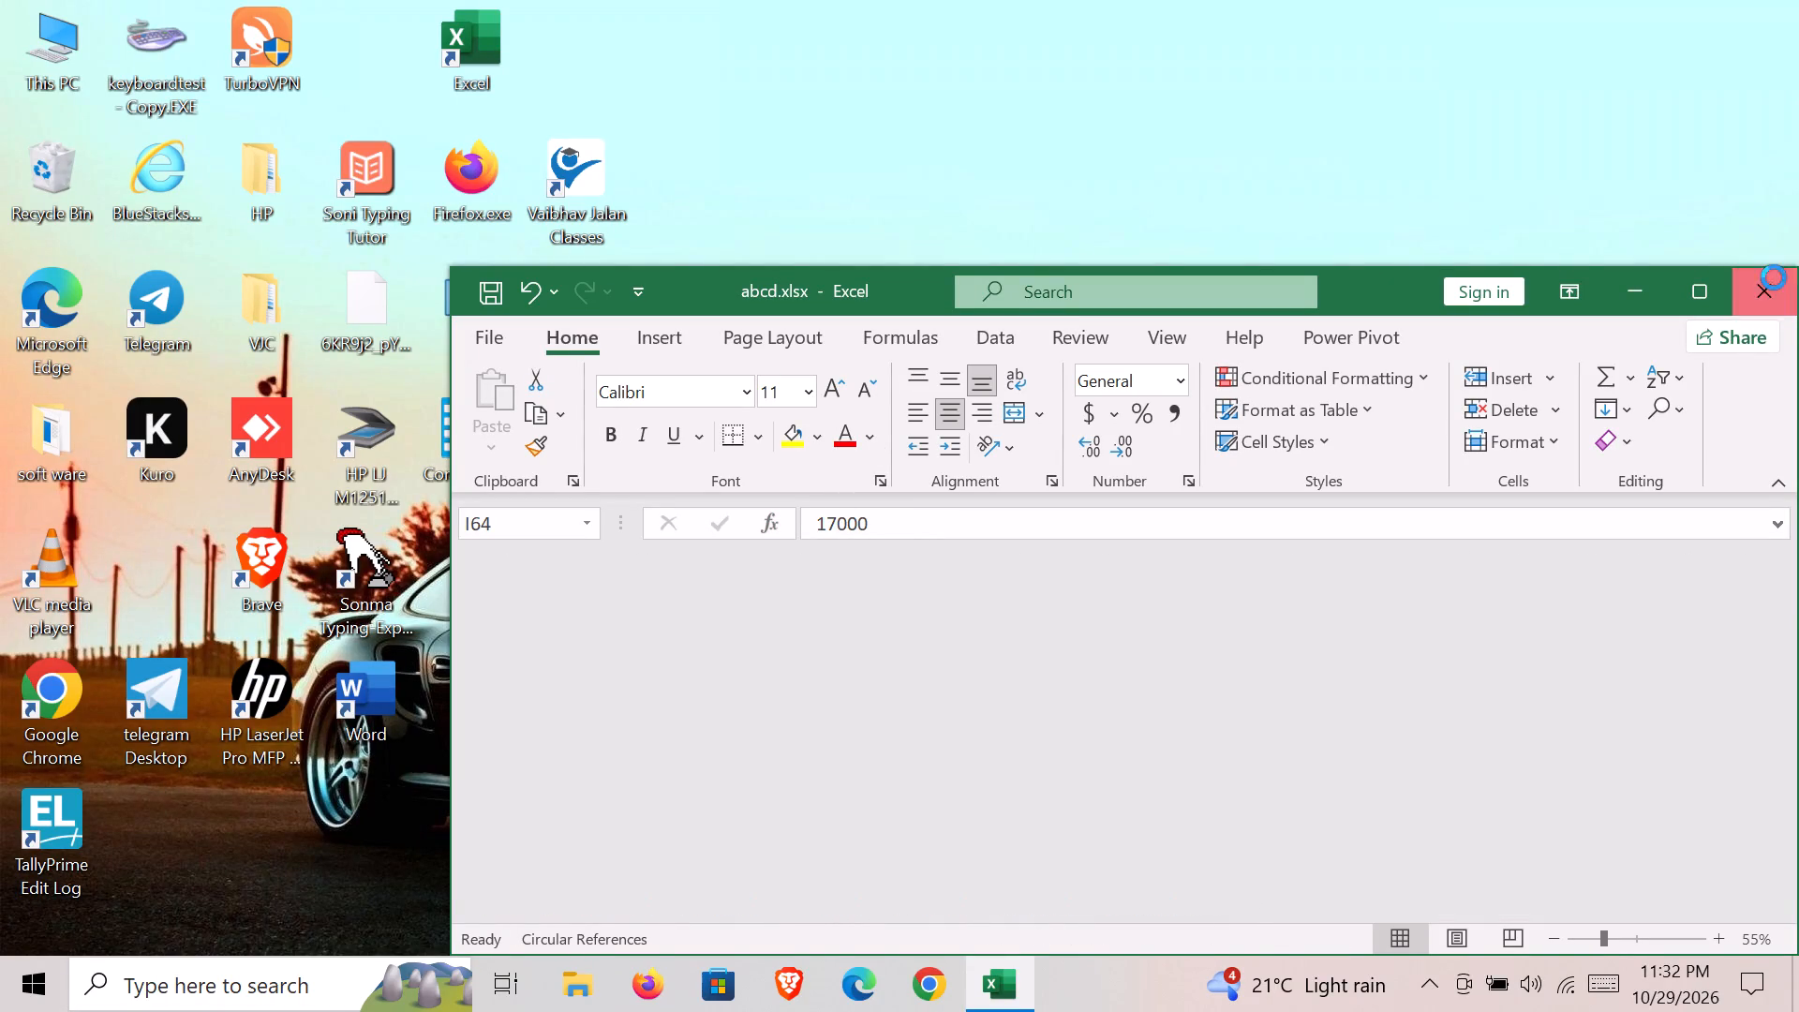
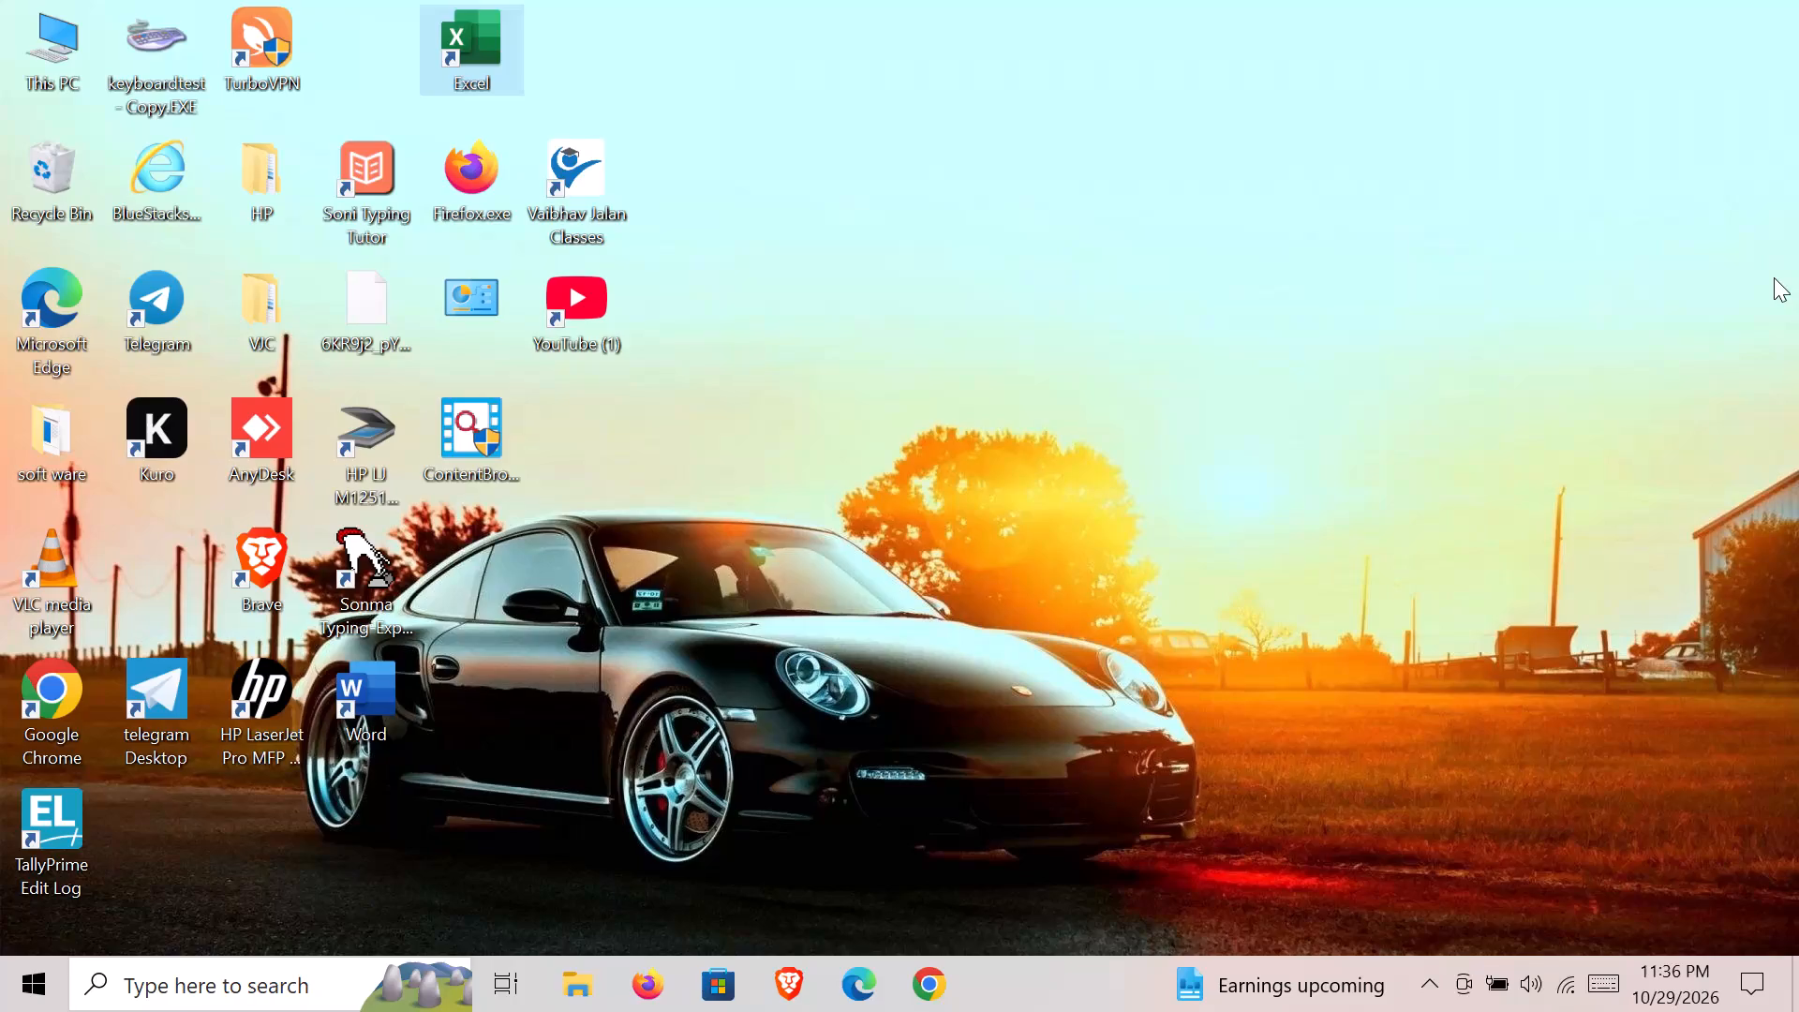
Shut down the computer from the Windows desktop.
key(alt+F4)
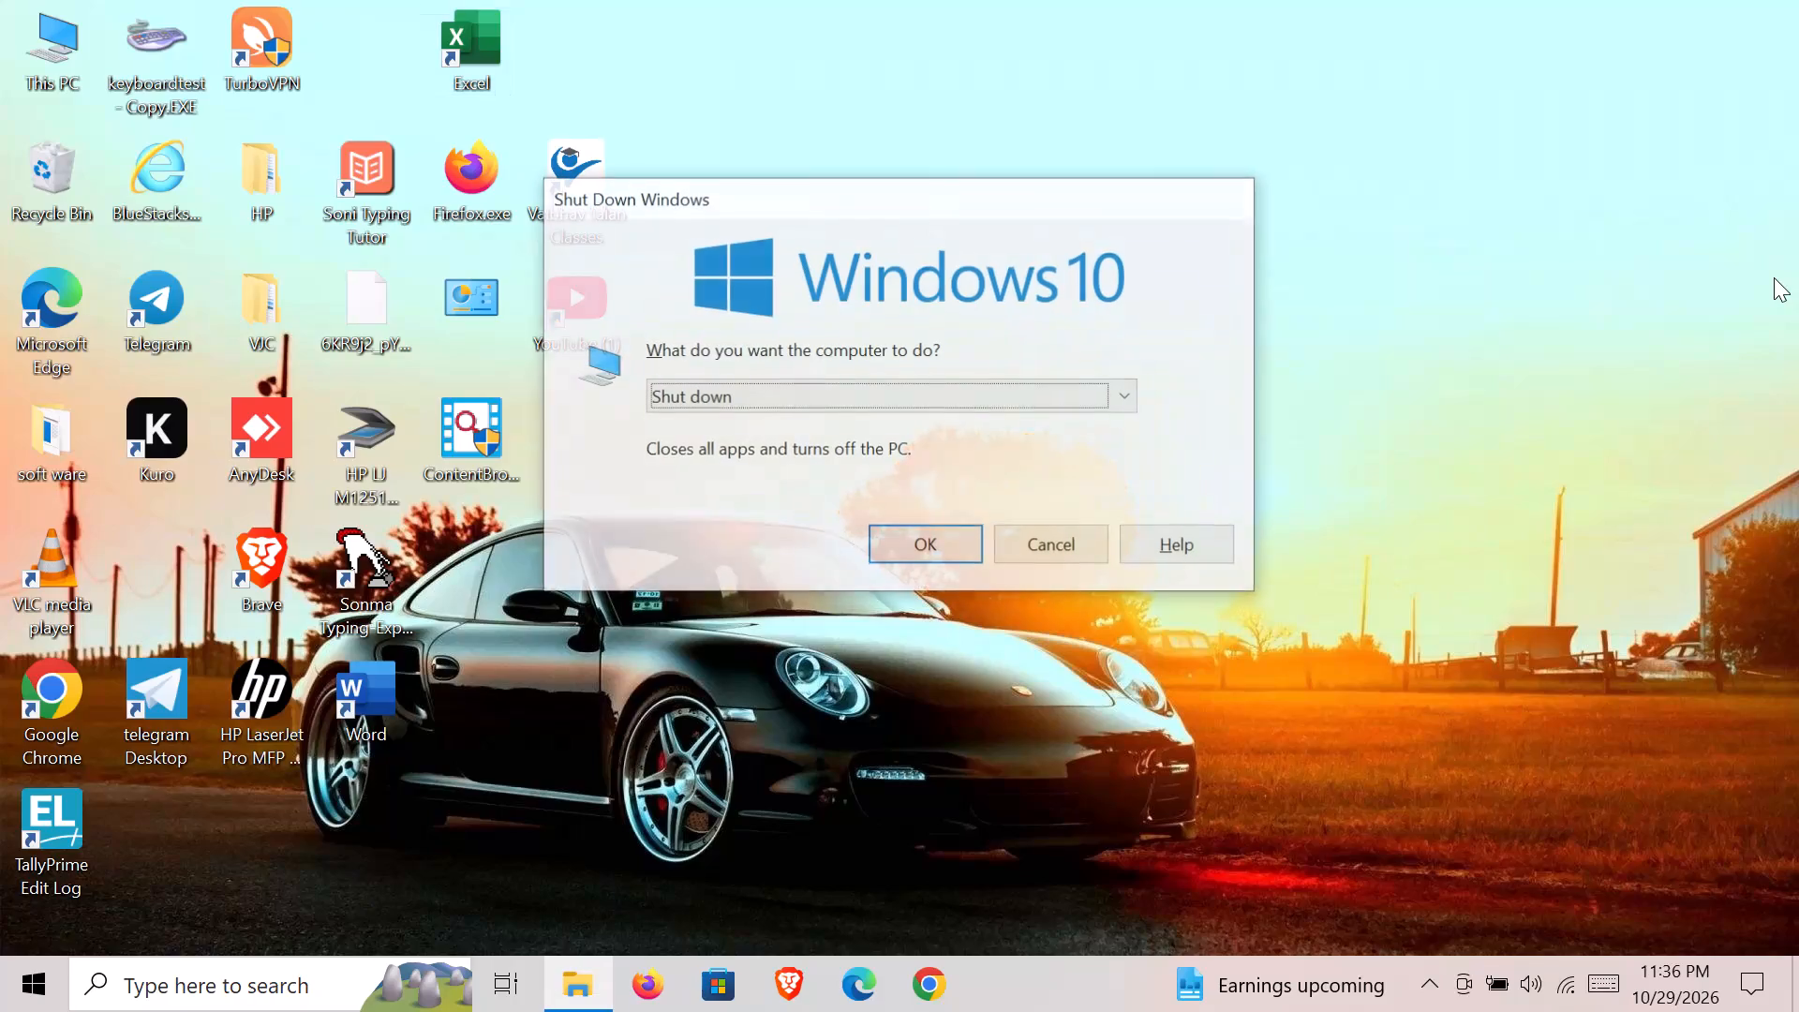
key(Return)
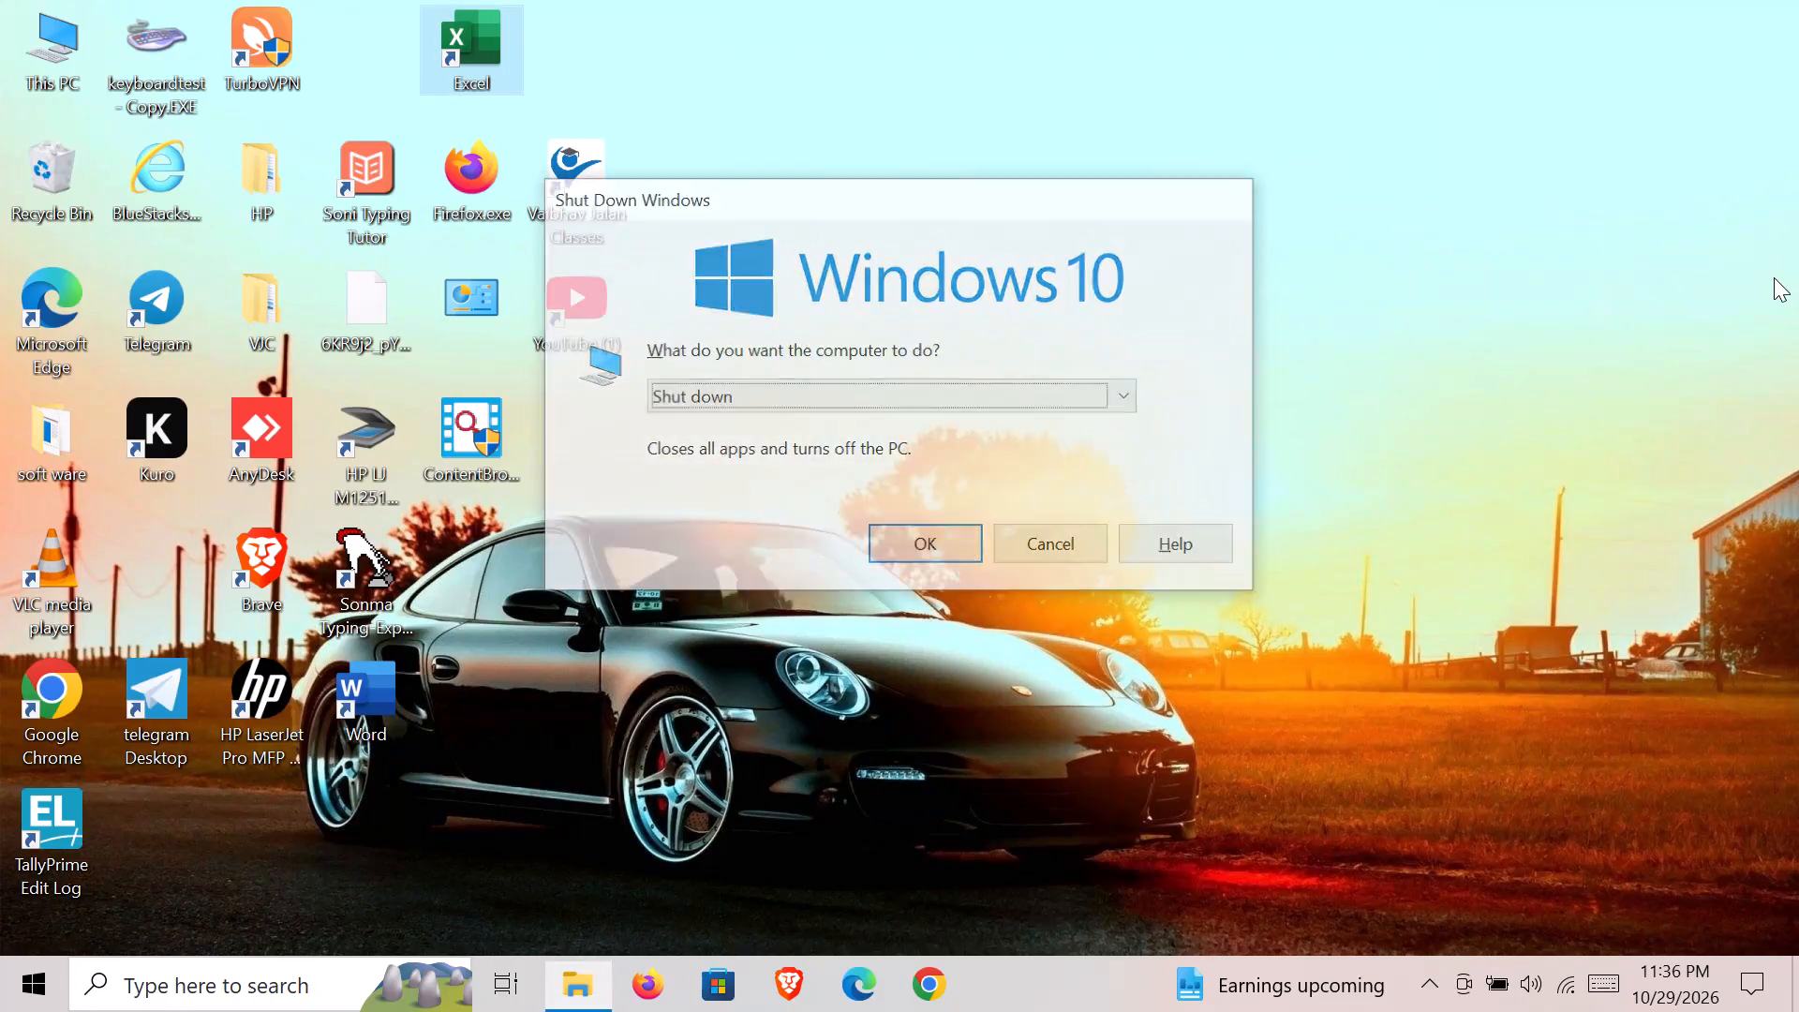